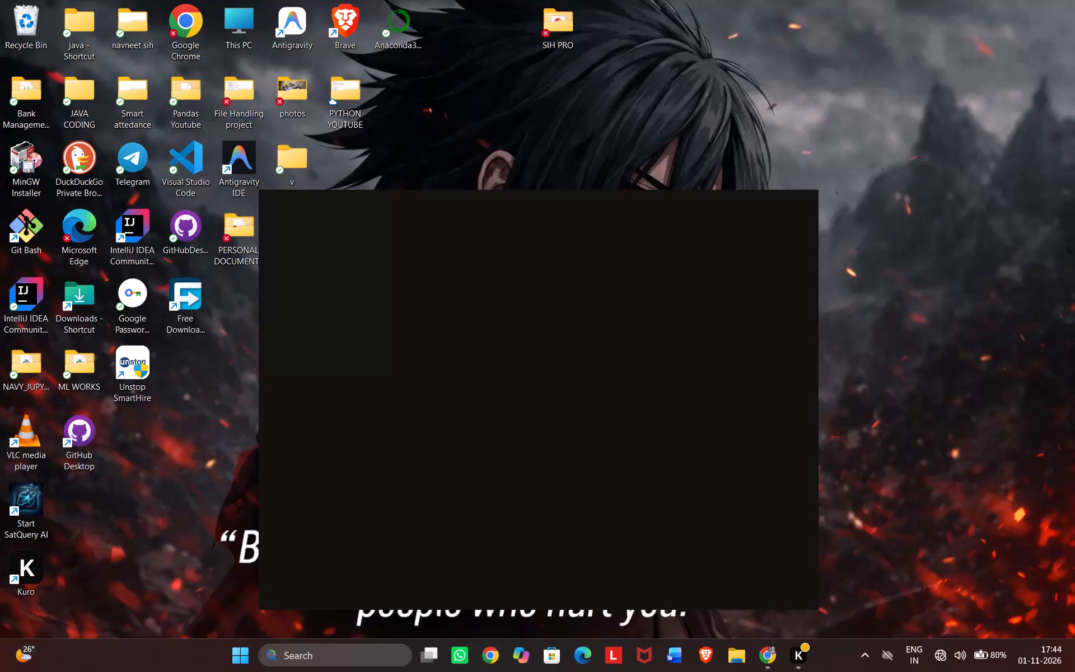
Search for Paint, open it and maximize its window.
{"action": "left_click", "coordinate": [314, 650]}
{"action": "type", "text": "paints"}
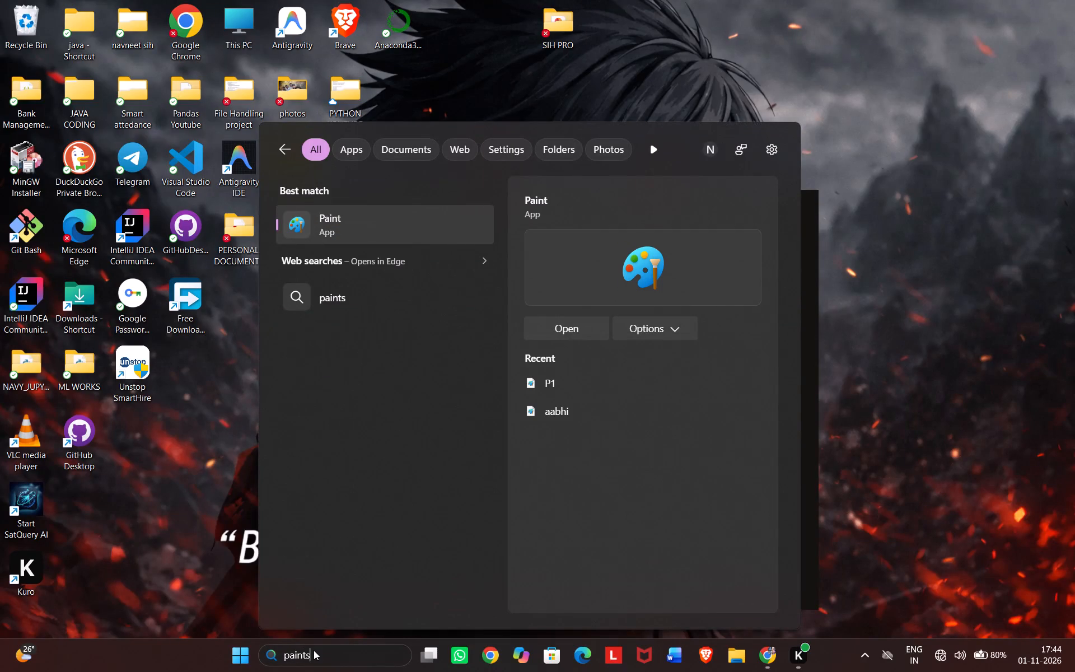
{"action": "double_click", "coordinate": [384, 216]}
{"action": "double_click", "coordinate": [384, 216]}
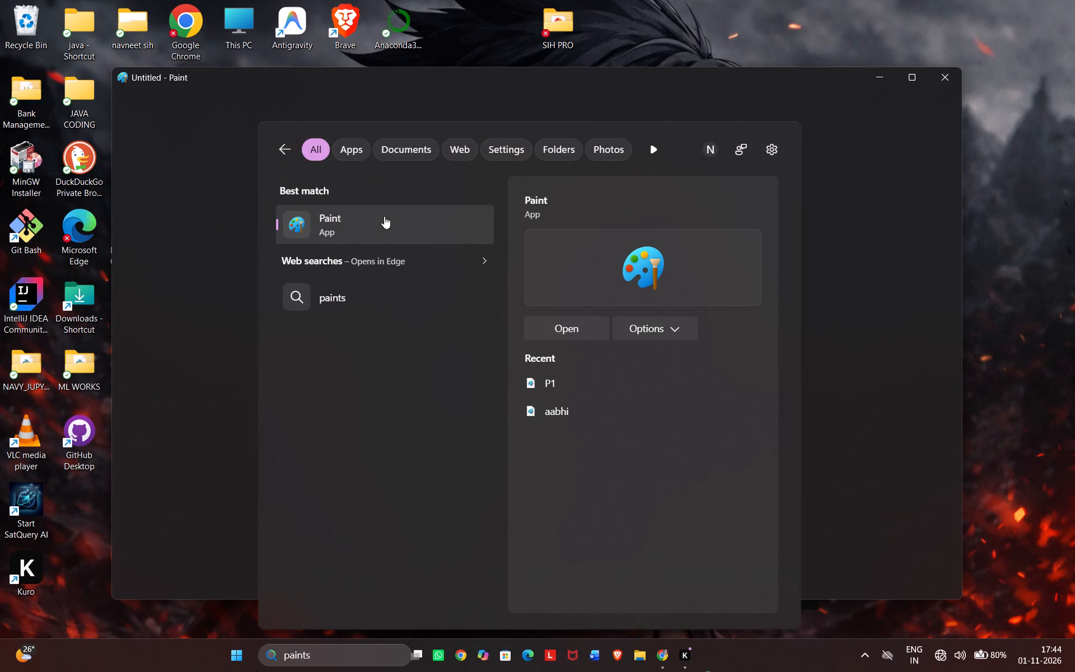
{"action": "left_click", "coordinate": [915, 163]}
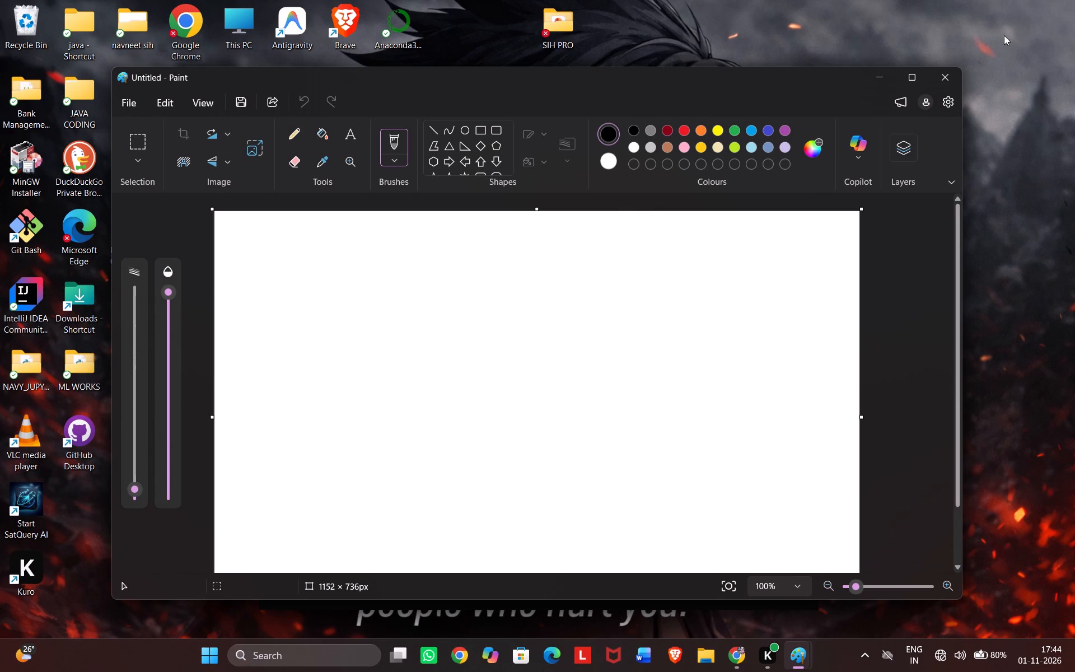
{"action": "left_click", "coordinate": [909, 68]}
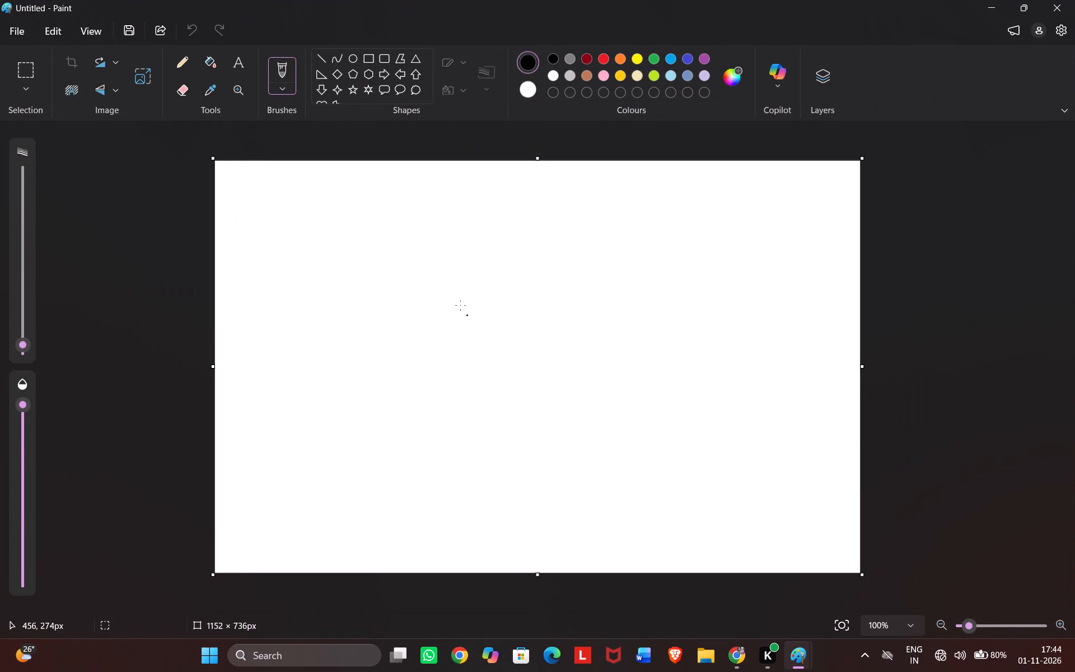
Enlarge the blank canvas to about 1379 × 752 px.
{"action": "double_click", "coordinate": [460, 292]}
{"action": "left_click_drag", "start_coordinate": [860, 160], "coordinate": [987, 151]}
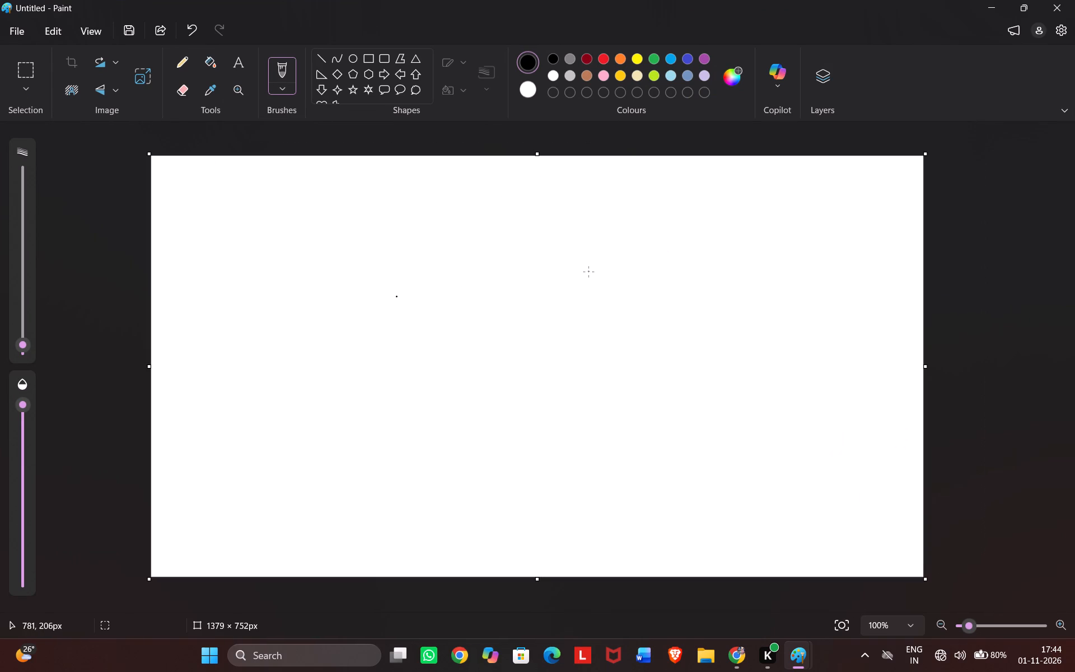
Remove the background from the canvas image.
{"action": "left_click", "coordinate": [73, 89]}
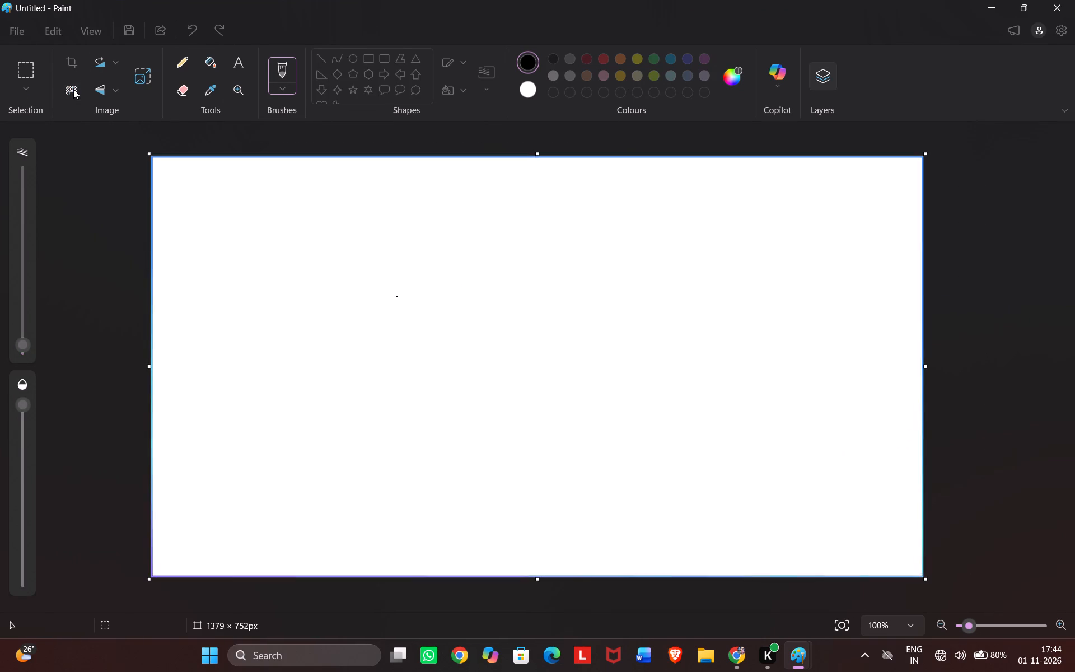
Draw a gold-outlined ellipse about 467 × 371 px slightly left of the canvas centre.
{"action": "left_click", "coordinate": [345, 60]}
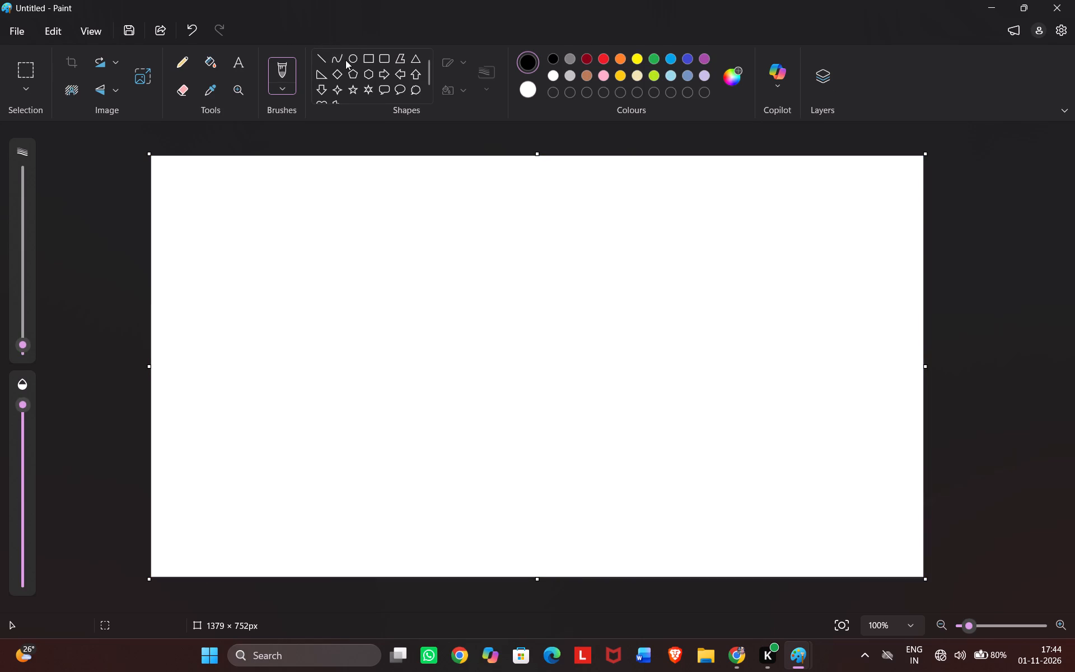
{"action": "left_click", "coordinate": [351, 61]}
{"action": "left_click_drag", "start_coordinate": [363, 237], "coordinate": [626, 449]}
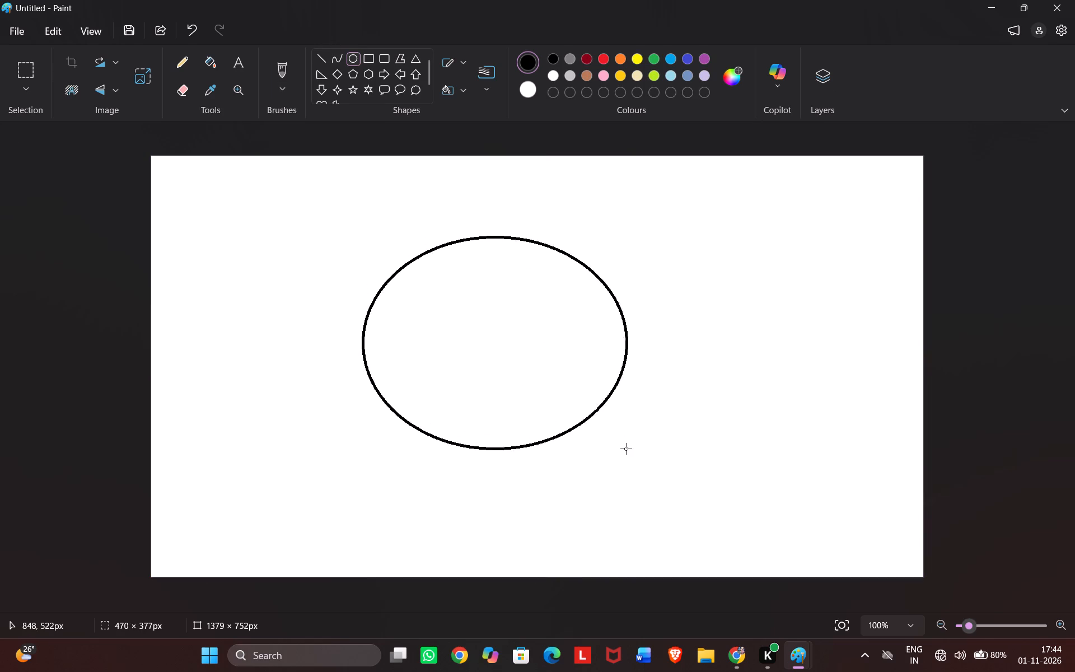
{"action": "left_click_drag", "start_coordinate": [626, 449], "coordinate": [624, 445]}
{"action": "left_click", "coordinate": [628, 78]}
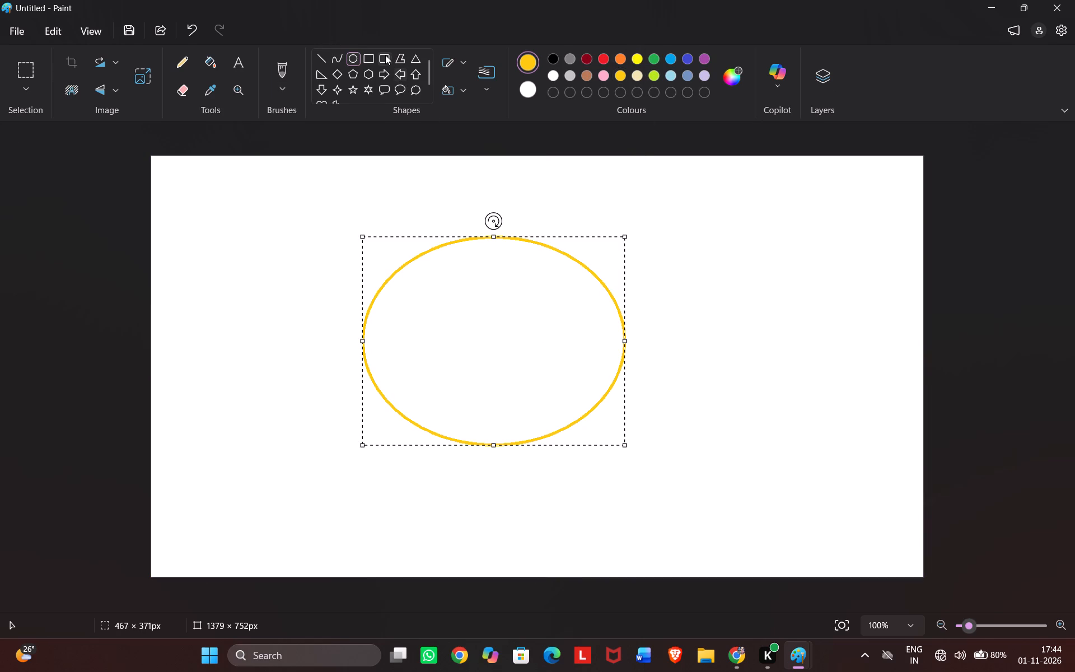
{"action": "left_click_drag", "start_coordinate": [385, 55], "coordinate": [449, 286]}
{"action": "left_click_drag", "start_coordinate": [449, 286], "coordinate": [445, 276]}
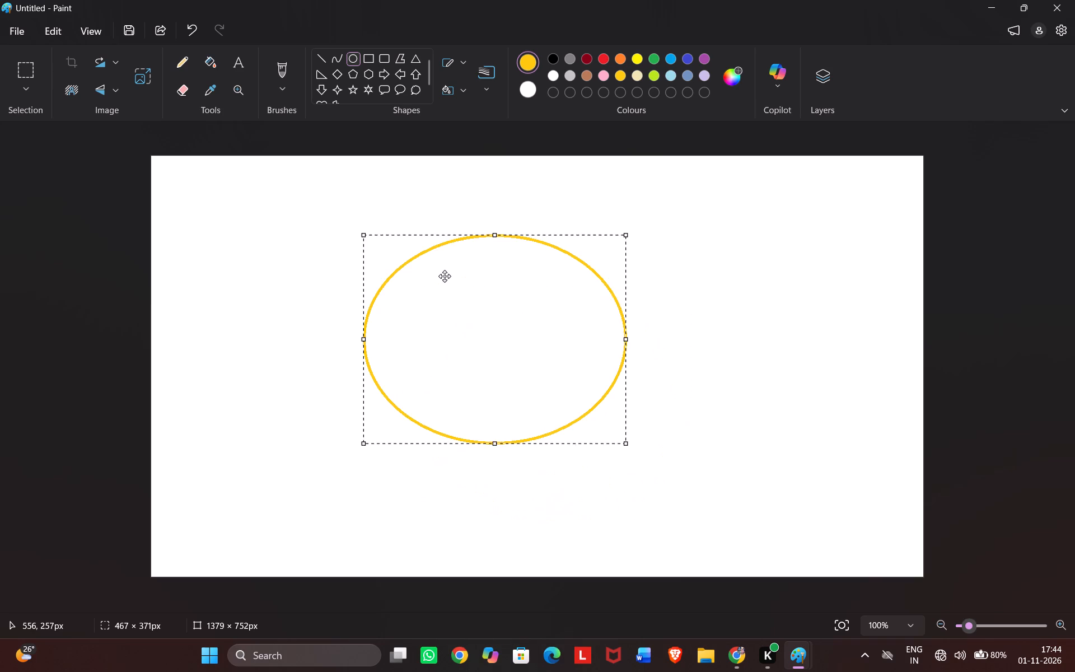
{"action": "left_click_drag", "start_coordinate": [445, 276], "coordinate": [442, 273]}
{"action": "left_click", "coordinate": [442, 273]}
Draw two gold oval speech bubbles inside the ellipse, one about 146 × 193 px near its centre and a narrower one to its left.
{"action": "left_click", "coordinate": [394, 91]}
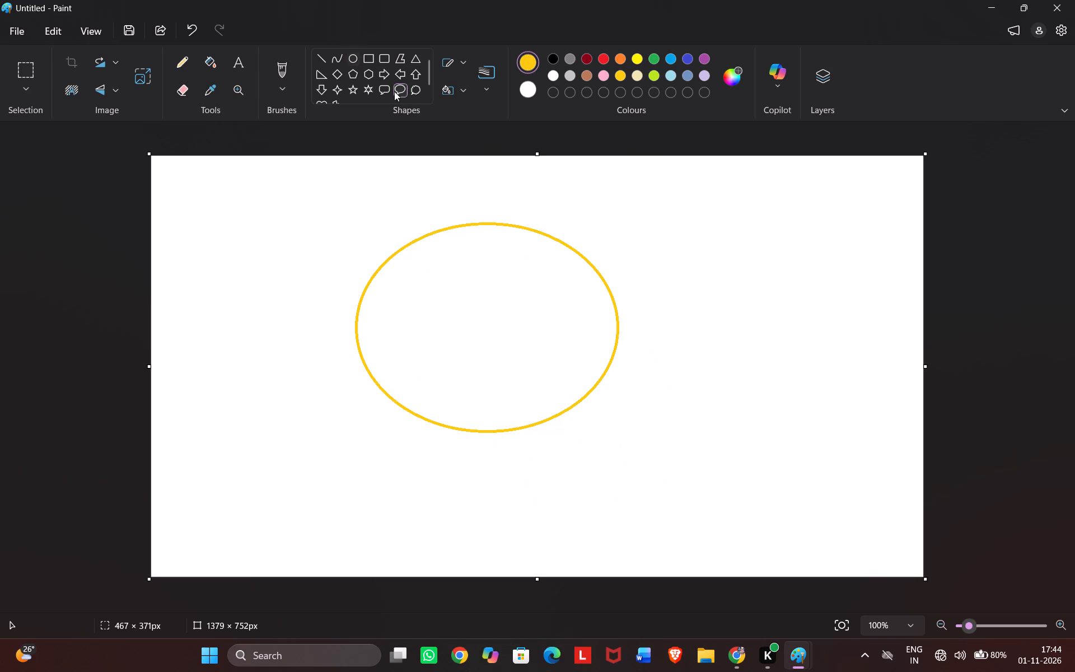
{"action": "left_click_drag", "start_coordinate": [464, 268], "coordinate": [545, 376]}
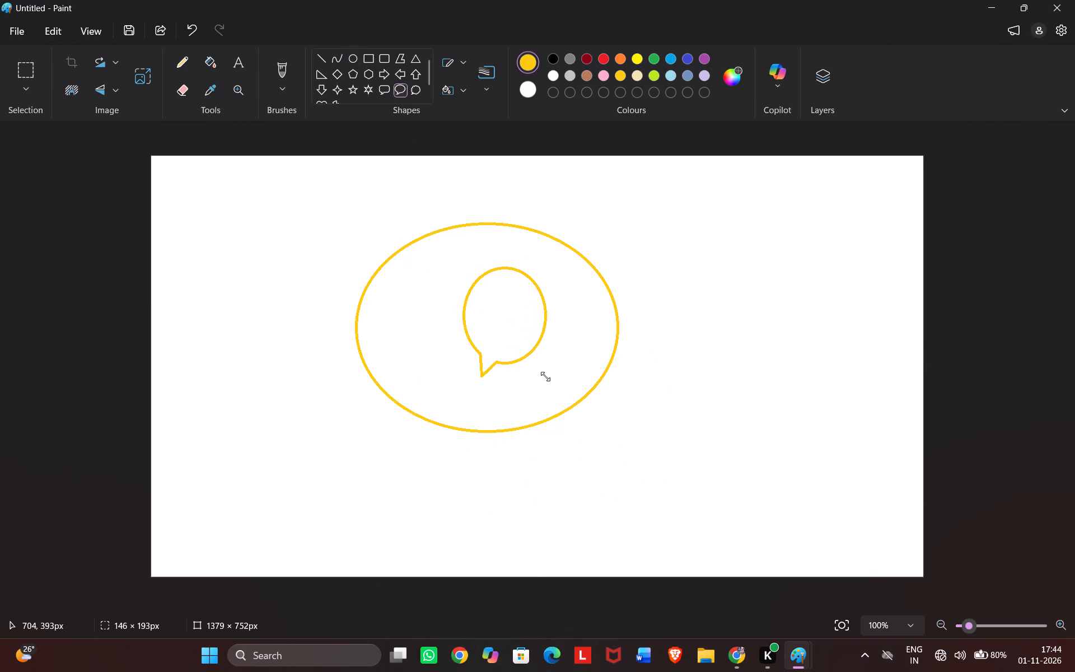
{"action": "left_click_drag", "start_coordinate": [403, 299], "coordinate": [447, 382]}
Add a third oval speech bubble about 61 × 94 px near the ellipse's lower right edge, with a dark red outline.
{"action": "left_click_drag", "start_coordinate": [561, 346], "coordinate": [591, 382]}
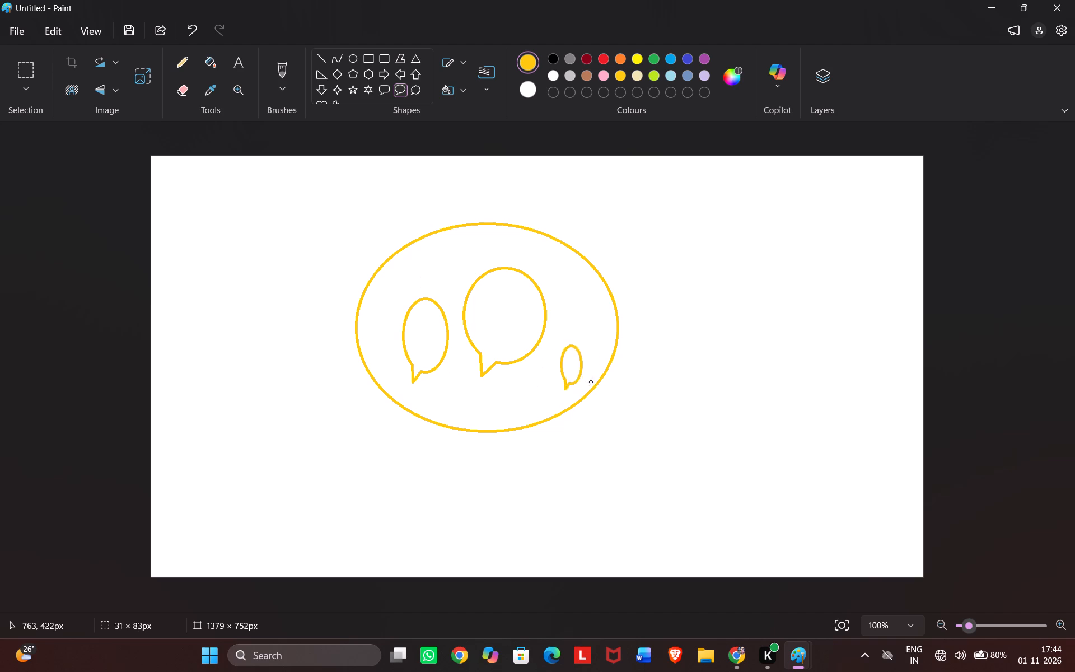
{"action": "left_click_drag", "start_coordinate": [591, 382], "coordinate": [595, 399]}
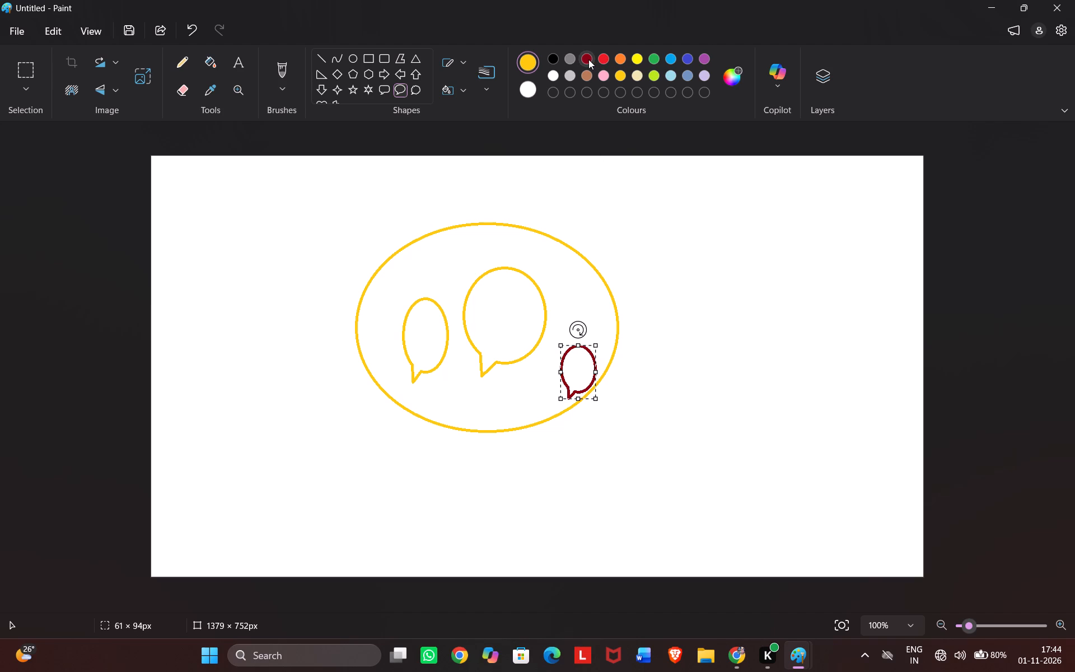
{"action": "left_click", "coordinate": [588, 59]}
{"action": "left_click", "coordinate": [525, 344]}
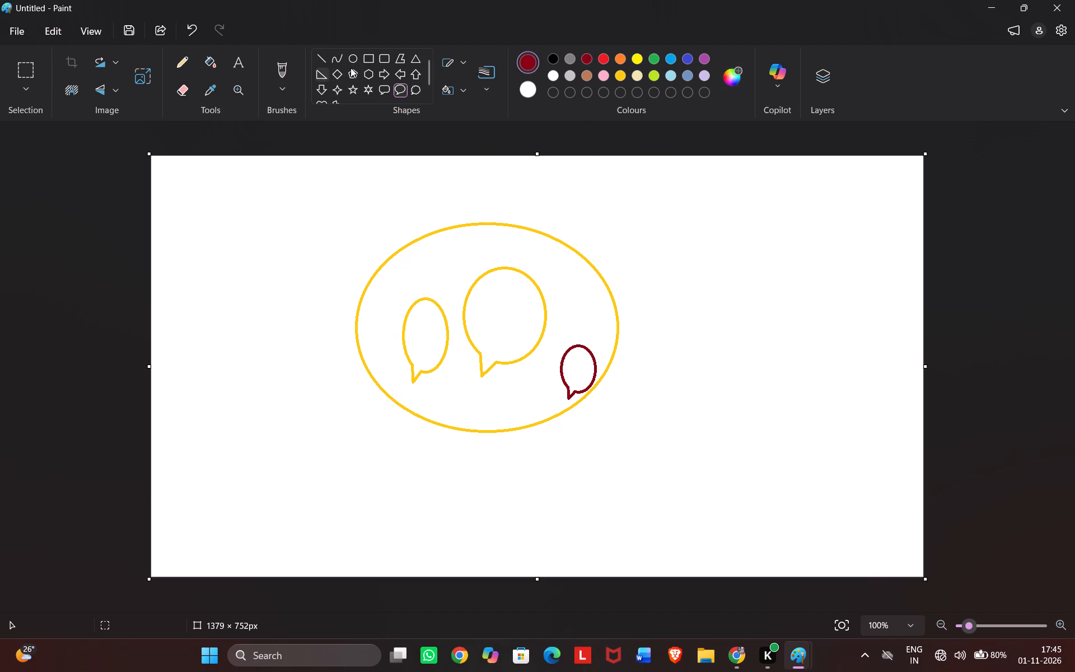
Fill the central speech bubble, the ellipse's interior and the surrounding canvas with dark red.
{"action": "left_click", "coordinate": [221, 61]}
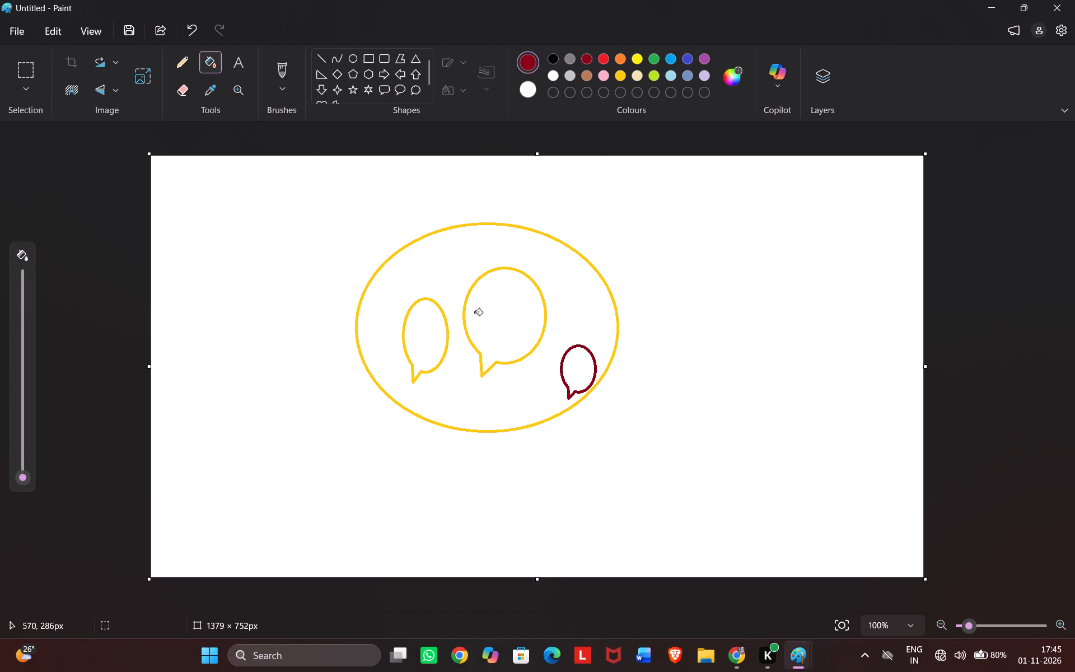
{"action": "left_click", "coordinate": [489, 309]}
{"action": "left_click", "coordinate": [436, 267]}
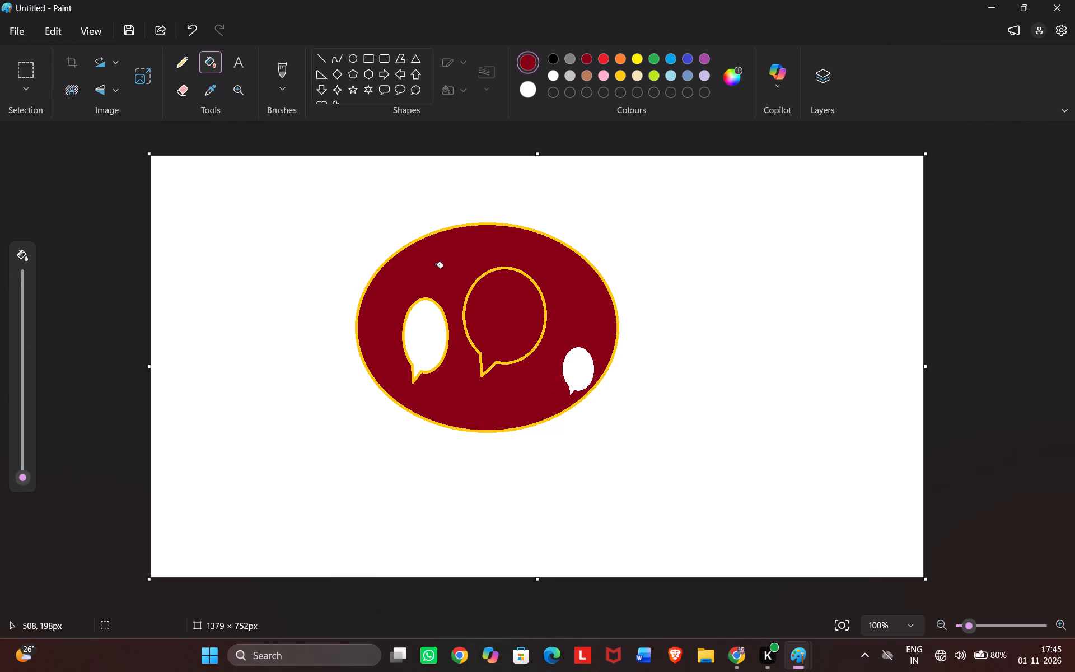
{"action": "left_click", "coordinate": [276, 284]}
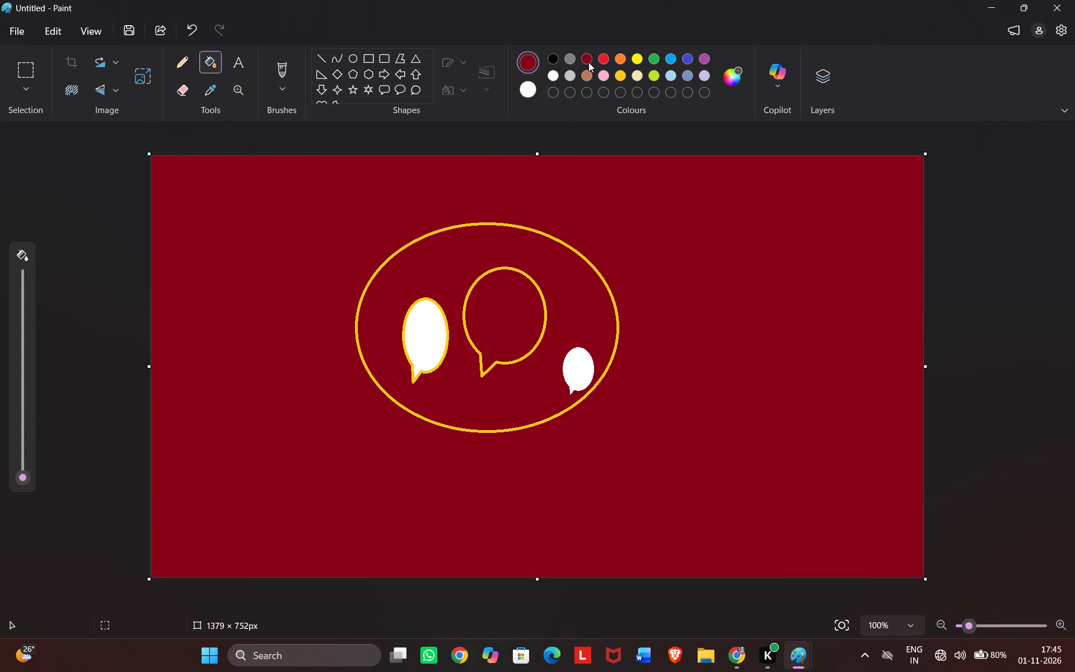
Fill the central speech bubble and the canvas area outside the ellipse with grey.
{"action": "left_click", "coordinate": [574, 58]}
{"action": "left_click", "coordinate": [494, 322]}
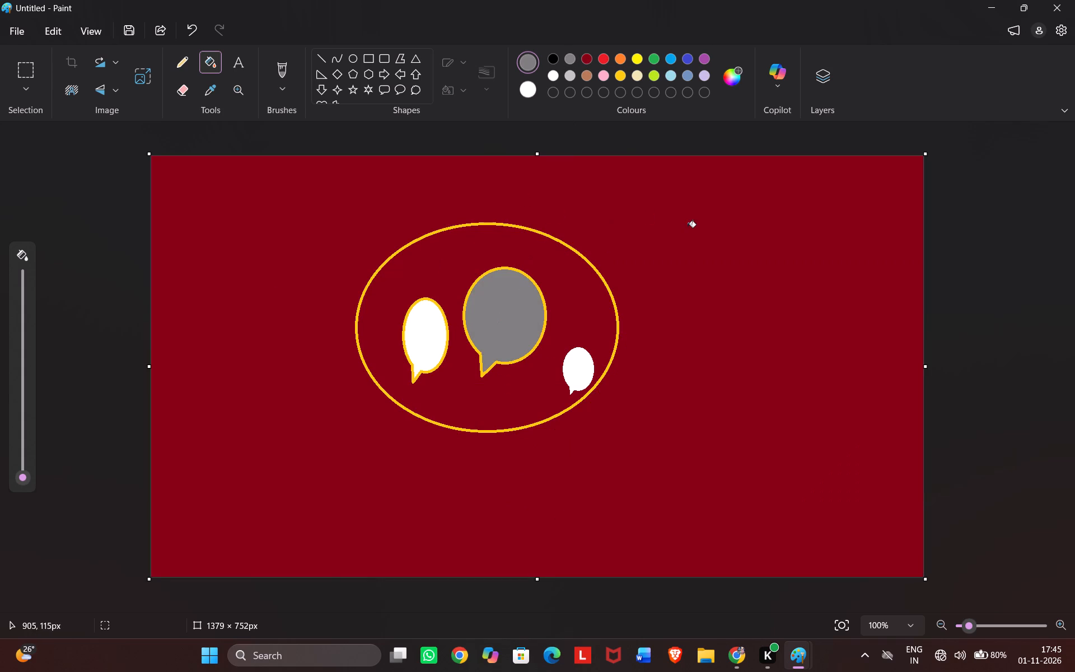
{"action": "left_click", "coordinate": [689, 226]}
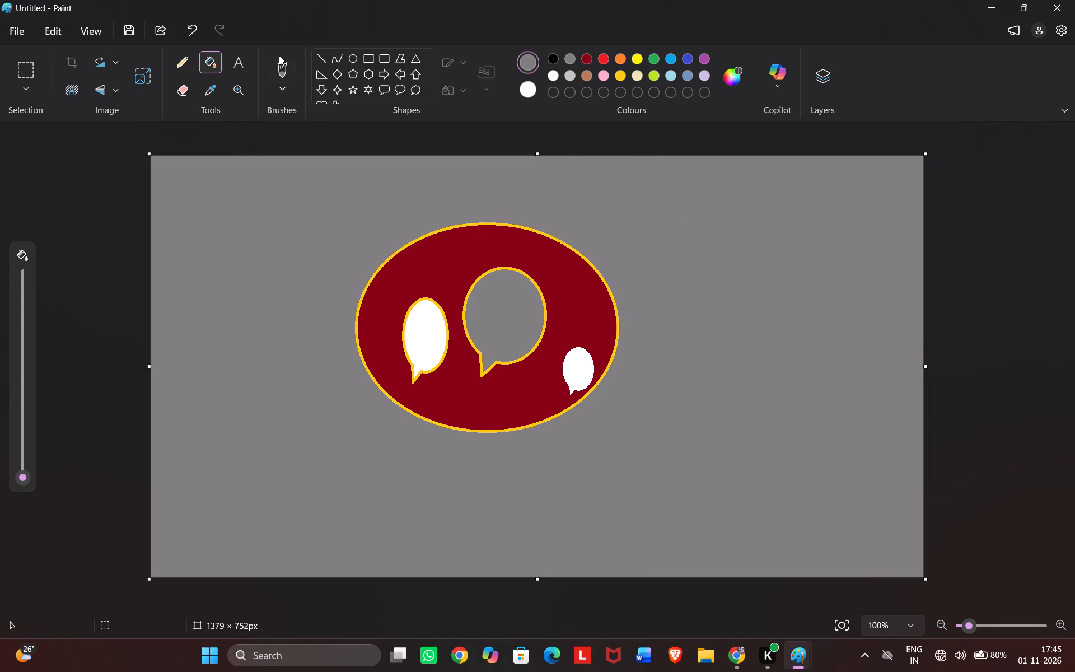
Paint grey Oil brush strokes across the left part of the ellipse and its left speech bubble.
{"action": "left_click", "coordinate": [279, 55]}
{"action": "left_click", "coordinate": [279, 65]}
{"action": "left_click_drag", "start_coordinate": [281, 225], "coordinate": [346, 242]}
{"action": "left_click", "coordinate": [283, 86]}
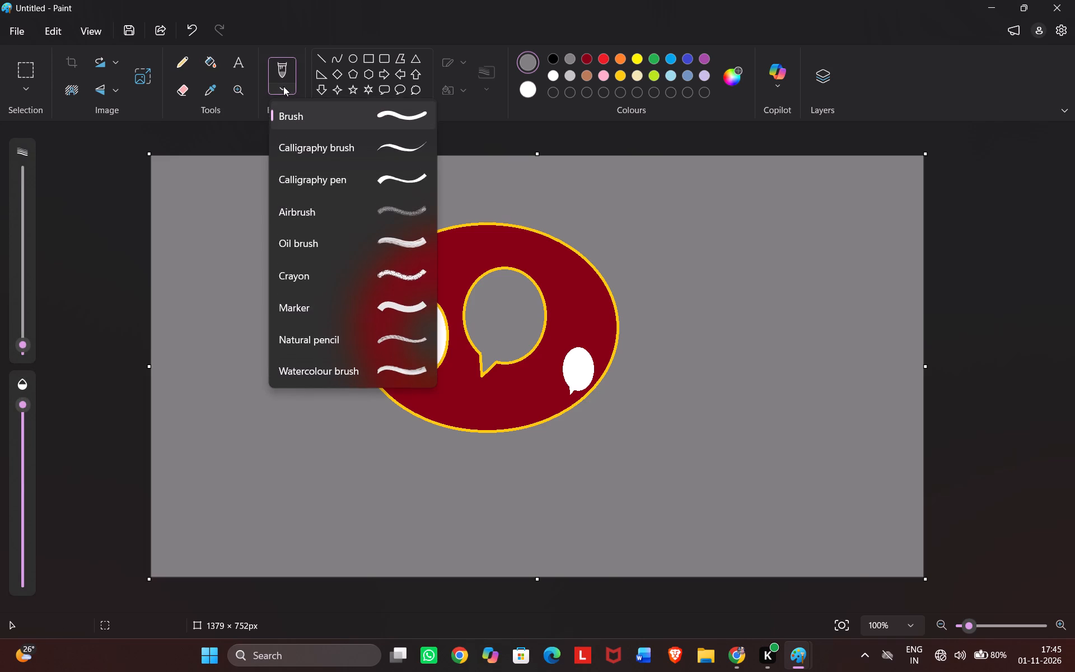
{"action": "left_click", "coordinate": [341, 245]}
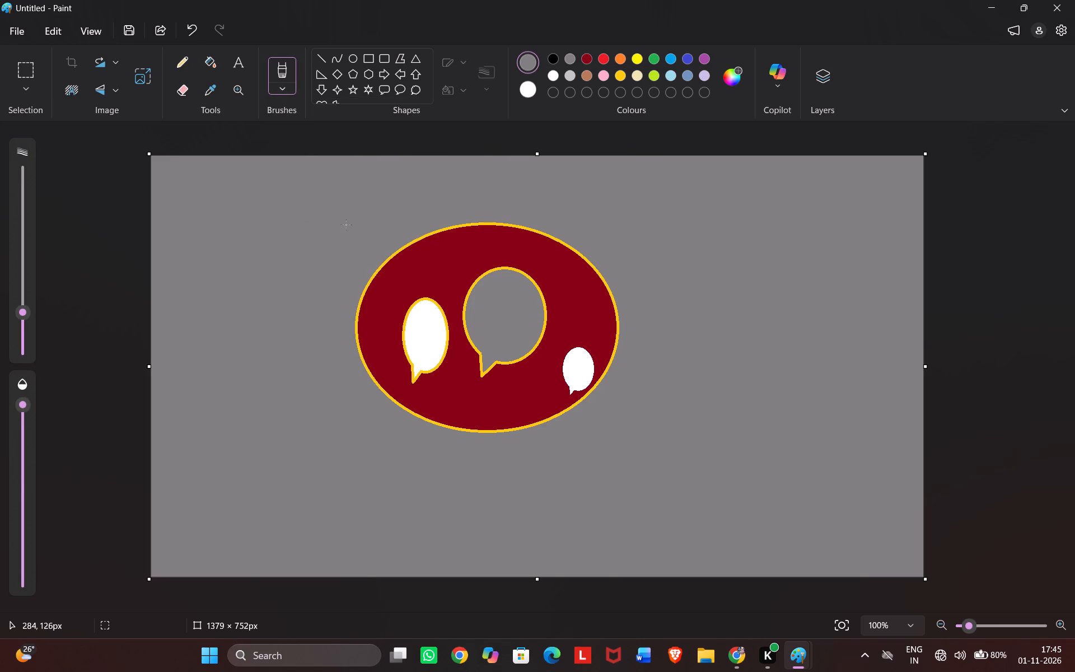
{"action": "left_click_drag", "start_coordinate": [274, 233], "coordinate": [408, 314]}
{"action": "left_click_drag", "start_coordinate": [408, 314], "coordinate": [427, 438]}
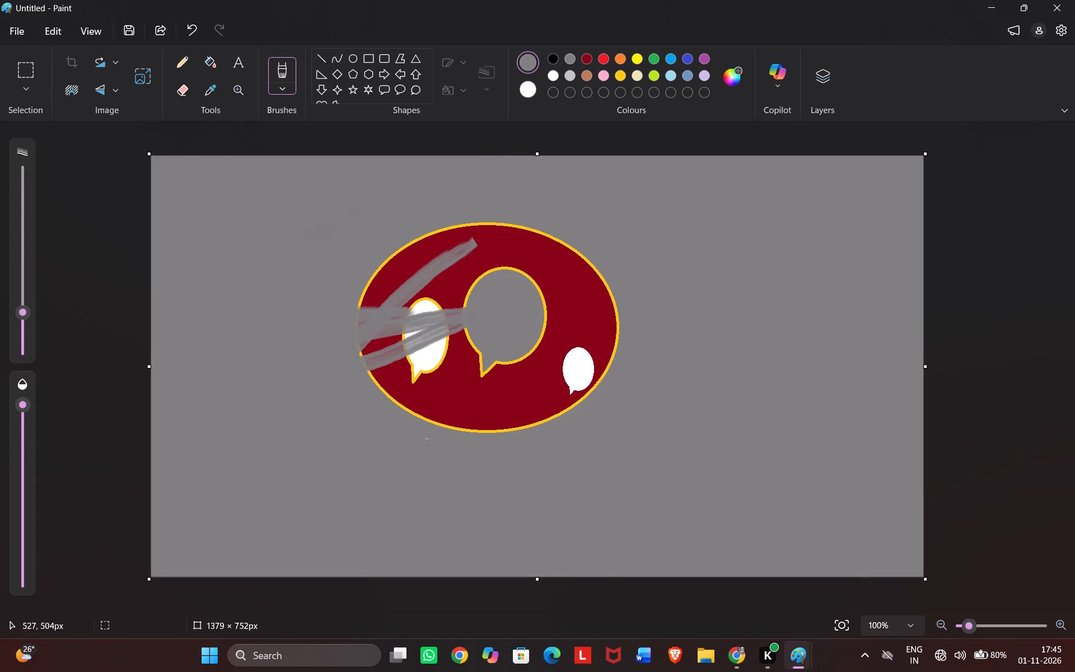
{"action": "left_click_drag", "start_coordinate": [427, 438], "coordinate": [579, 61]}
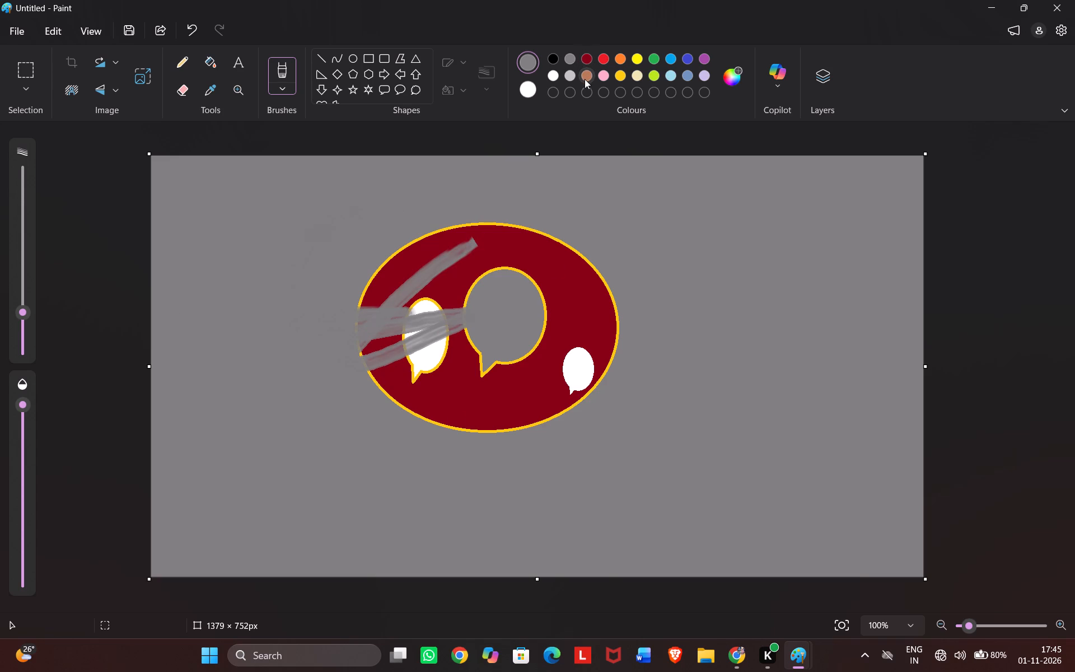
Paint sweeping brown Oil brush strokes above and around the ellipse and an angular stroke out to its right.
{"action": "left_click", "coordinate": [584, 79]}
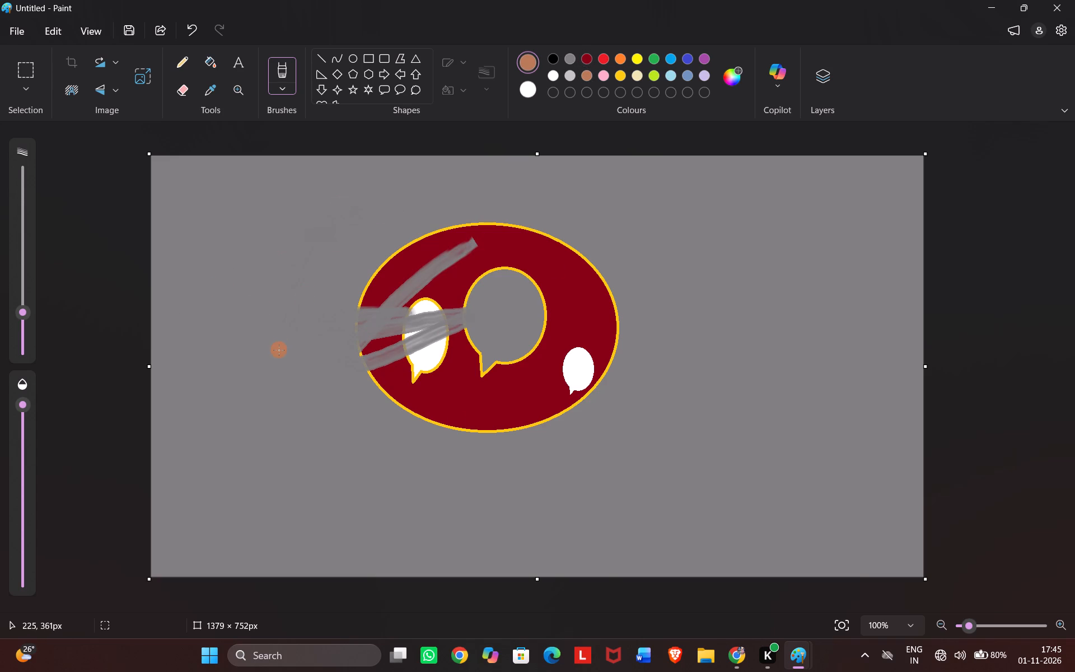
{"action": "left_click_drag", "start_coordinate": [279, 350], "coordinate": [398, 246]}
{"action": "left_click_drag", "start_coordinate": [200, 260], "coordinate": [642, 248]}
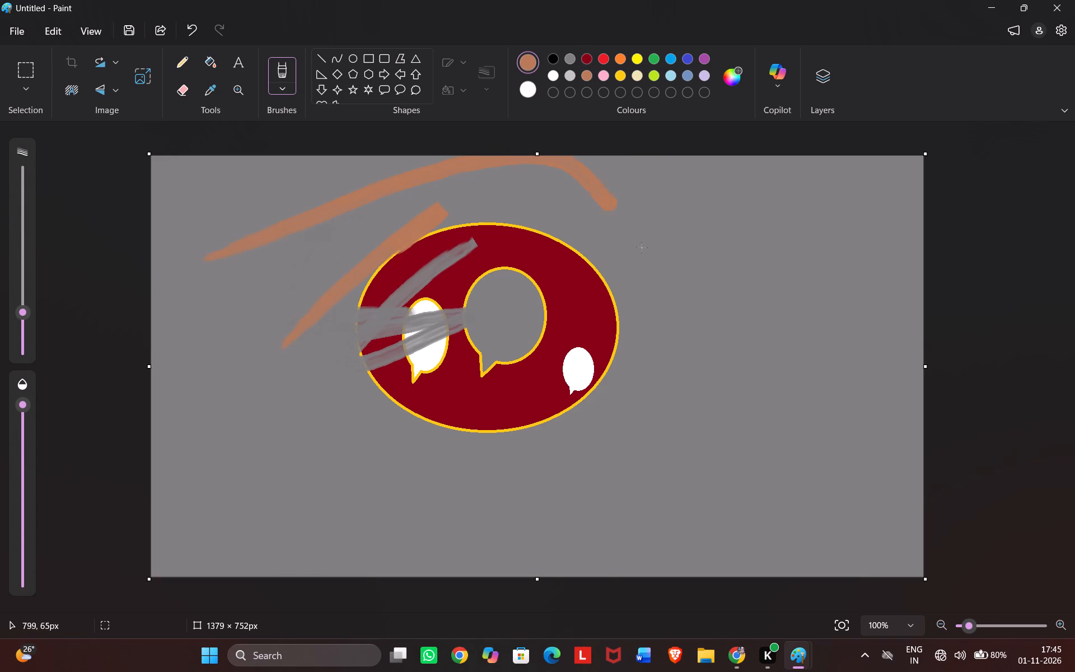
{"action": "left_click_drag", "start_coordinate": [642, 248], "coordinate": [516, 321]}
{"action": "left_click", "coordinate": [516, 321]}
{"action": "left_click_drag", "start_coordinate": [516, 321], "coordinate": [671, 451]}
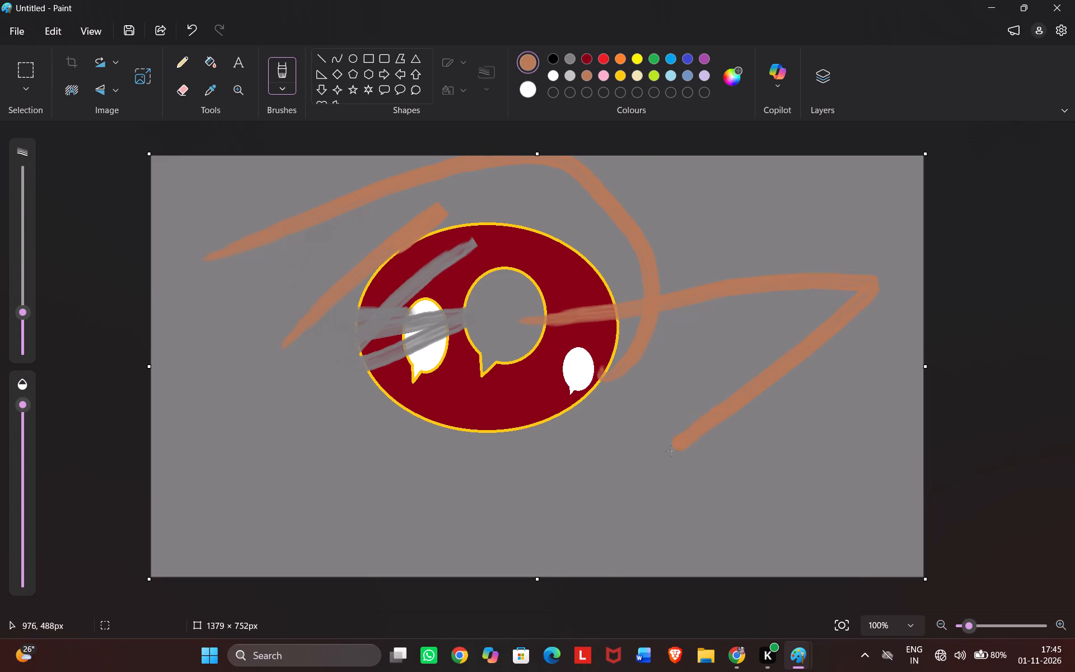
{"action": "left_click_drag", "start_coordinate": [671, 451], "coordinate": [676, 446]}
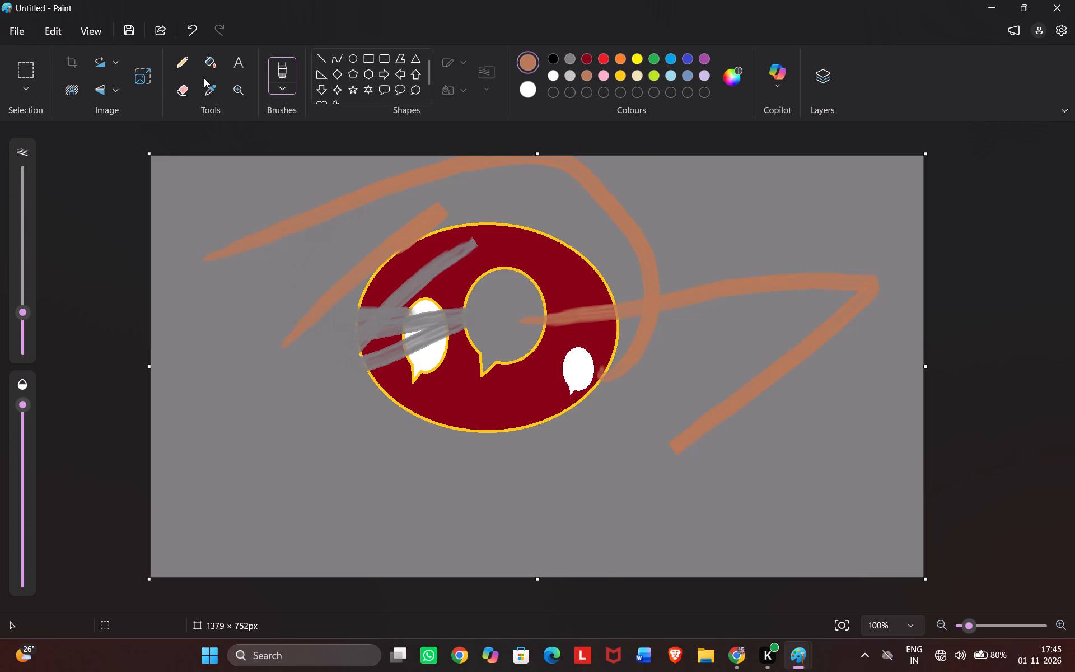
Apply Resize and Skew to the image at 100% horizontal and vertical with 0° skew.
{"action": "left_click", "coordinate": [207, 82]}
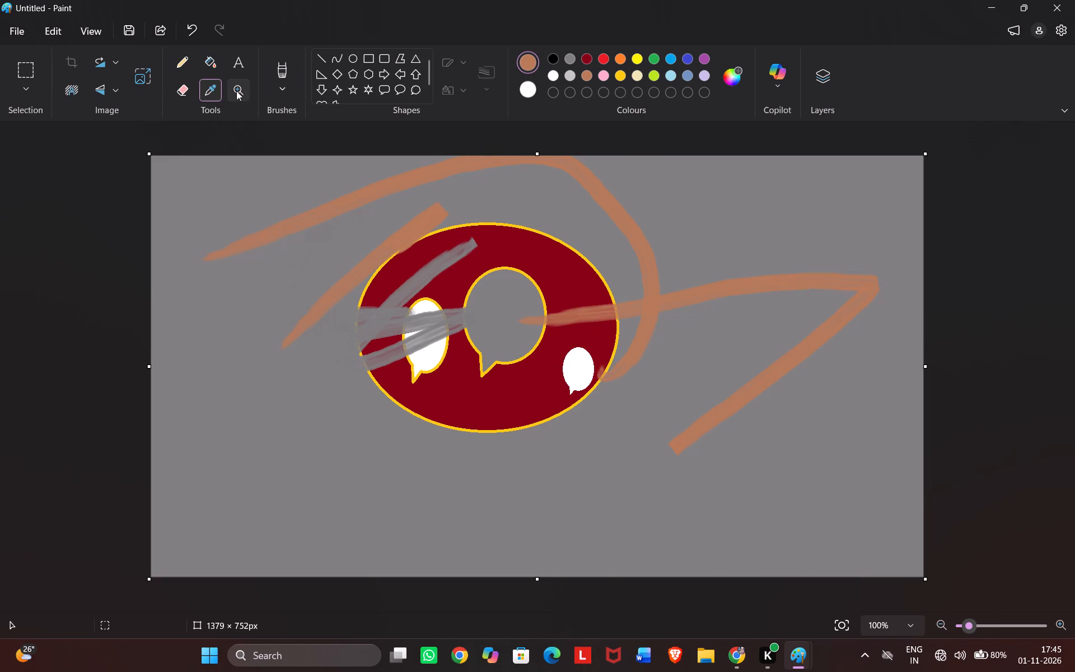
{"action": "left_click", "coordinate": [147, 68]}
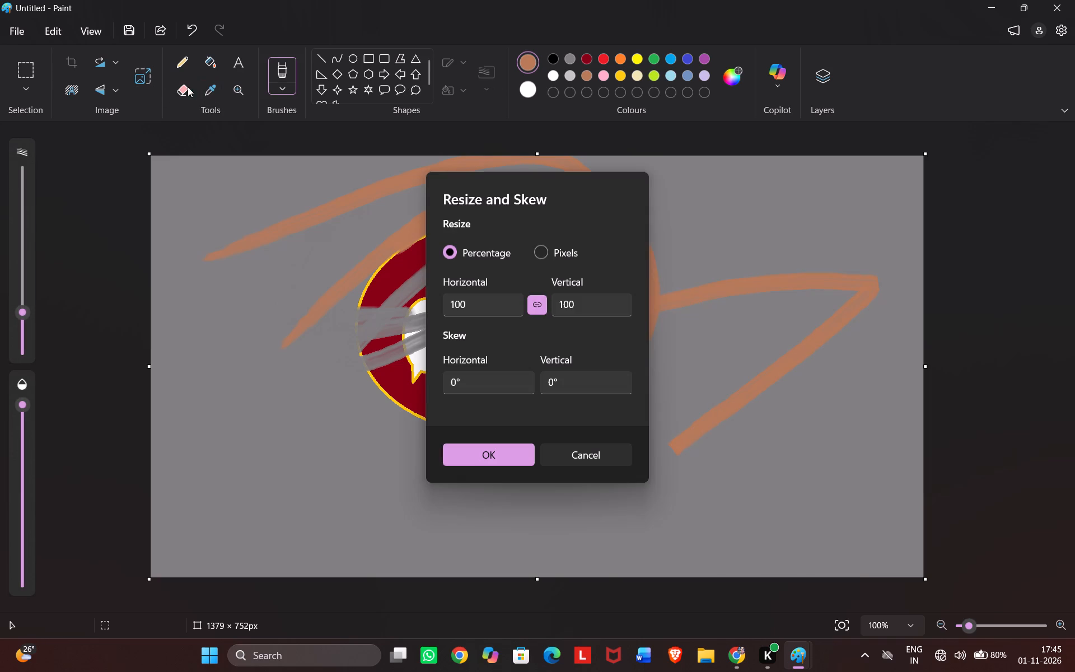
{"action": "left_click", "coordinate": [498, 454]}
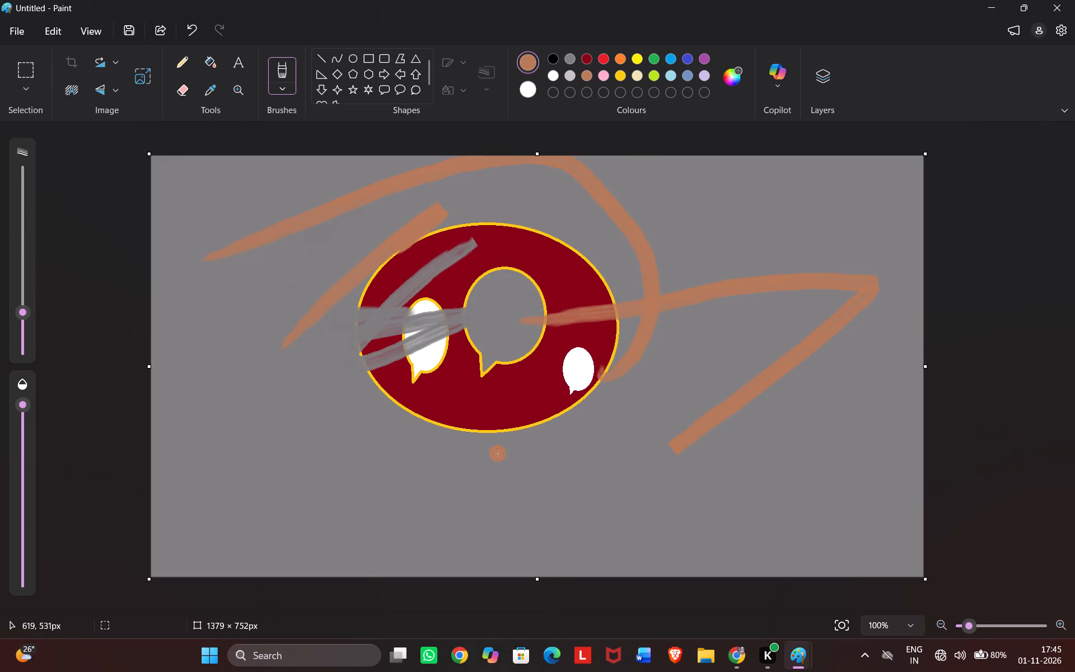
Paint a brown loop around the left speech bubble and a brown vertical stroke down through the central bubble.
{"action": "left_click_drag", "start_coordinate": [429, 336], "coordinate": [396, 427]}
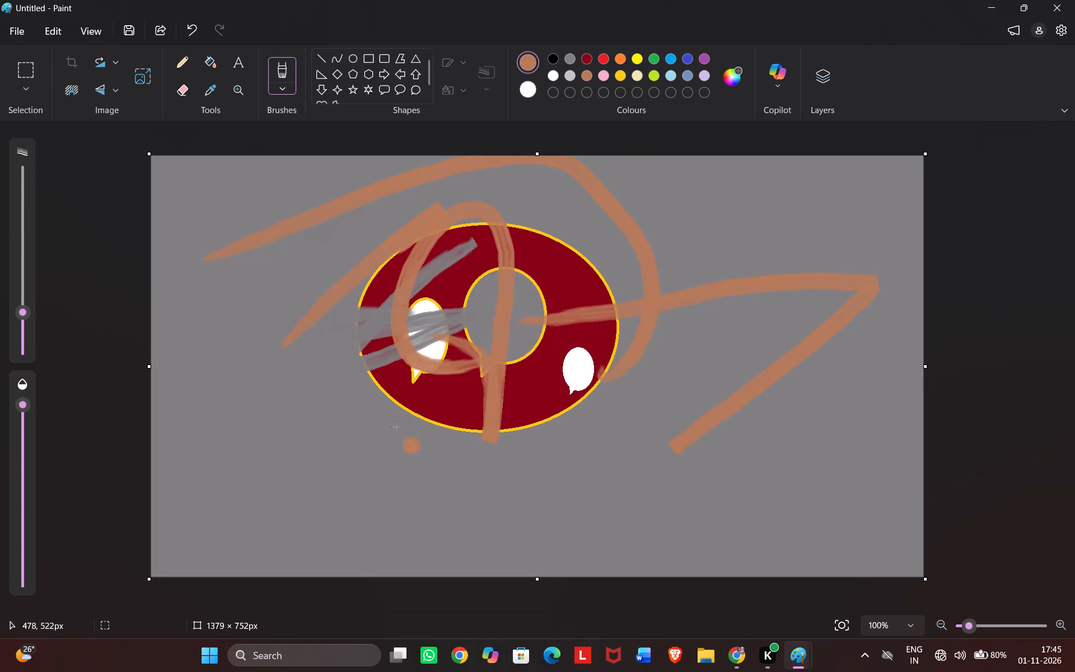
{"action": "left_click_drag", "start_coordinate": [396, 427], "coordinate": [350, 338]}
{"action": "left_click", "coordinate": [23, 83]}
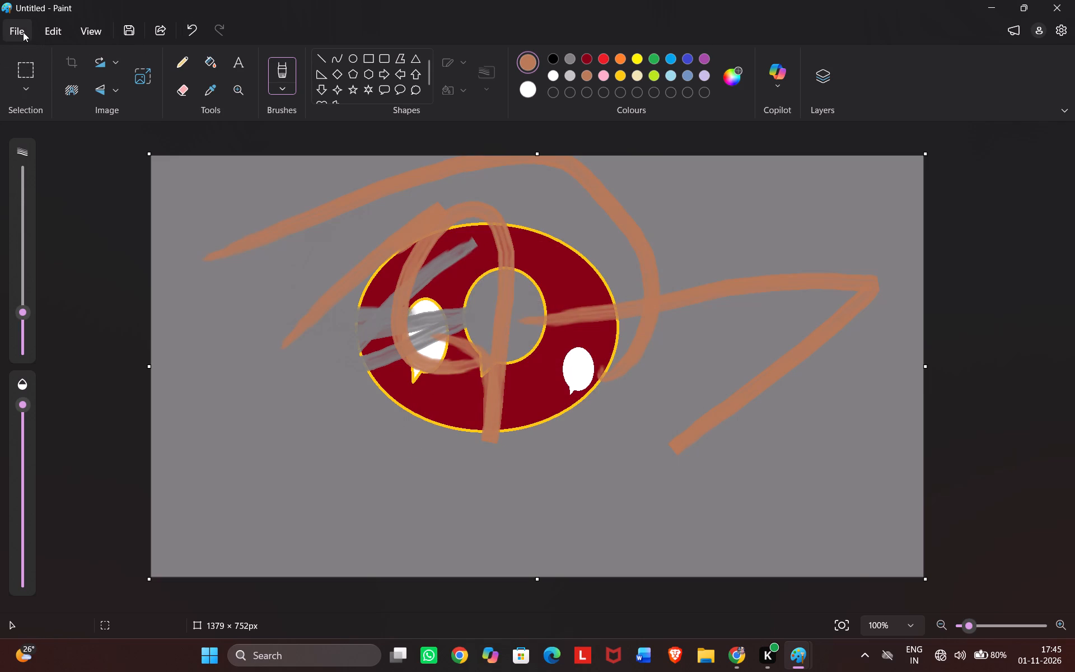
{"action": "left_click", "coordinate": [23, 32]}
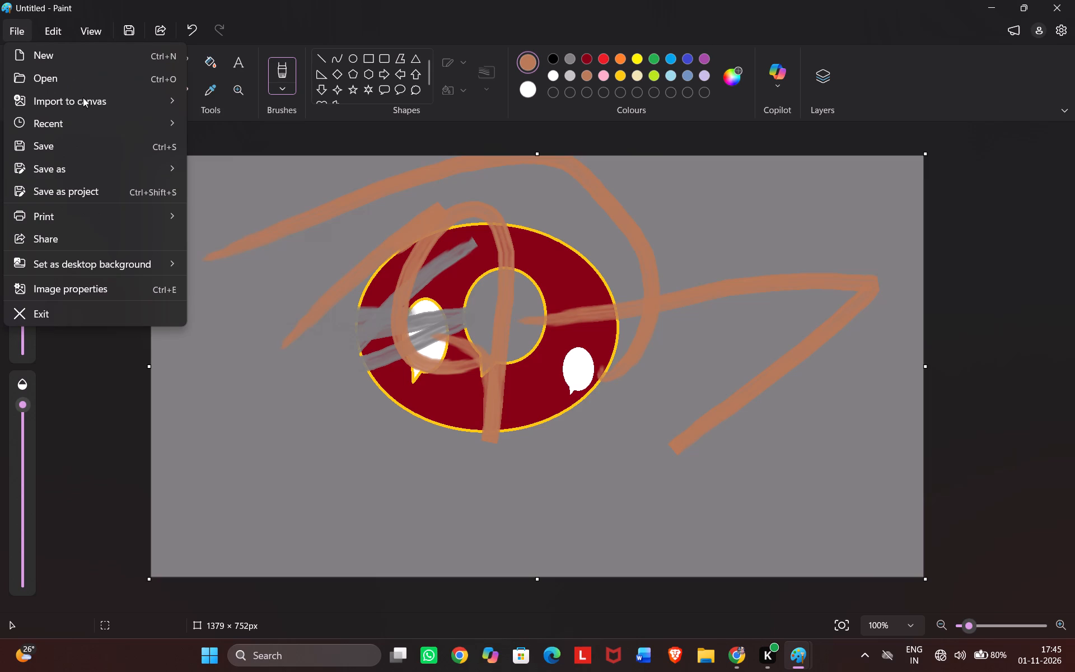
{"action": "left_click", "coordinate": [85, 94]}
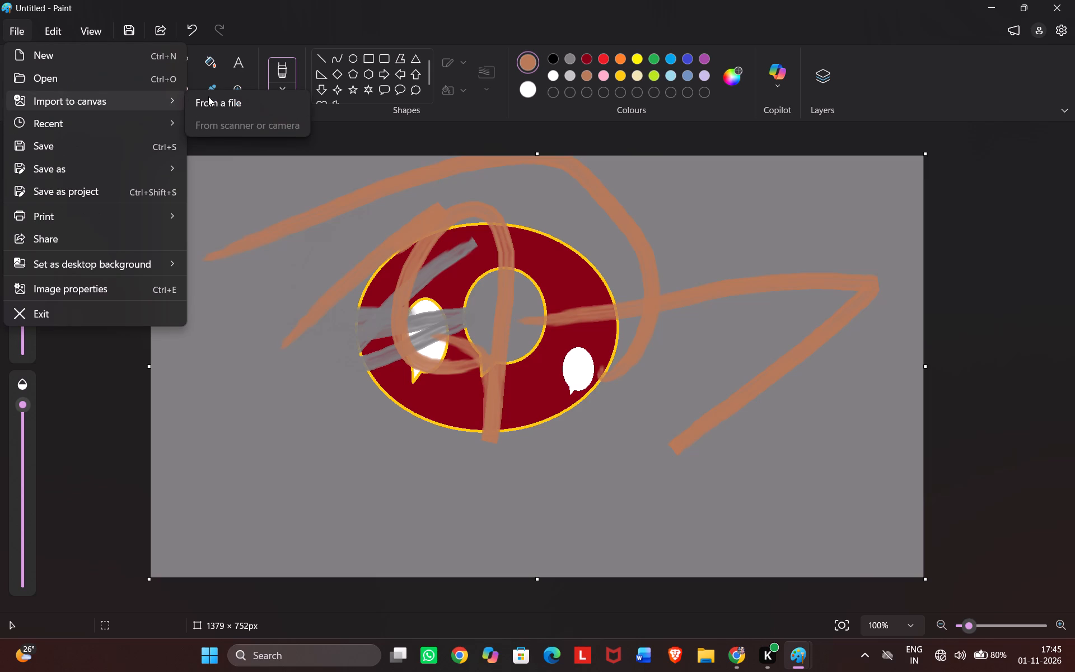
{"action": "left_click", "coordinate": [215, 102]}
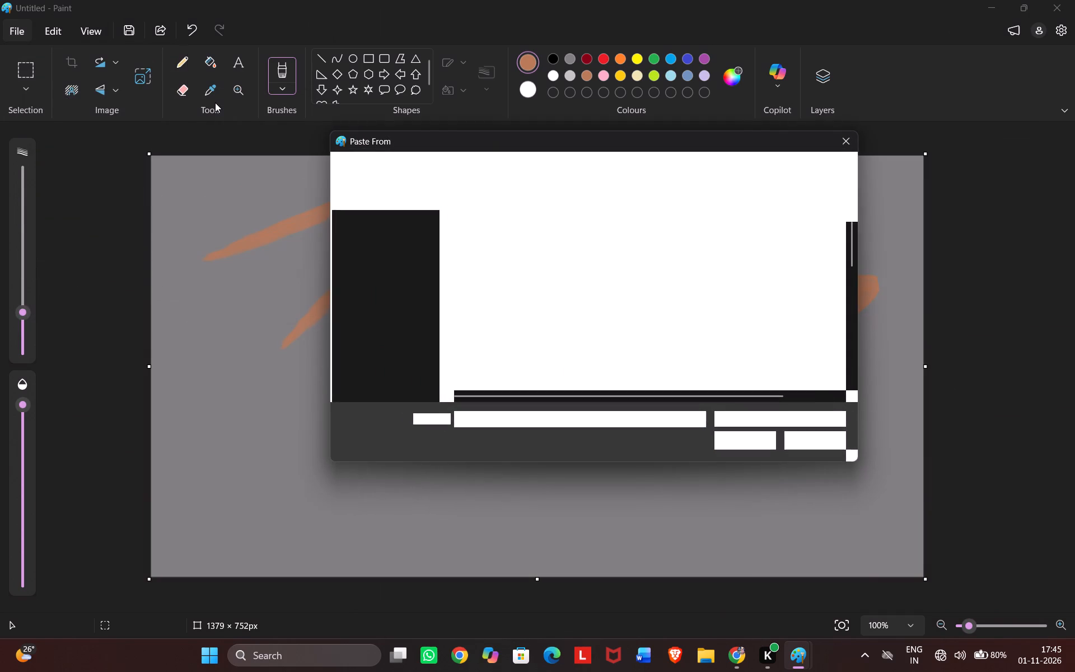
{"action": "double_click", "coordinate": [628, 378]}
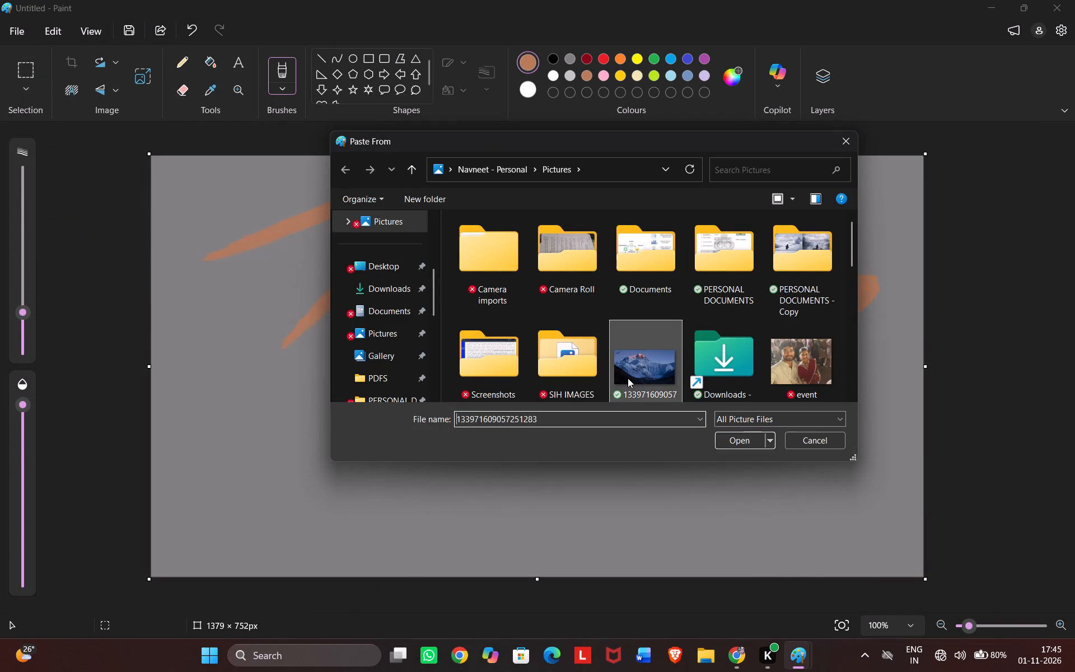
Reposition the imported mountain picture so its snowy slopes cover the whole canvas, with some sky at the upper left.
{"action": "left_click", "coordinate": [583, 412]}
{"action": "left_click_drag", "start_coordinate": [583, 412], "coordinate": [536, 137]}
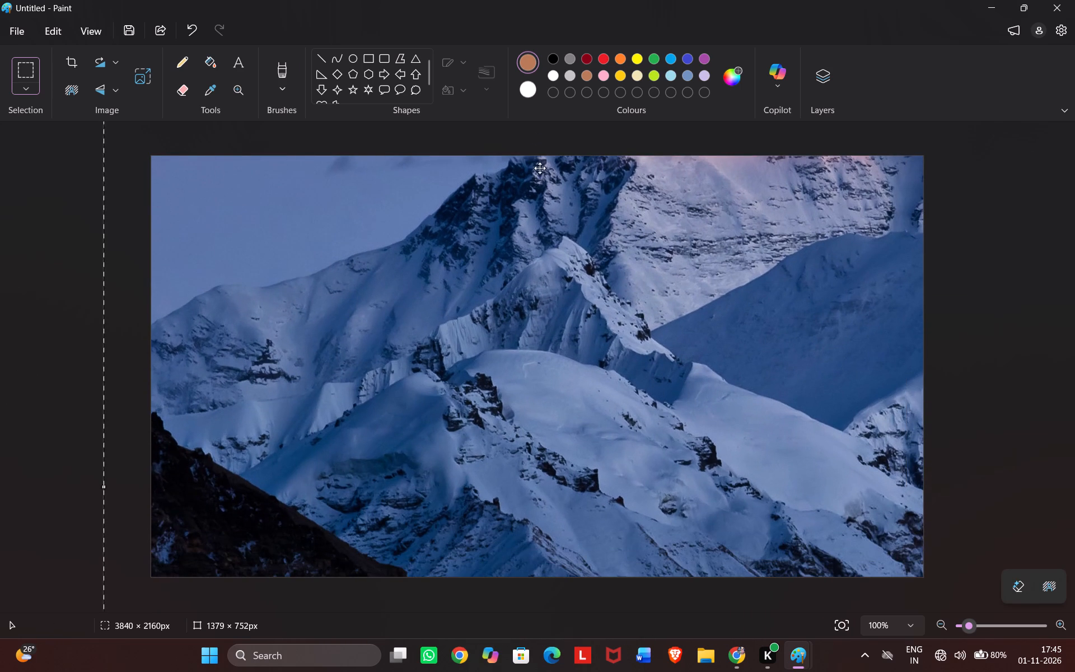
{"action": "left_click_drag", "start_coordinate": [543, 199], "coordinate": [546, 140]}
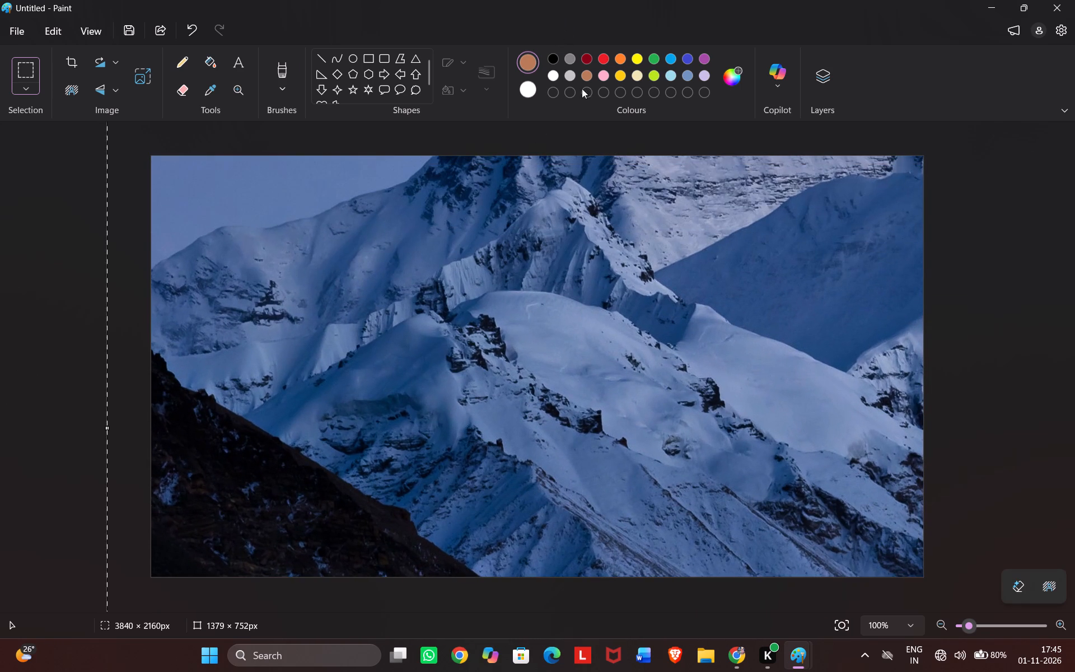
{"action": "left_click", "coordinate": [569, 81]}
{"action": "left_click_drag", "start_coordinate": [549, 284], "coordinate": [537, 333]}
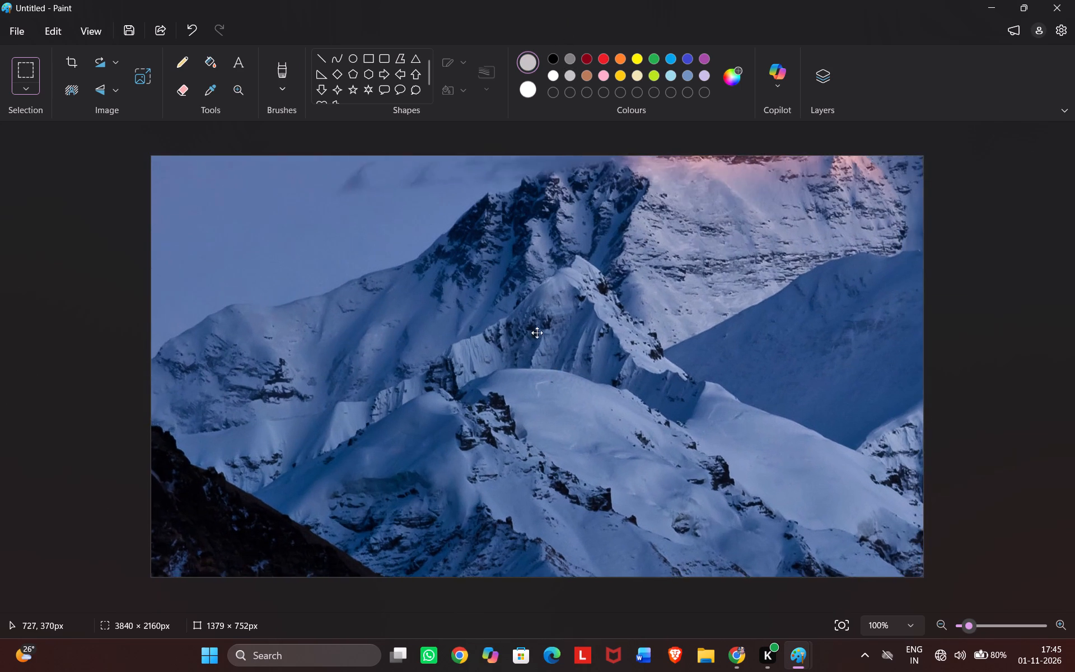
{"action": "left_click_drag", "start_coordinate": [537, 333], "coordinate": [533, 323]}
{"action": "left_click", "coordinate": [533, 323]}
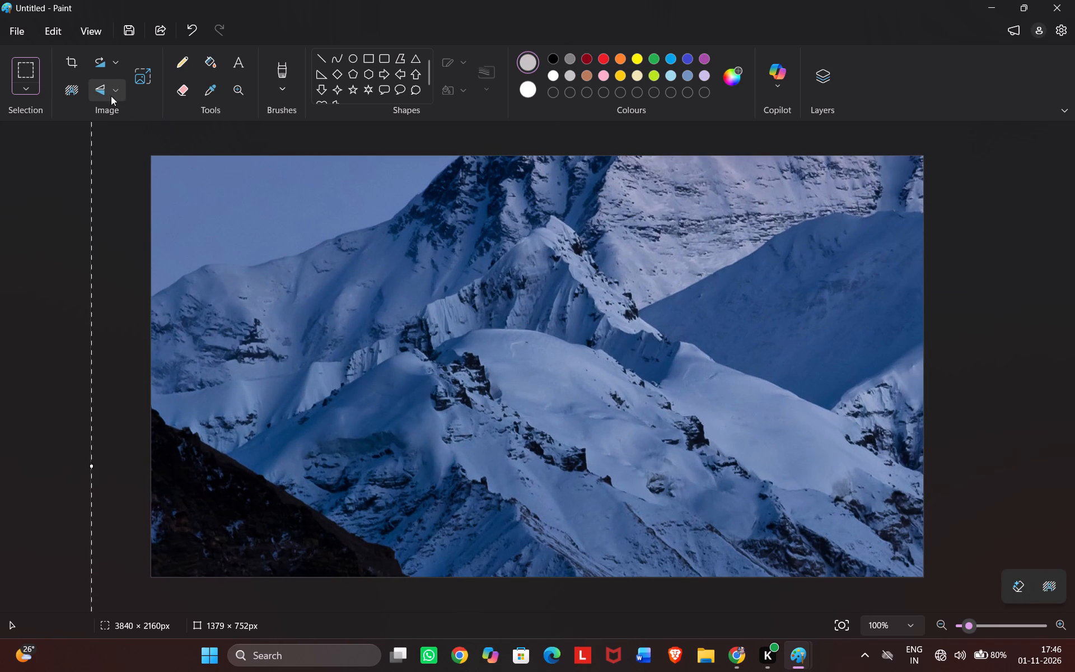
Make a single white Eraser dot in the sky near the upper left of the mountain picture.
{"action": "left_click", "coordinate": [111, 96]}
{"action": "left_click_drag", "start_coordinate": [111, 96], "coordinate": [183, 87]}
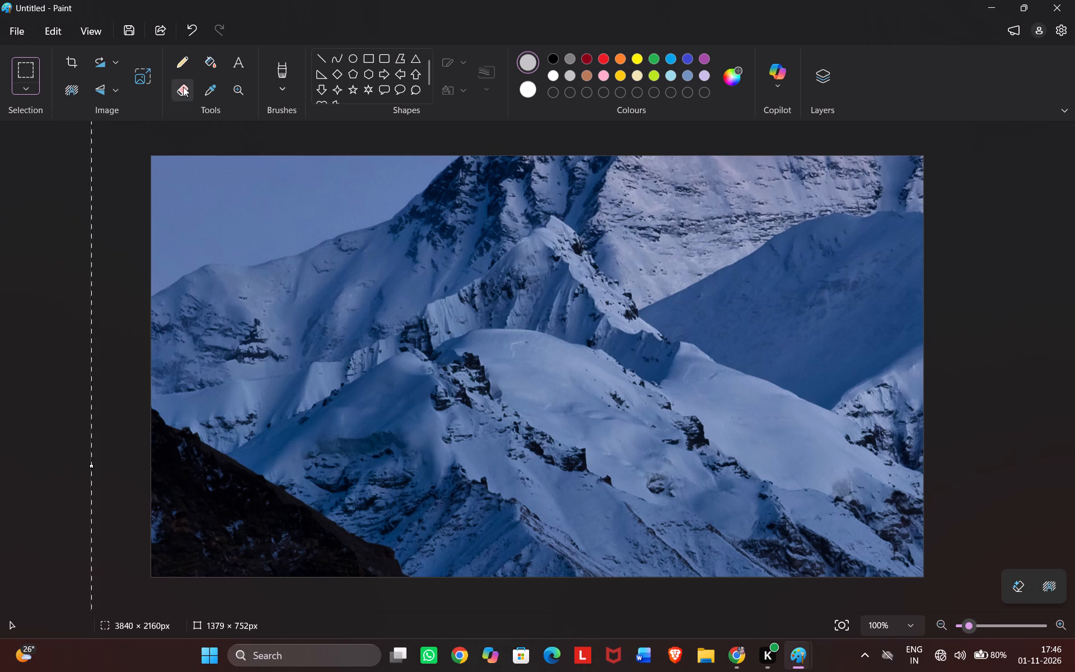
{"action": "left_click", "coordinate": [183, 87]}
{"action": "left_click", "coordinate": [212, 245]}
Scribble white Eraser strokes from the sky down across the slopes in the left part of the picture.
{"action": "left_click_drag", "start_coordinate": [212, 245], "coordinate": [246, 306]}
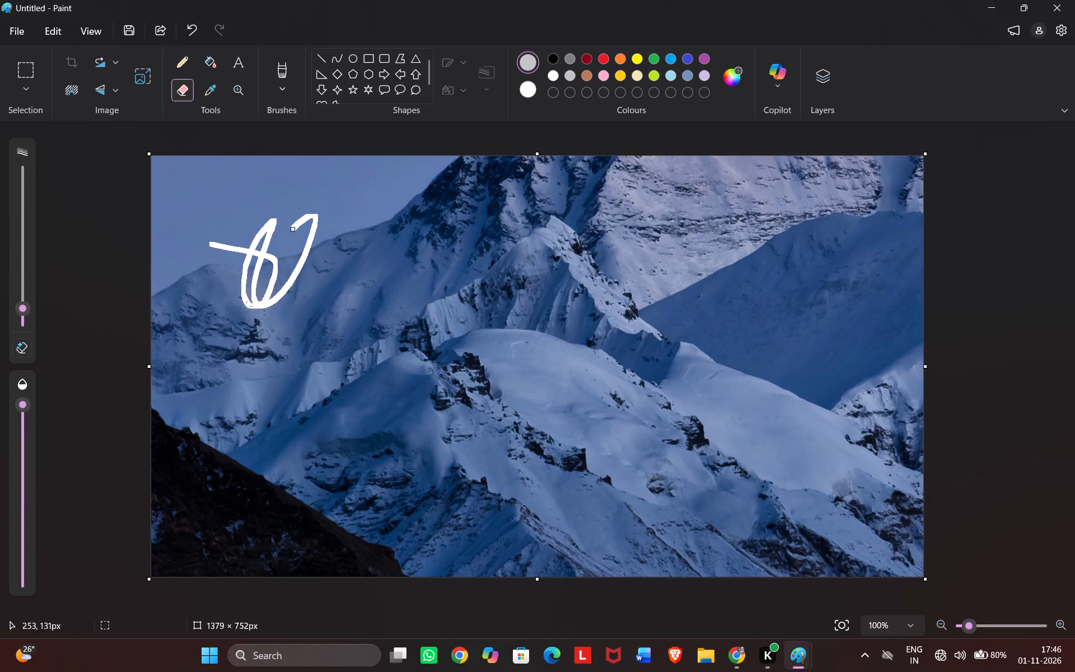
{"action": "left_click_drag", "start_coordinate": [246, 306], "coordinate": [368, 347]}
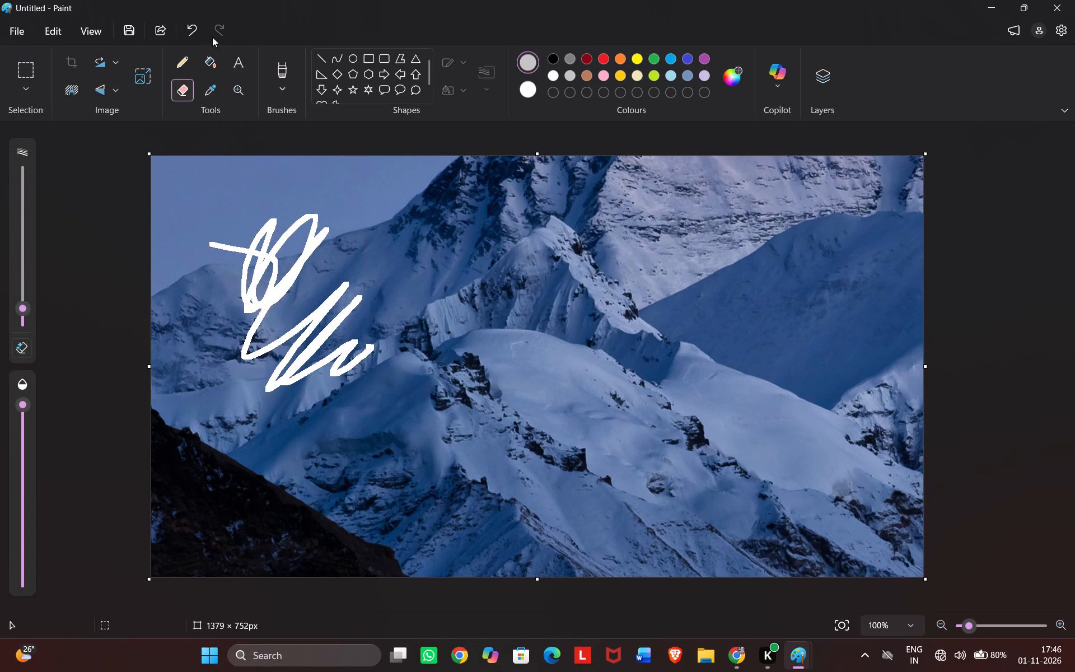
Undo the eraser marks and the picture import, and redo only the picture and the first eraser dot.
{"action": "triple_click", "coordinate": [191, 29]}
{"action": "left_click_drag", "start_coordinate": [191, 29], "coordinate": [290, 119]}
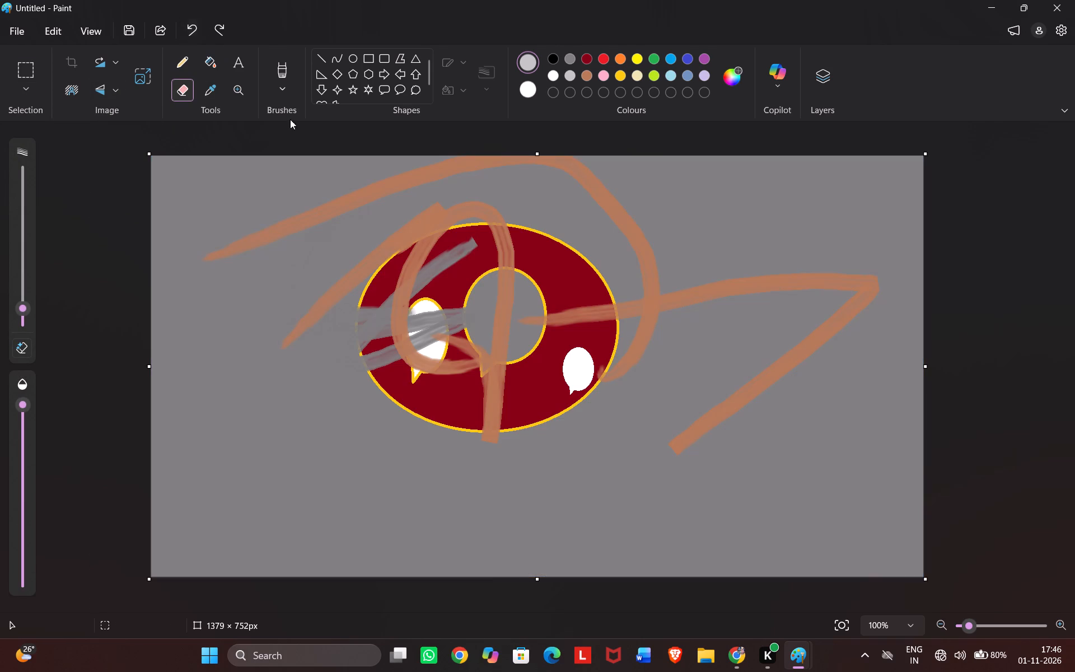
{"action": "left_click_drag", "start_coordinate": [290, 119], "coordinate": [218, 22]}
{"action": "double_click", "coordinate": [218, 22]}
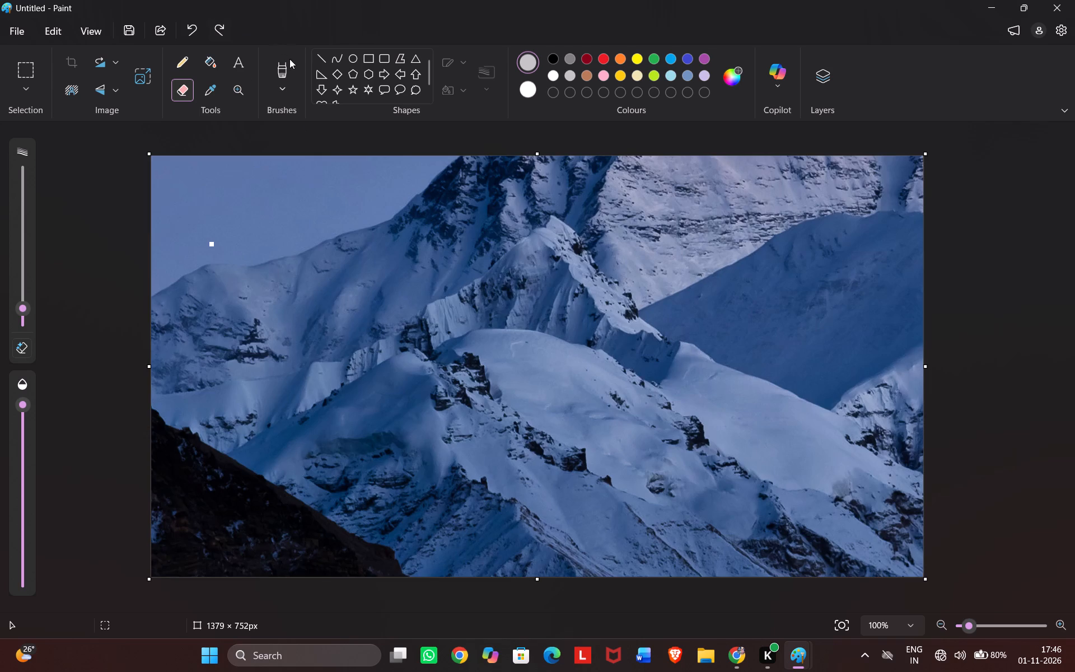
Draw a rectangle of about 261 × 236 px with a gold outline around the eraser dot in the upper-left sky.
{"action": "left_click", "coordinate": [368, 55]}
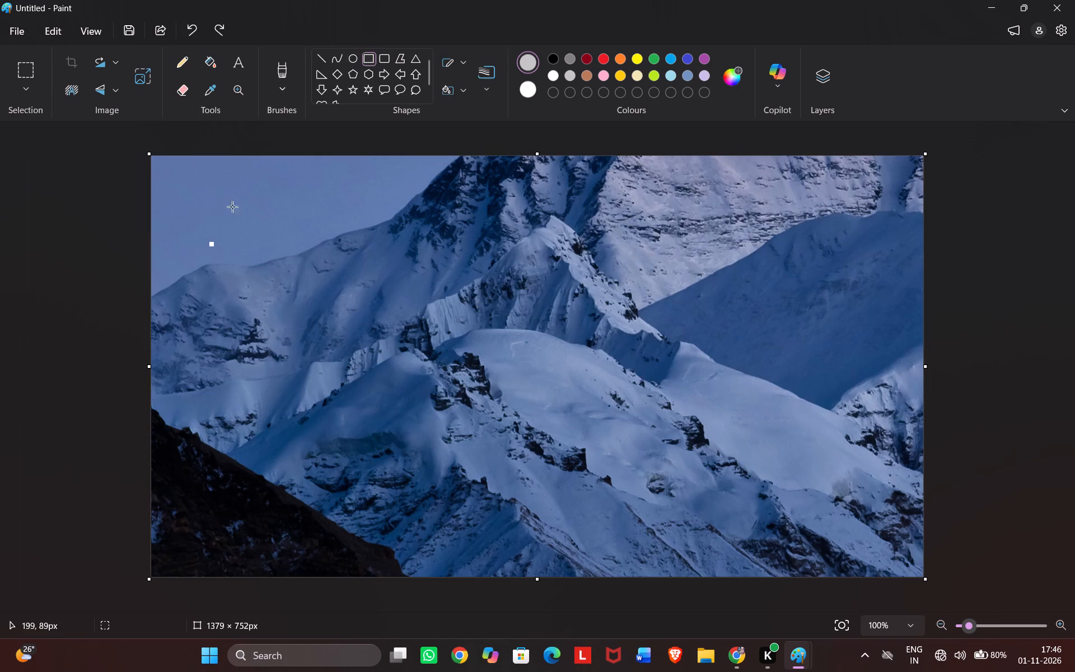
{"action": "left_click_drag", "start_coordinate": [195, 185], "coordinate": [342, 317]}
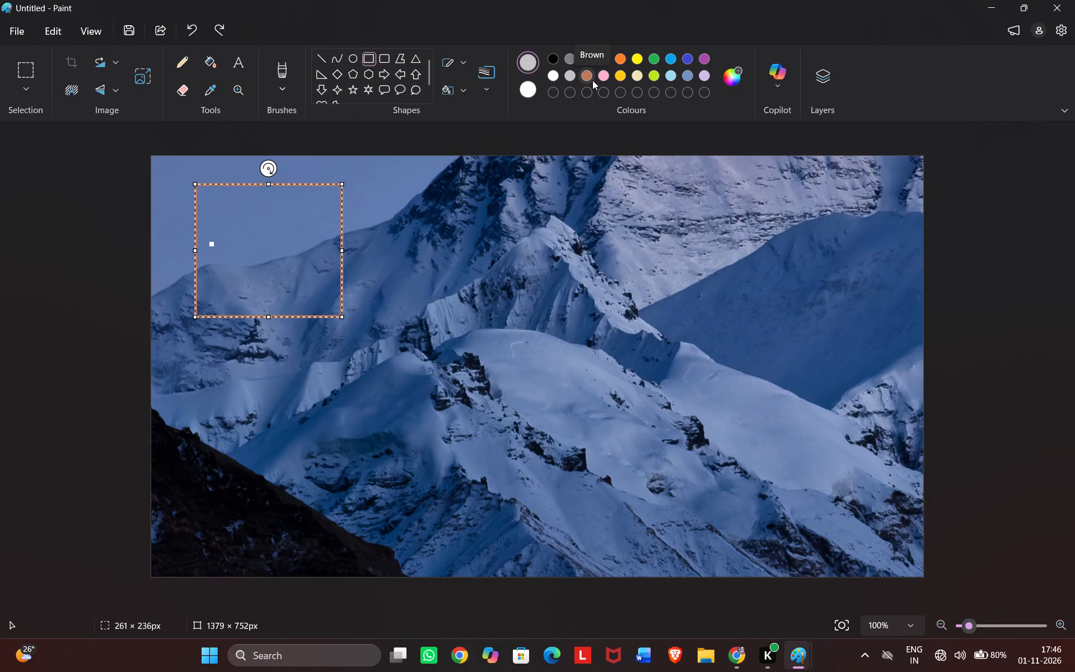
{"action": "left_click", "coordinate": [275, 277]}
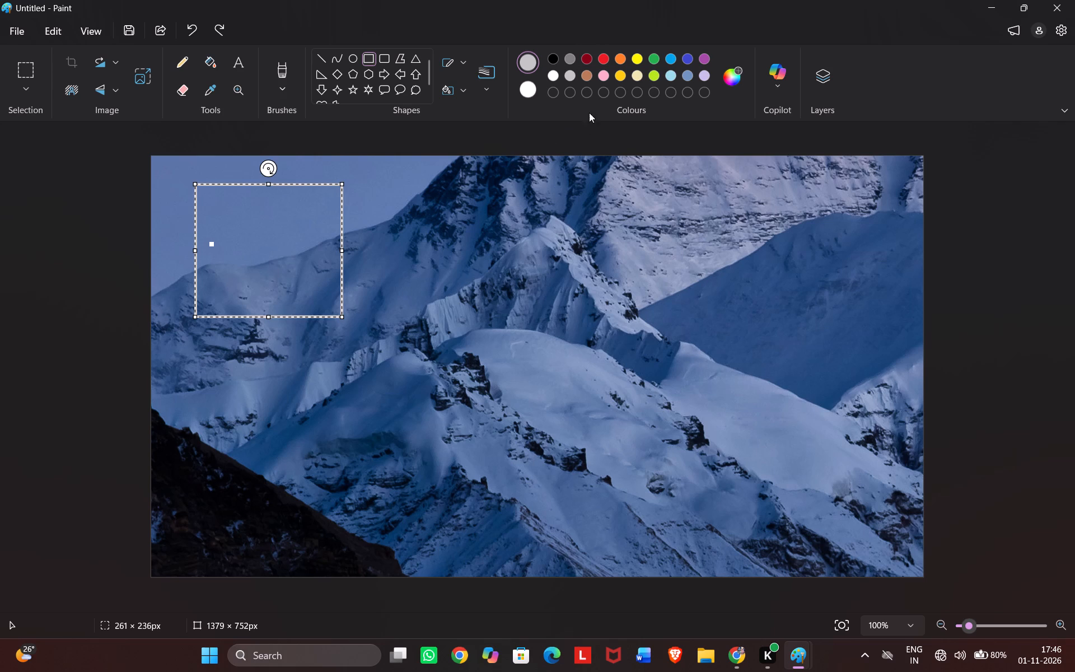
{"action": "left_click", "coordinate": [627, 76]}
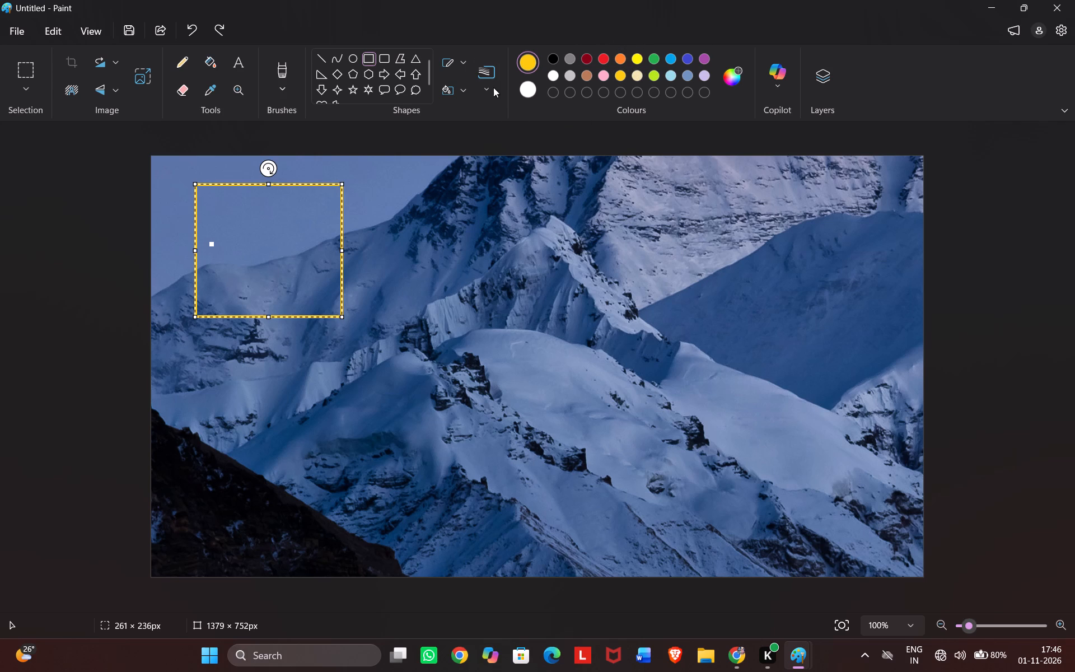
Apply white Fill at several spots in the middle of the gold rectangle.
{"action": "left_click", "coordinate": [210, 67]}
{"action": "left_click", "coordinate": [551, 72]}
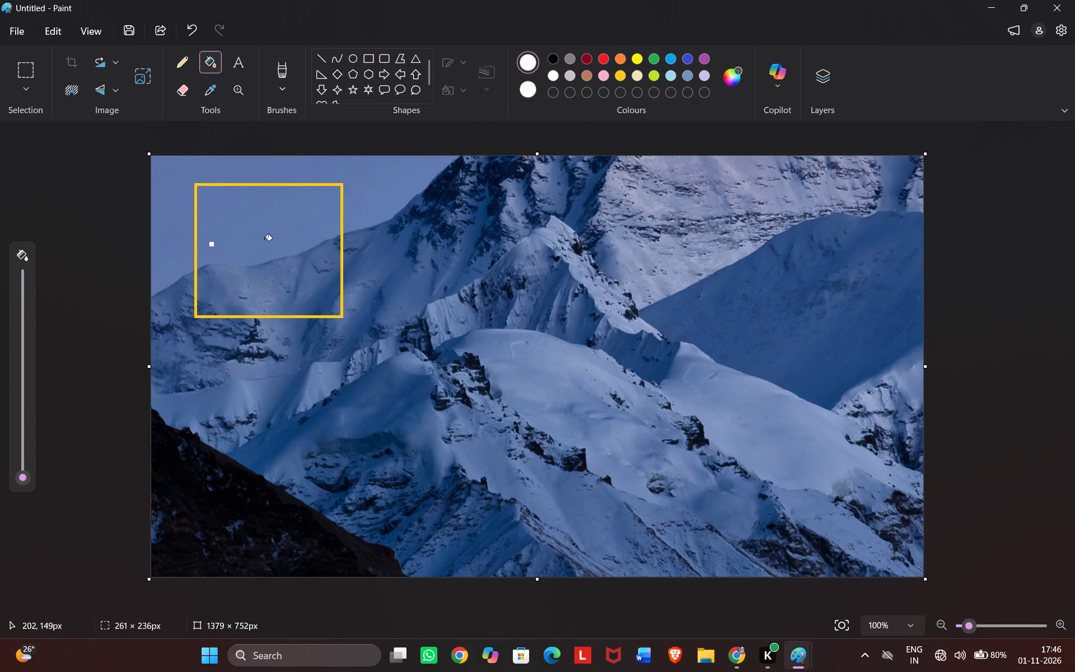
{"action": "left_click", "coordinate": [264, 240]}
{"action": "double_click", "coordinate": [264, 240]}
{"action": "left_click_drag", "start_coordinate": [264, 240], "coordinate": [272, 254]}
{"action": "double_click", "coordinate": [272, 254]}
{"action": "left_click_drag", "start_coordinate": [272, 254], "coordinate": [273, 277]}
{"action": "left_click", "coordinate": [273, 277]}
{"action": "left_click_drag", "start_coordinate": [273, 277], "coordinate": [394, 177]}
Apply bright blue Fill at several spots in the centre and upper left of the gold rectangle.
{"action": "left_click", "coordinate": [673, 59]}
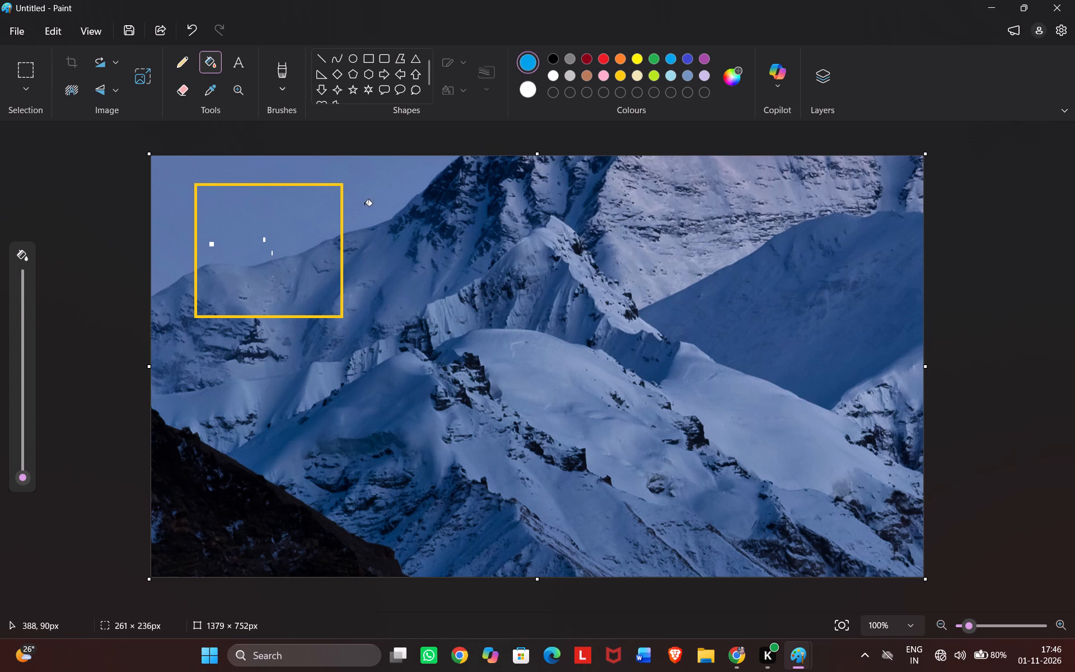
{"action": "double_click", "coordinate": [268, 245]}
{"action": "left_click_drag", "start_coordinate": [268, 245], "coordinate": [278, 264]}
{"action": "left_click", "coordinate": [278, 264]}
{"action": "left_click_drag", "start_coordinate": [278, 264], "coordinate": [219, 210]}
{"action": "left_click_drag", "start_coordinate": [219, 210], "coordinate": [233, 228]}
{"action": "triple_click", "coordinate": [233, 228]}
{"action": "left_click", "coordinate": [233, 228]}
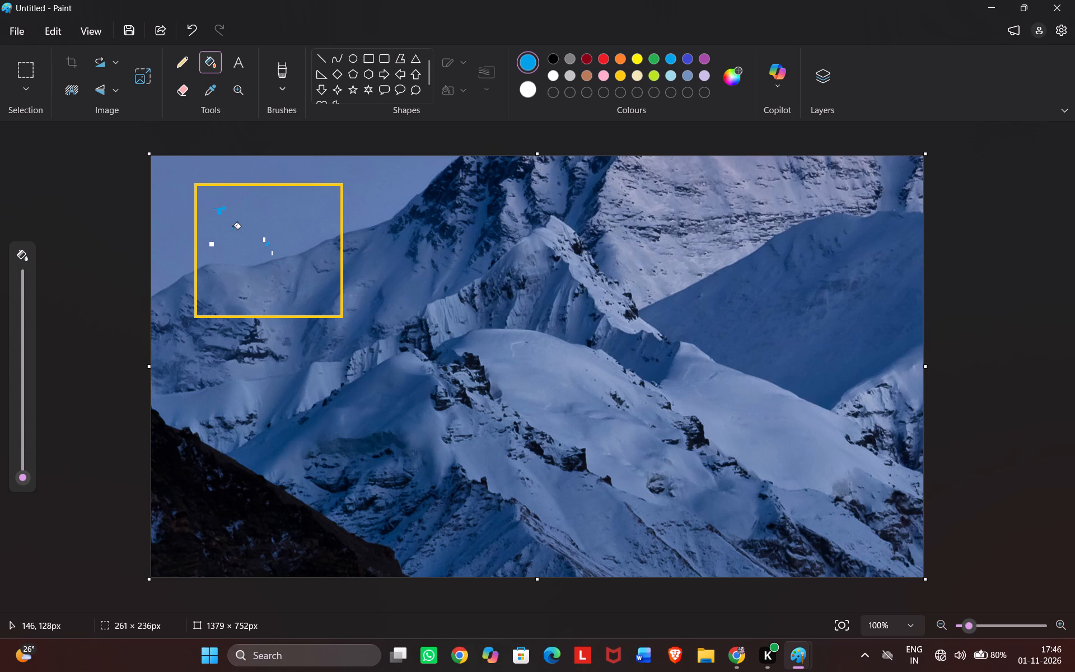
{"action": "double_click", "coordinate": [234, 228]}
{"action": "left_click_drag", "start_coordinate": [234, 228], "coordinate": [247, 239]}
{"action": "triple_click", "coordinate": [247, 239]}
{"action": "left_click", "coordinate": [247, 239]}
{"action": "left_click_drag", "start_coordinate": [247, 239], "coordinate": [213, 87]}
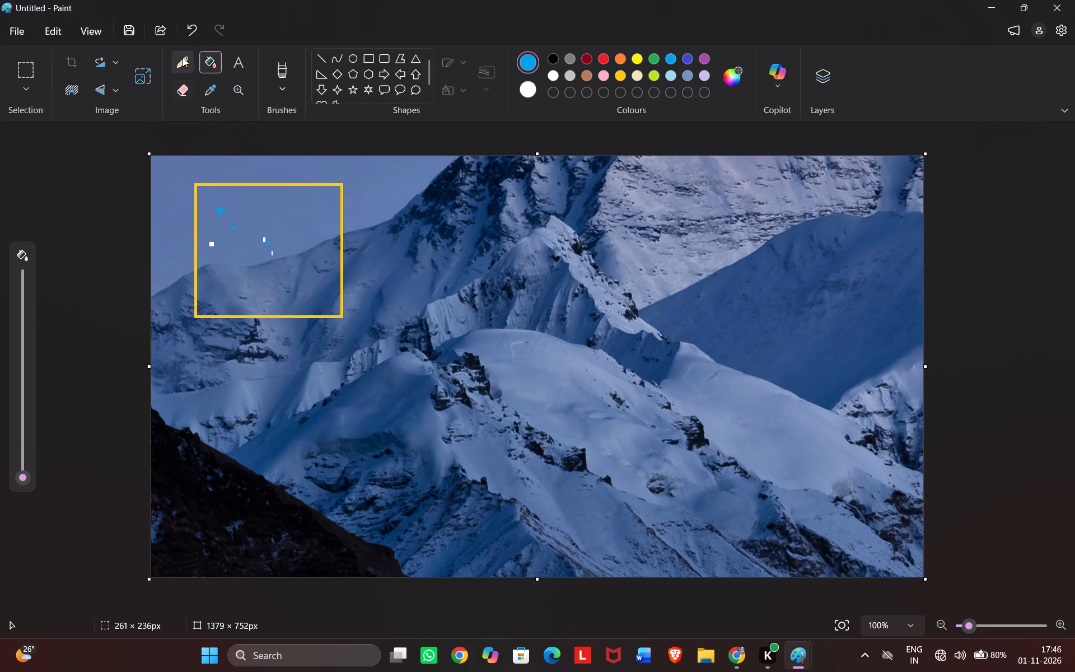
Scribble thin bright blue Pencil lines inside the gold rectangle and across the upper mountain ridges.
{"action": "left_click", "coordinate": [183, 57]}
{"action": "left_click_drag", "start_coordinate": [245, 238], "coordinate": [286, 289]}
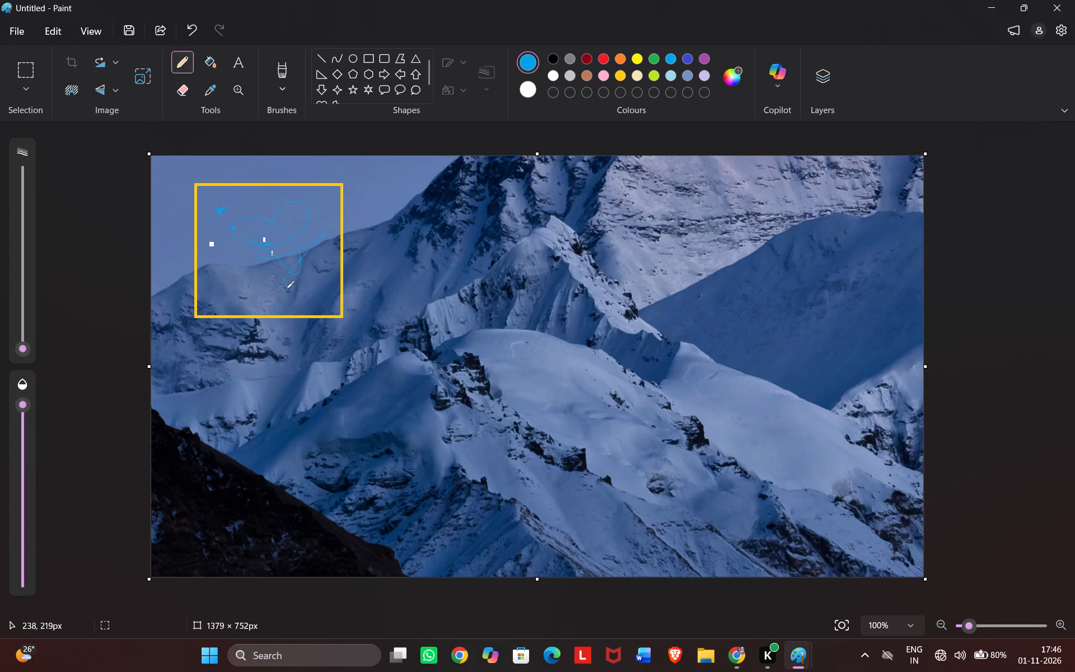
{"action": "left_click_drag", "start_coordinate": [286, 289], "coordinate": [648, 211]}
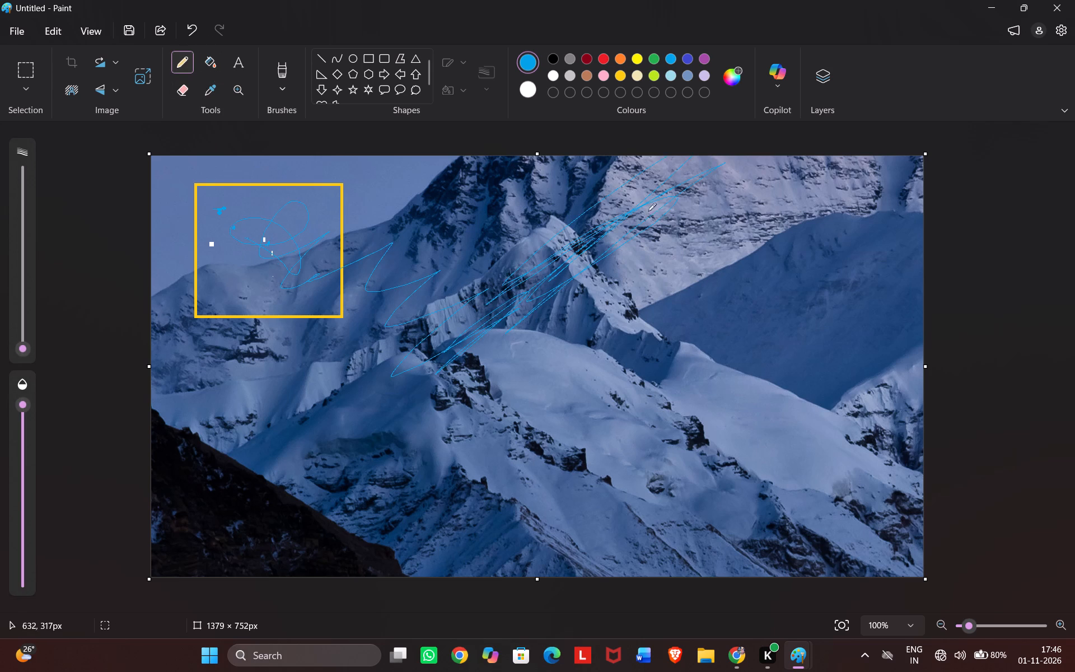
{"action": "left_click_drag", "start_coordinate": [648, 211], "coordinate": [417, 313]}
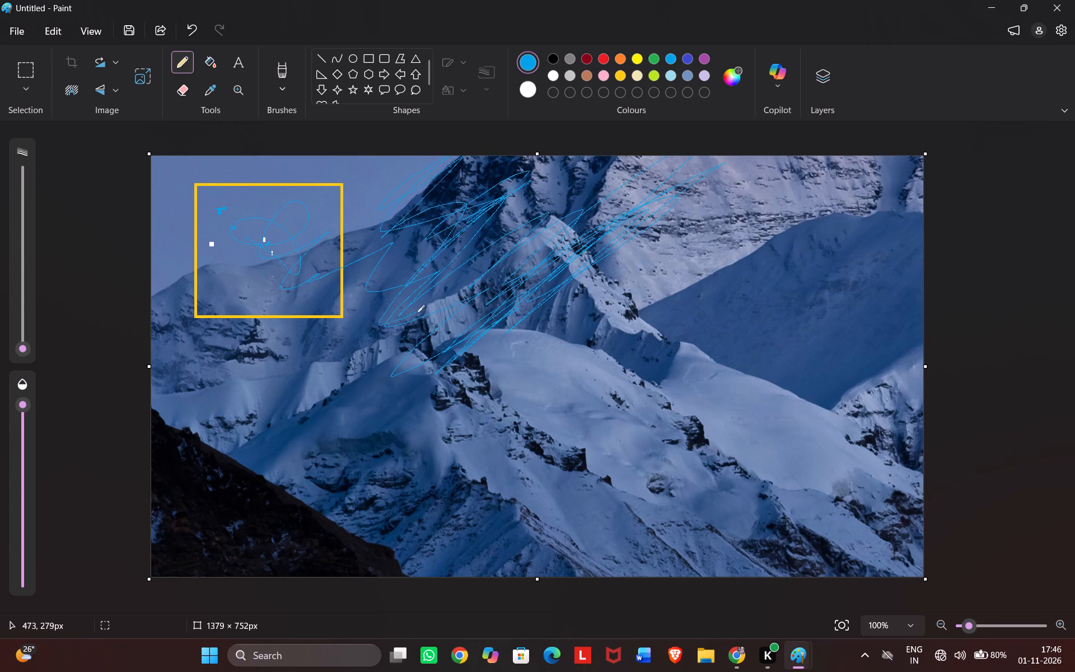
{"action": "left_click_drag", "start_coordinate": [417, 313], "coordinate": [413, 326]}
{"action": "scroll", "coordinate": [413, 326], "scroll_direction": "right", "scroll_amount": 1}
Switch to PowerPoint and create a new presentation from the Pine design template.
{"action": "left_click", "coordinate": [214, 660]}
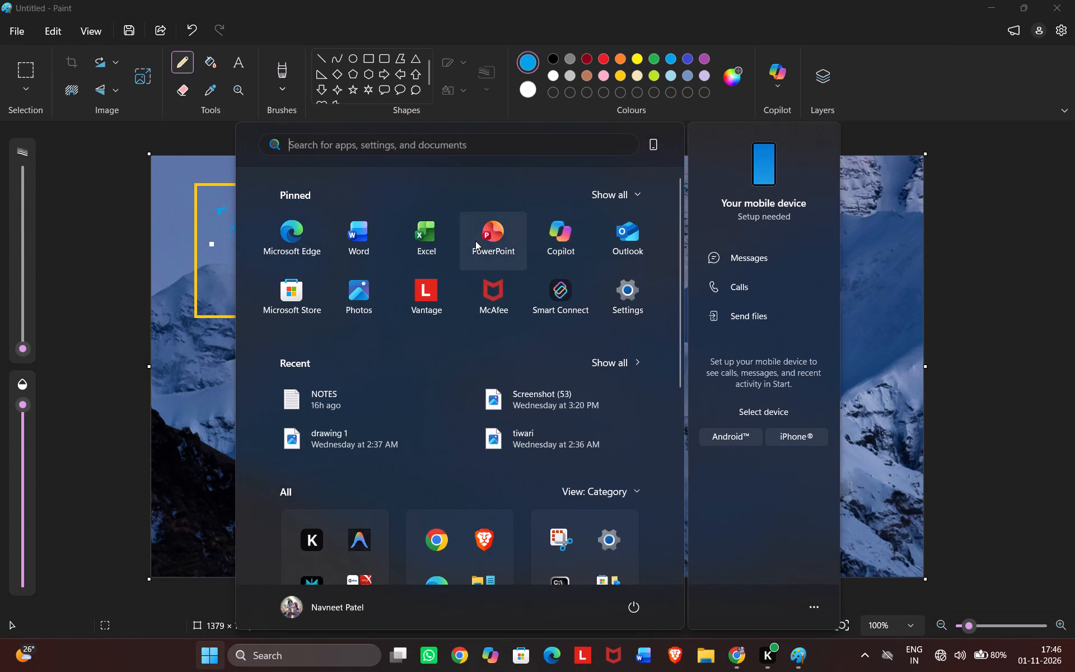
{"action": "double_click", "coordinate": [499, 230]}
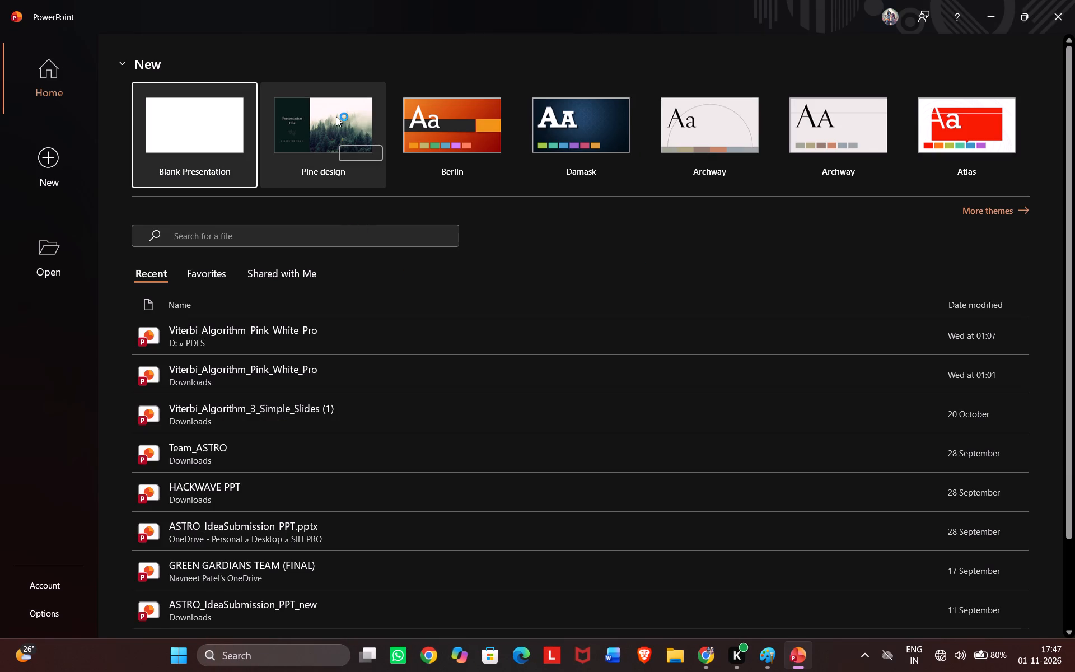
{"action": "left_click", "coordinate": [336, 116]}
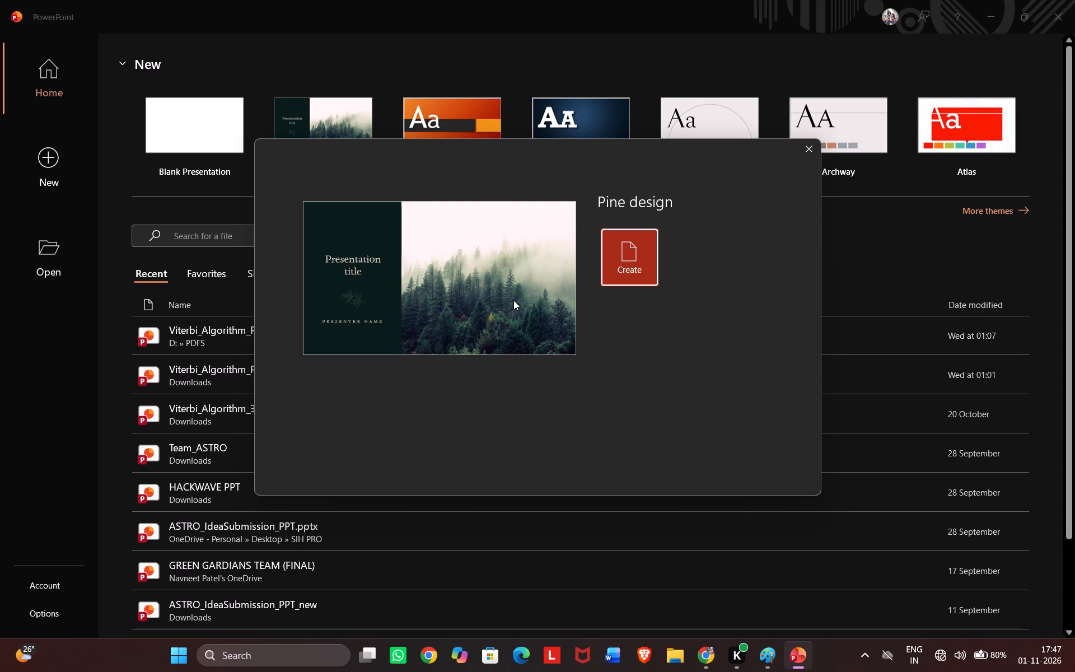
{"action": "left_click", "coordinate": [513, 300]}
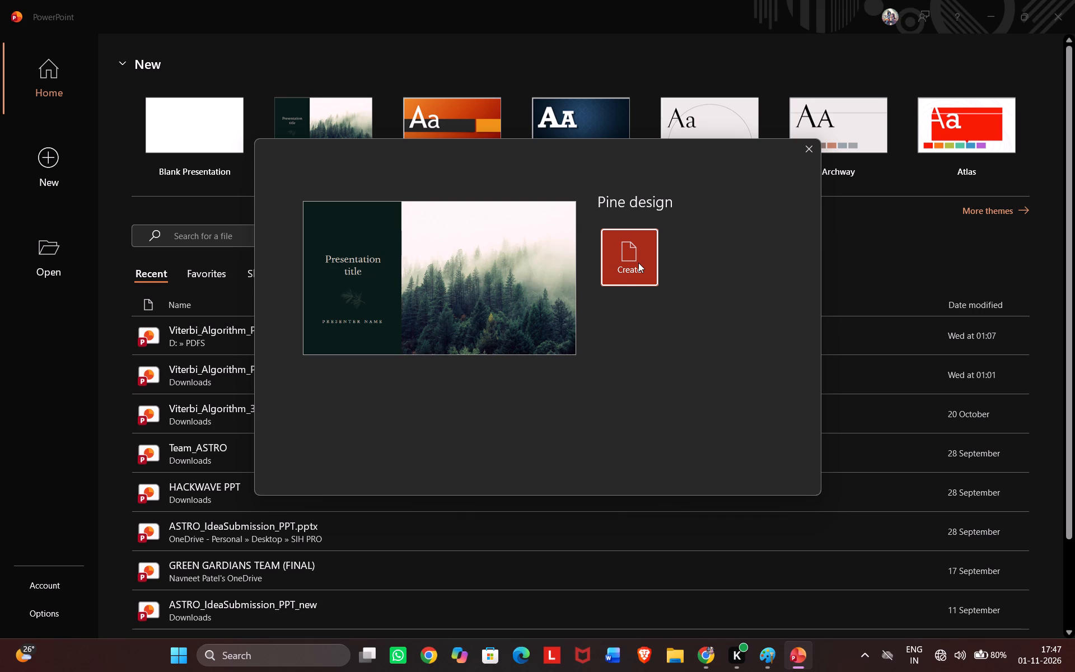
{"action": "left_click", "coordinate": [638, 263]}
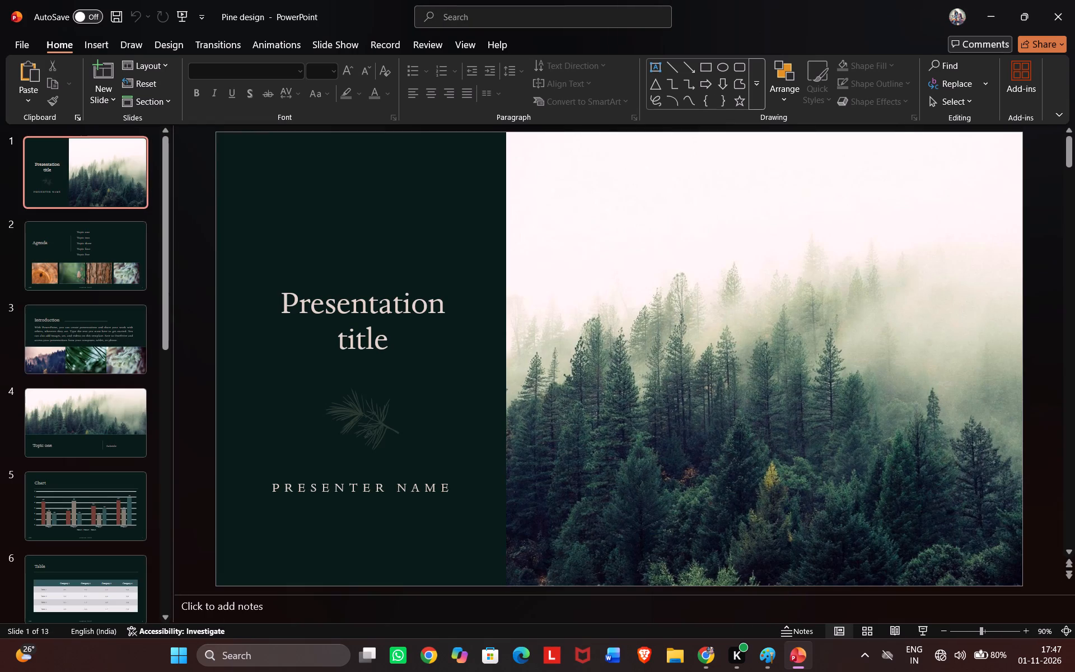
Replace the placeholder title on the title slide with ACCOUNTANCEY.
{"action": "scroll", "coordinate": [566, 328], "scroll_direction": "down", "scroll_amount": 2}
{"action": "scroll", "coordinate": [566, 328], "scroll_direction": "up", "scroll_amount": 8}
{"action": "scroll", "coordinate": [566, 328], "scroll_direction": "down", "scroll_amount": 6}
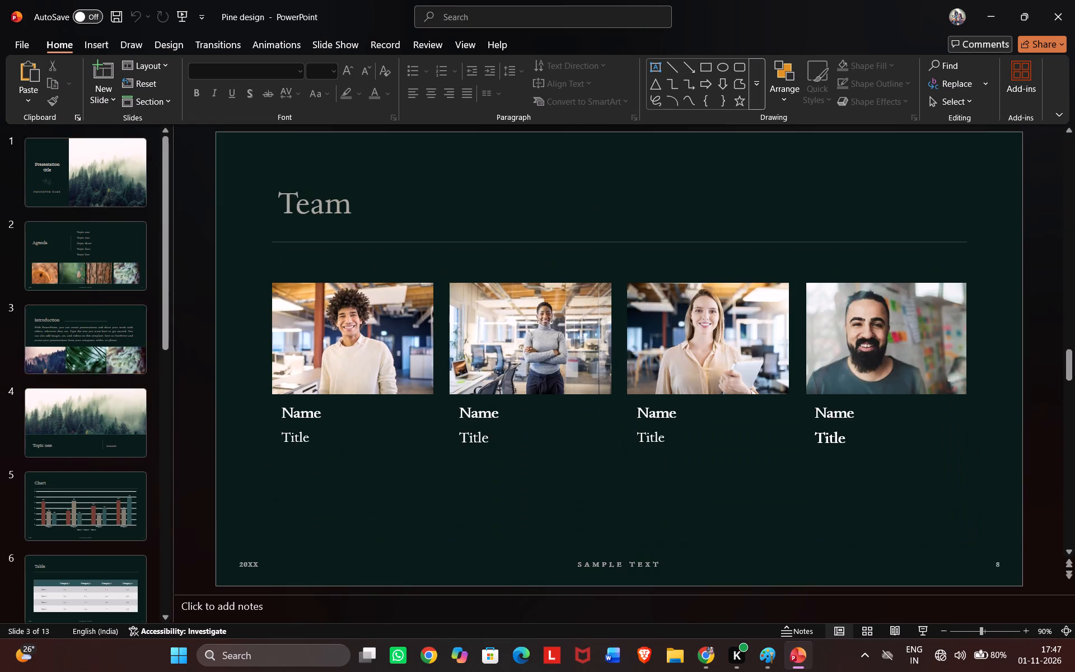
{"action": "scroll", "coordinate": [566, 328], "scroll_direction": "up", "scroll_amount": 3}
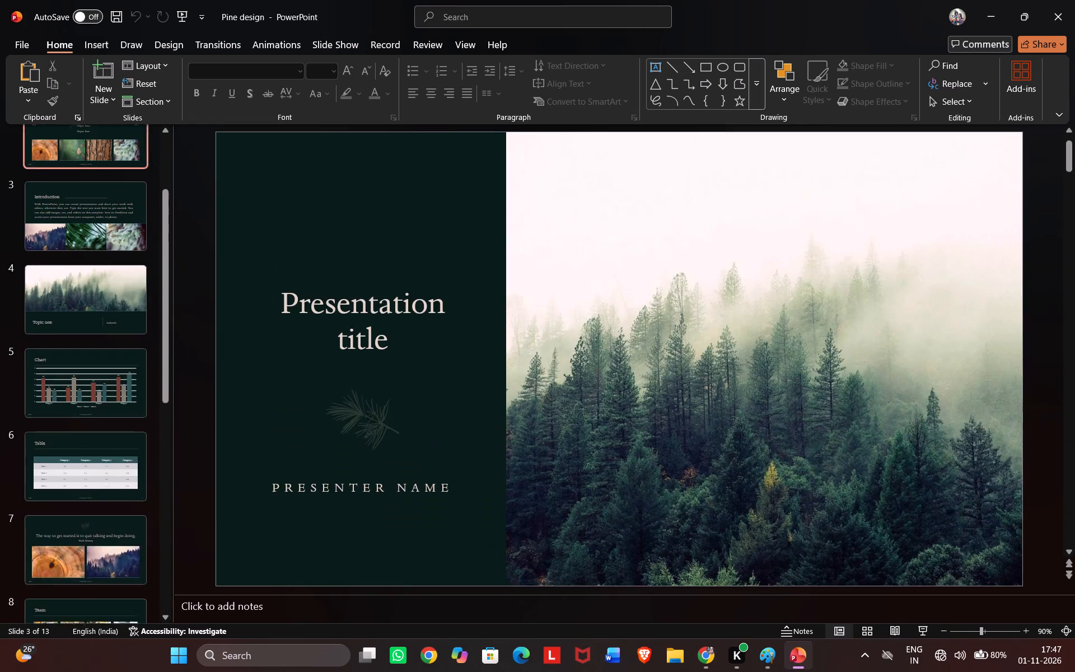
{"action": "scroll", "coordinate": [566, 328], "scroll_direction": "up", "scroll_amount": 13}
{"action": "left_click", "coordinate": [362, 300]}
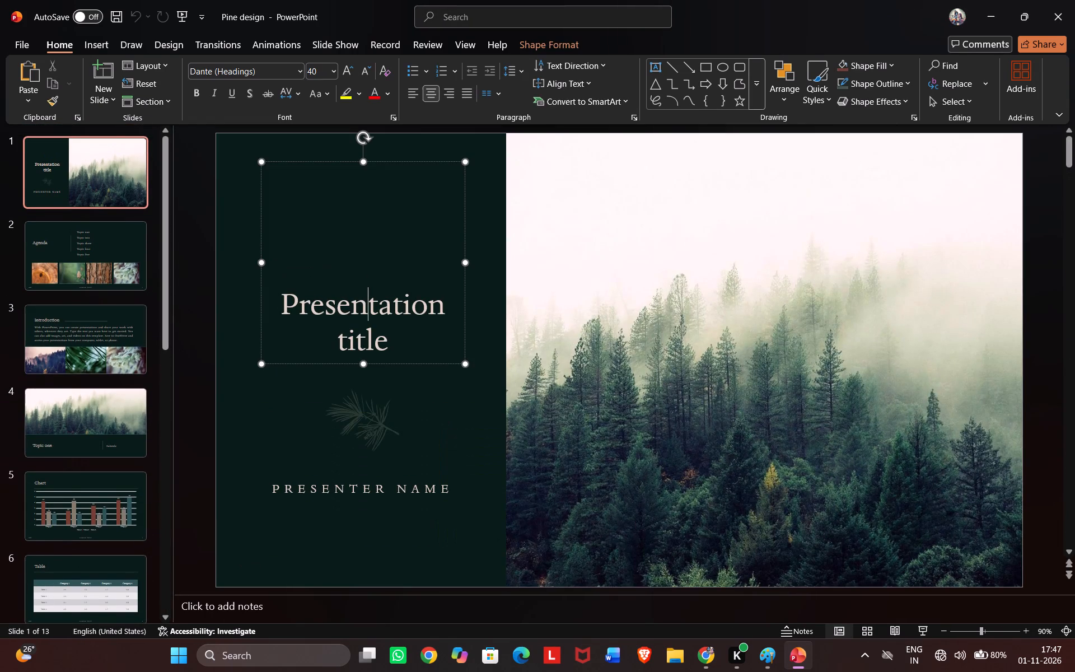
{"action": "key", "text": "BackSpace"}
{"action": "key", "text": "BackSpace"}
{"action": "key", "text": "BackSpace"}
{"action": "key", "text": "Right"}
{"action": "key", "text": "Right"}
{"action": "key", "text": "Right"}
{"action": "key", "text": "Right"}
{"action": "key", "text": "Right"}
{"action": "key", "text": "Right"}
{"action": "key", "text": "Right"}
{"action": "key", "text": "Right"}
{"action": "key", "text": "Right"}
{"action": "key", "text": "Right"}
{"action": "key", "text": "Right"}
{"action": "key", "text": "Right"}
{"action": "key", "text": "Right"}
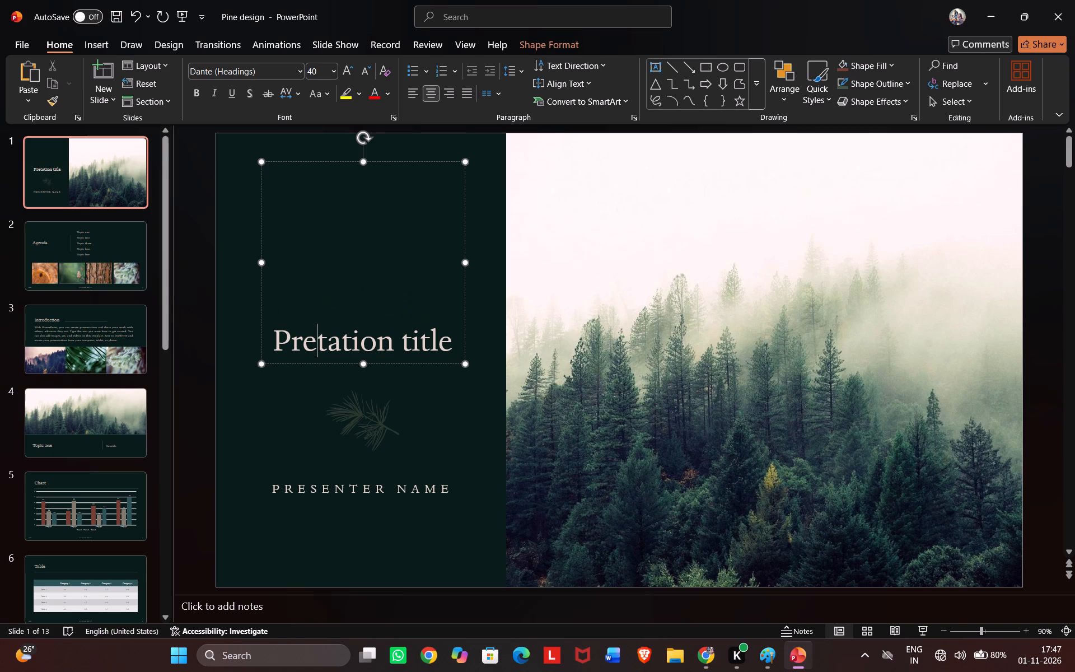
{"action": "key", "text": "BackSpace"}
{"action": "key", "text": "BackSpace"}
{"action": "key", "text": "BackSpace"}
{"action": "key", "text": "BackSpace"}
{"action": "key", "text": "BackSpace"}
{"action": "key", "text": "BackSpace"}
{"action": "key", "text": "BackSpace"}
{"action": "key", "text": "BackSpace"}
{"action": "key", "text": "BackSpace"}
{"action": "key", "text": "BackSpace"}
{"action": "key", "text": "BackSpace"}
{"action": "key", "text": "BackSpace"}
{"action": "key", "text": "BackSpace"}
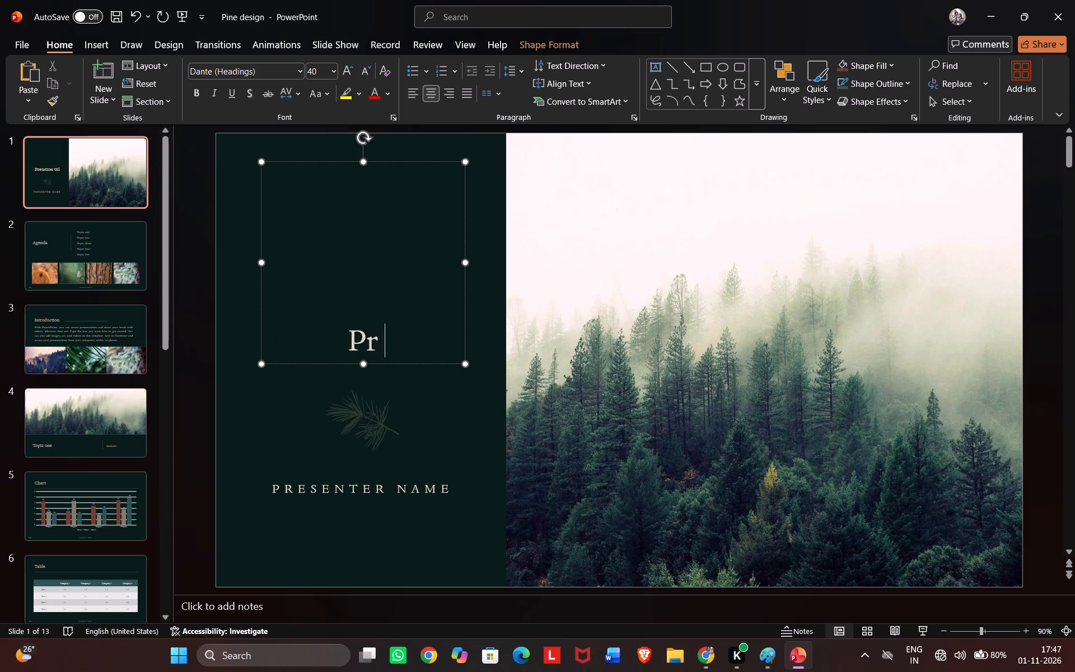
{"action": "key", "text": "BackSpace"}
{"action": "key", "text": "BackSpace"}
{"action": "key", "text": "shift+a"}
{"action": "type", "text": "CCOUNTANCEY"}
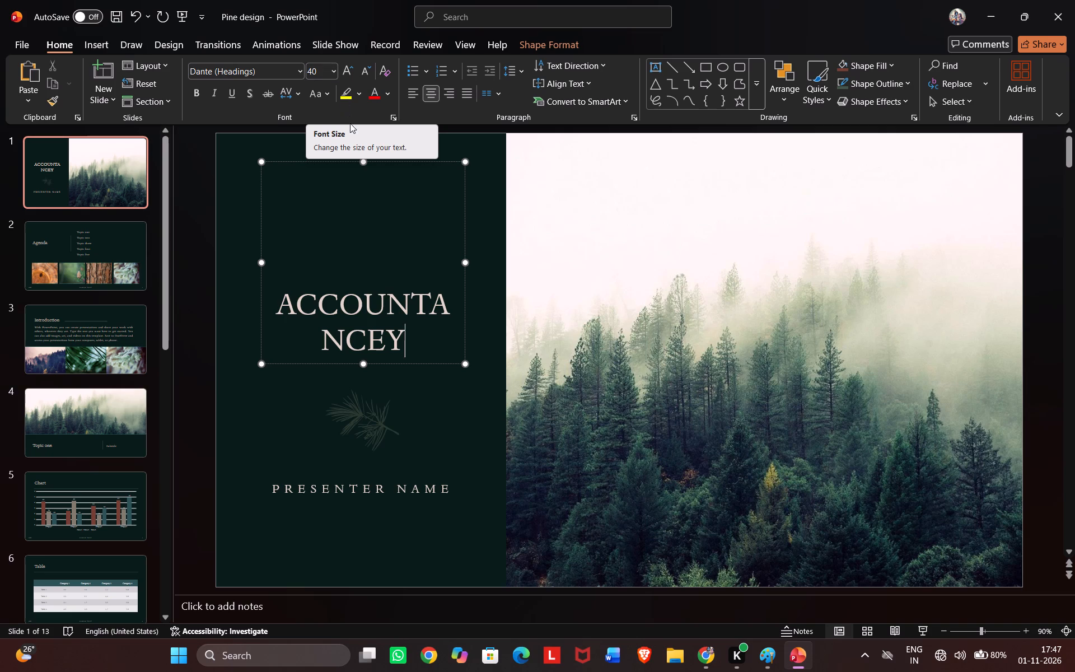
Delete all of the title text on the title slide.
{"action": "key", "text": "BackSpace"}
{"action": "key", "text": "BackSpace"}
{"action": "key", "text": "BackSpace"}
{"action": "key", "text": "BackSpace"}
{"action": "key", "text": "BackSpace"}
{"action": "key", "text": "BackSpace"}
{"action": "key", "text": "BackSpace"}
{"action": "key", "text": "BackSpace"}
{"action": "key", "text": "BackSpace"}
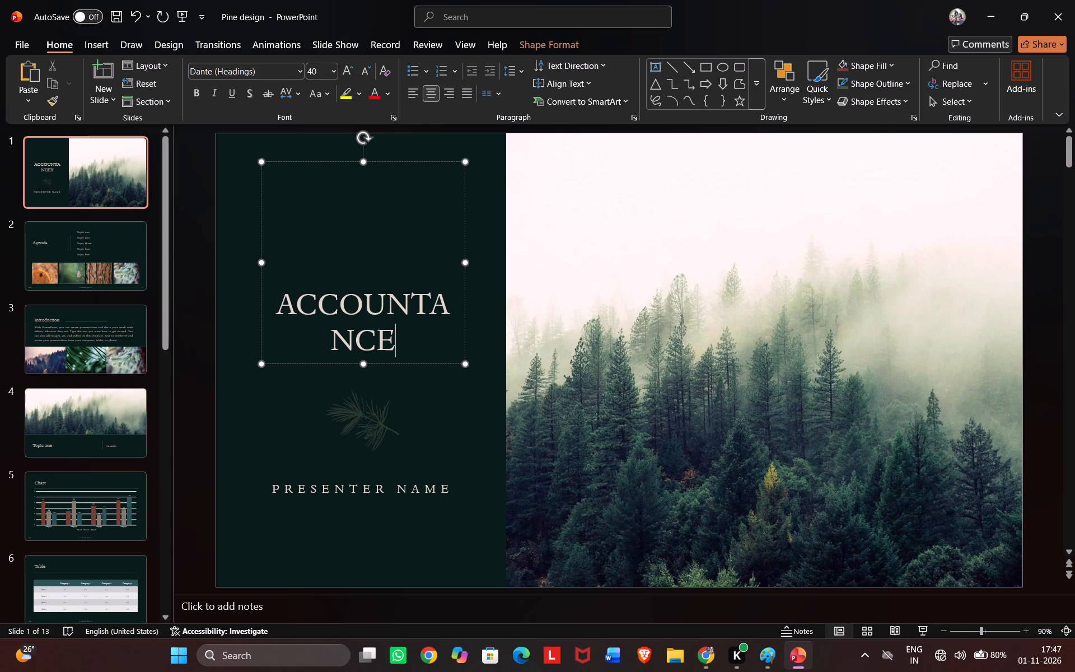
{"action": "key", "text": "BackSpace"}
{"action": "key", "text": "BackSpace"}
{"action": "key", "text": "BackSpace"}
Look through the Pine design slides from the title slide to the closing Thank you slide.
{"action": "scroll", "coordinate": [410, 337], "scroll_direction": "down", "scroll_amount": 3}
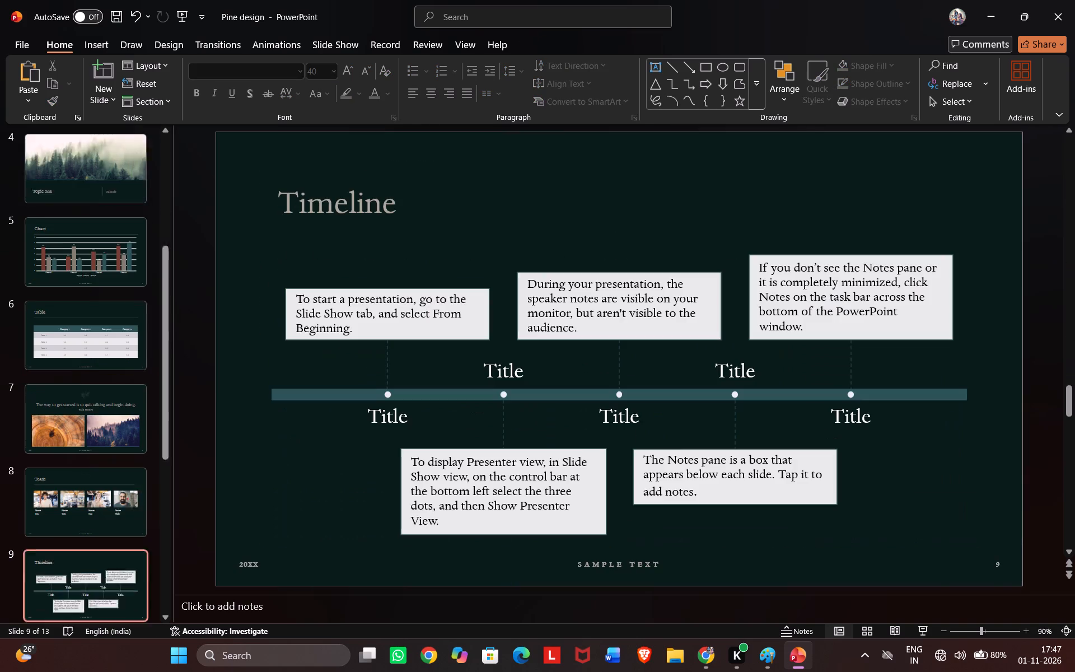
{"action": "scroll", "coordinate": [410, 337], "scroll_direction": "up", "scroll_amount": 6}
{"action": "scroll", "coordinate": [410, 337], "scroll_direction": "down", "scroll_amount": 7}
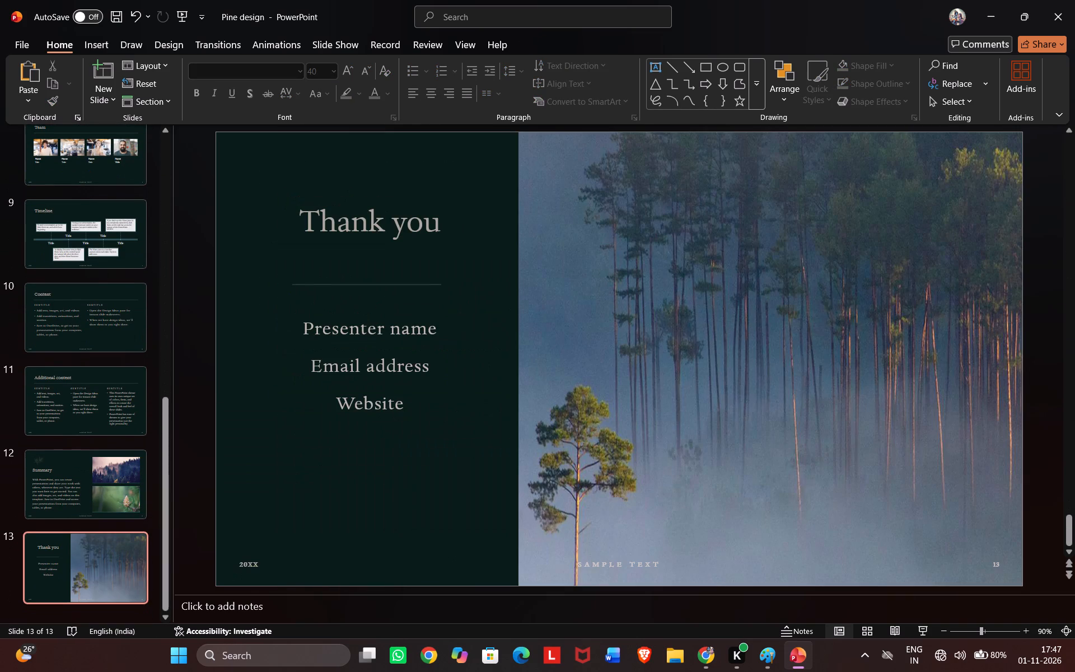
{"action": "scroll", "coordinate": [410, 337], "scroll_direction": "down", "scroll_amount": 3}
{"action": "scroll", "coordinate": [410, 337], "scroll_direction": "up", "scroll_amount": 8}
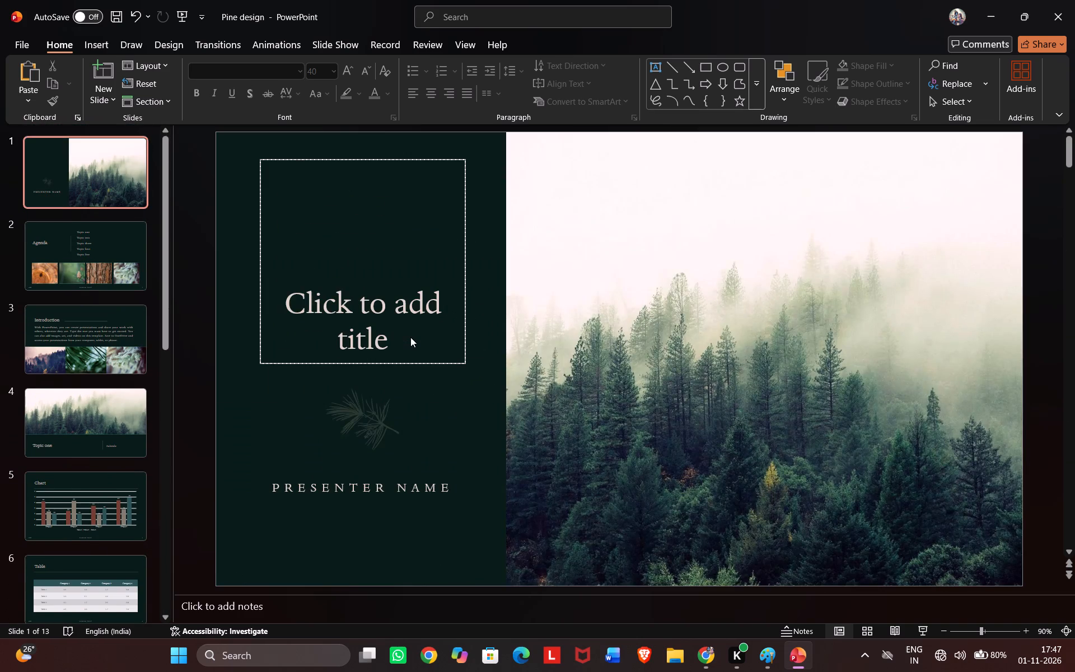
{"action": "scroll", "coordinate": [410, 337], "scroll_direction": "down", "scroll_amount": 3}
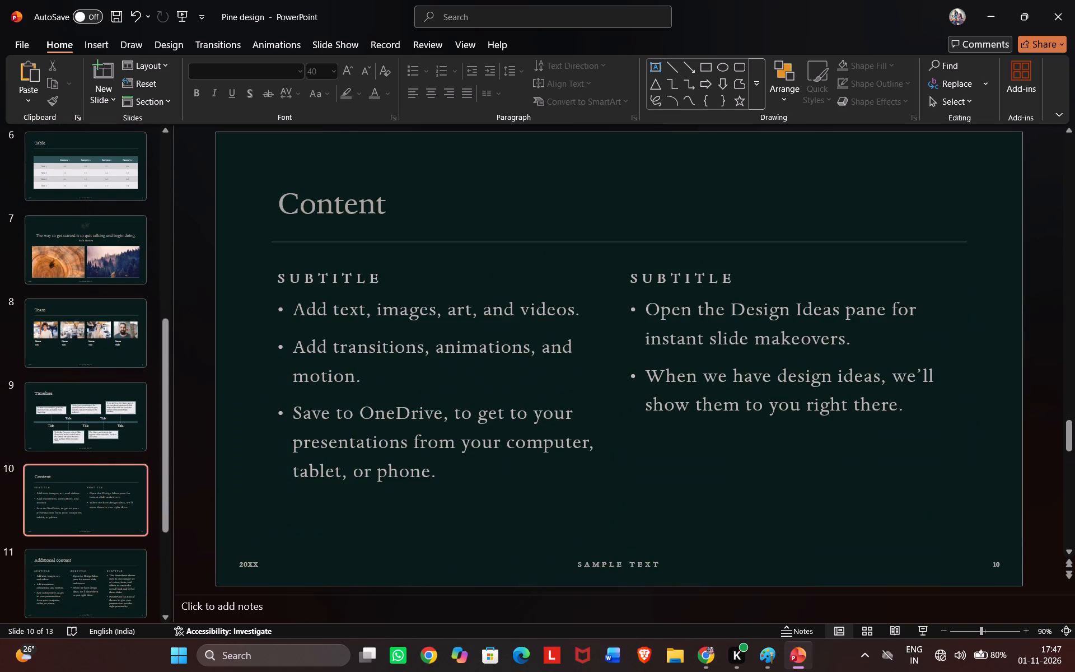
{"action": "scroll", "coordinate": [410, 337], "scroll_direction": "down", "scroll_amount": 3}
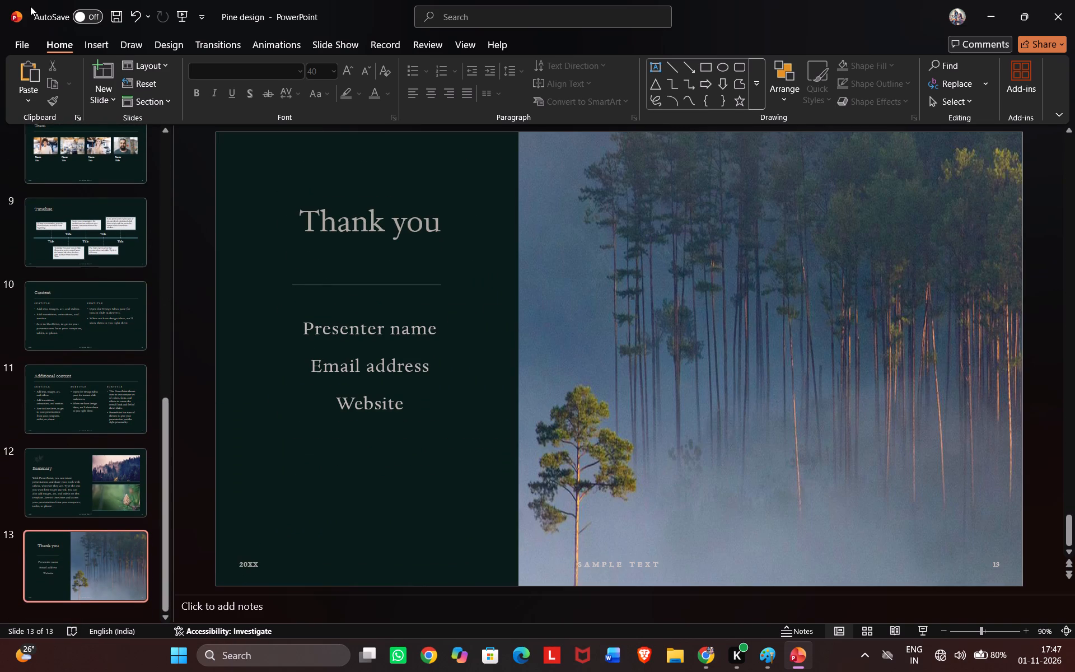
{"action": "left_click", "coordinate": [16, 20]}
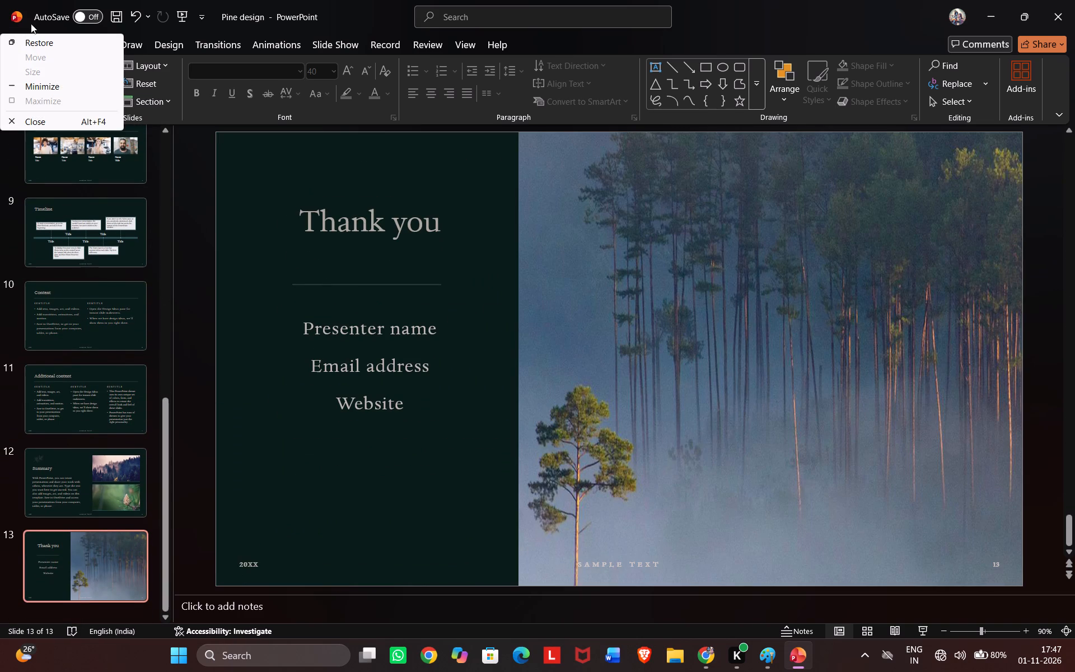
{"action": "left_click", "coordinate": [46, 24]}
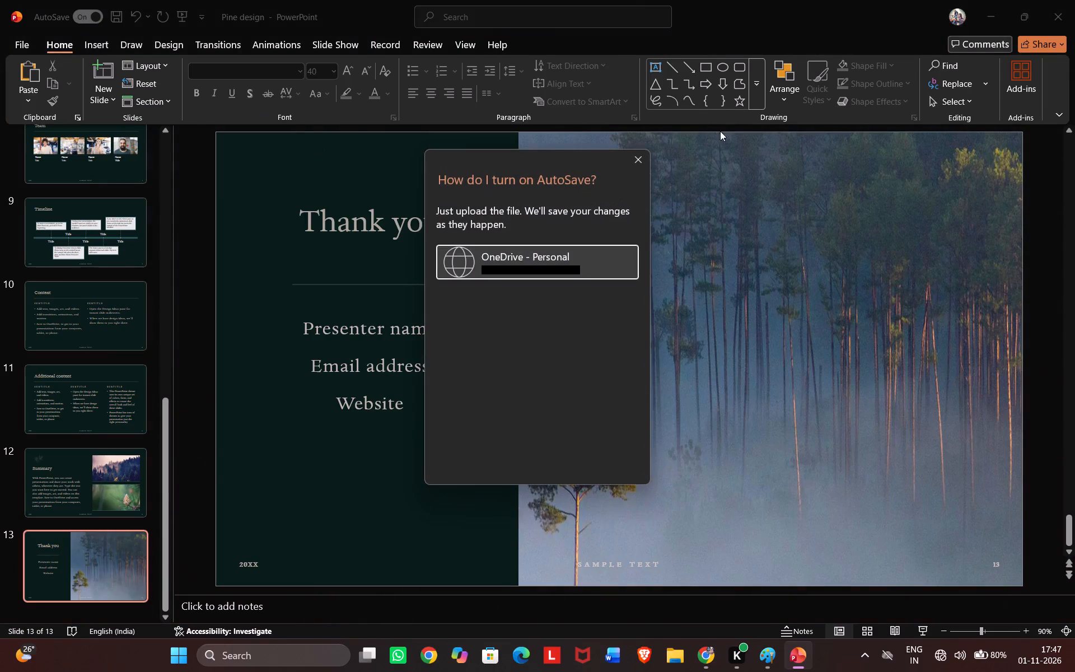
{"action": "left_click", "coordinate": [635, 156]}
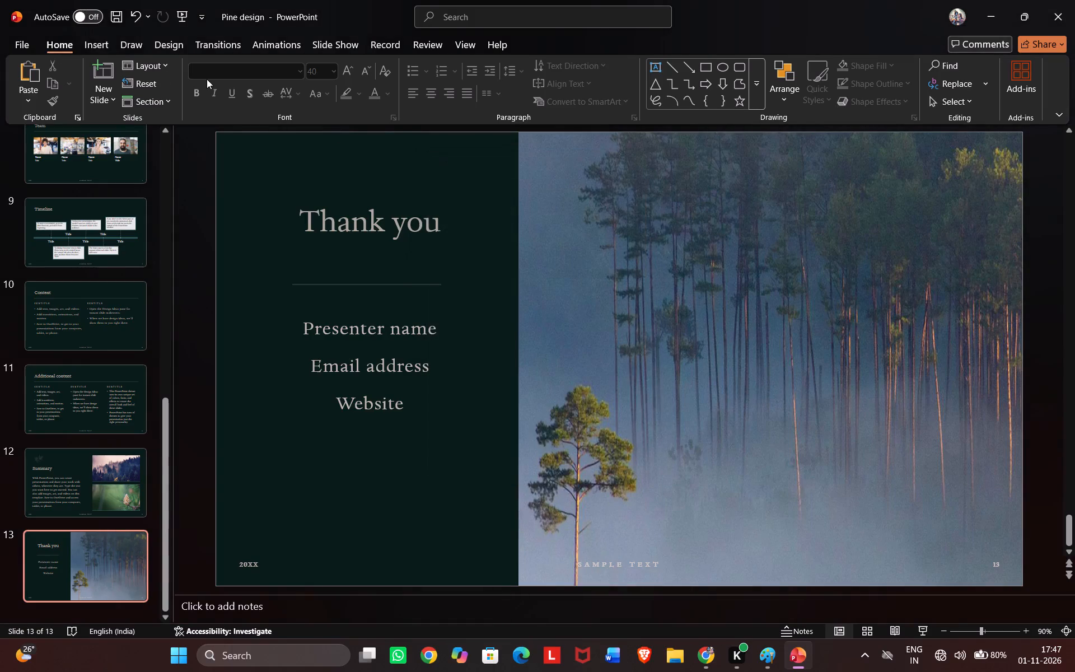
Open the recent presentation Viterbi_Algorithm_Pink_White_Pro from the PDFS folder on D: and look through its slides.
{"action": "left_click", "coordinate": [22, 45]}
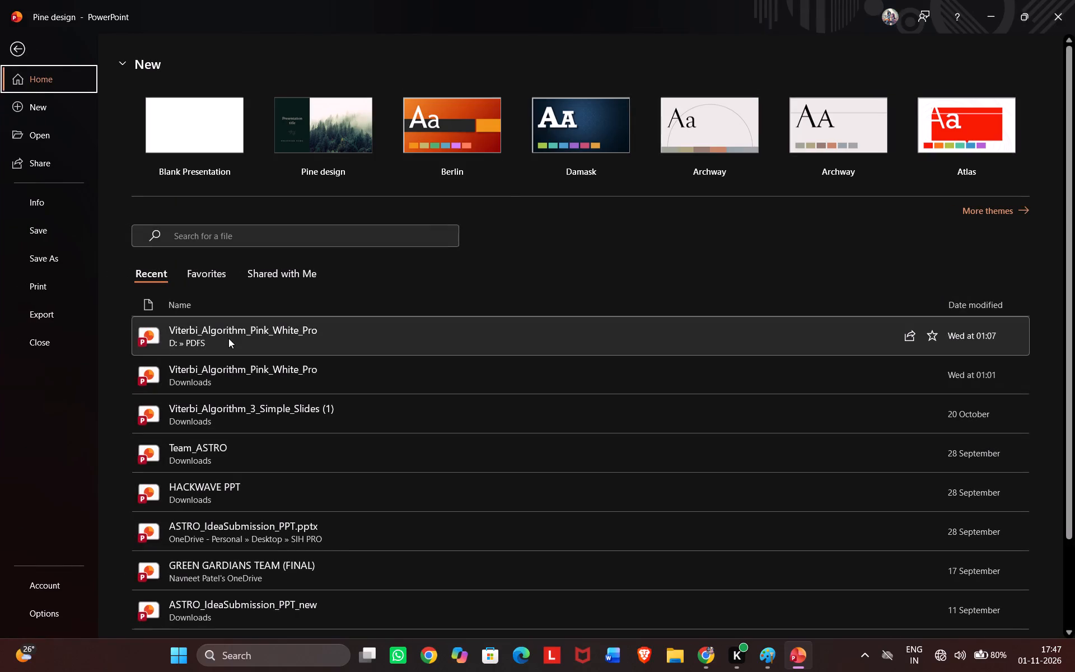
{"action": "double_click", "coordinate": [231, 338]}
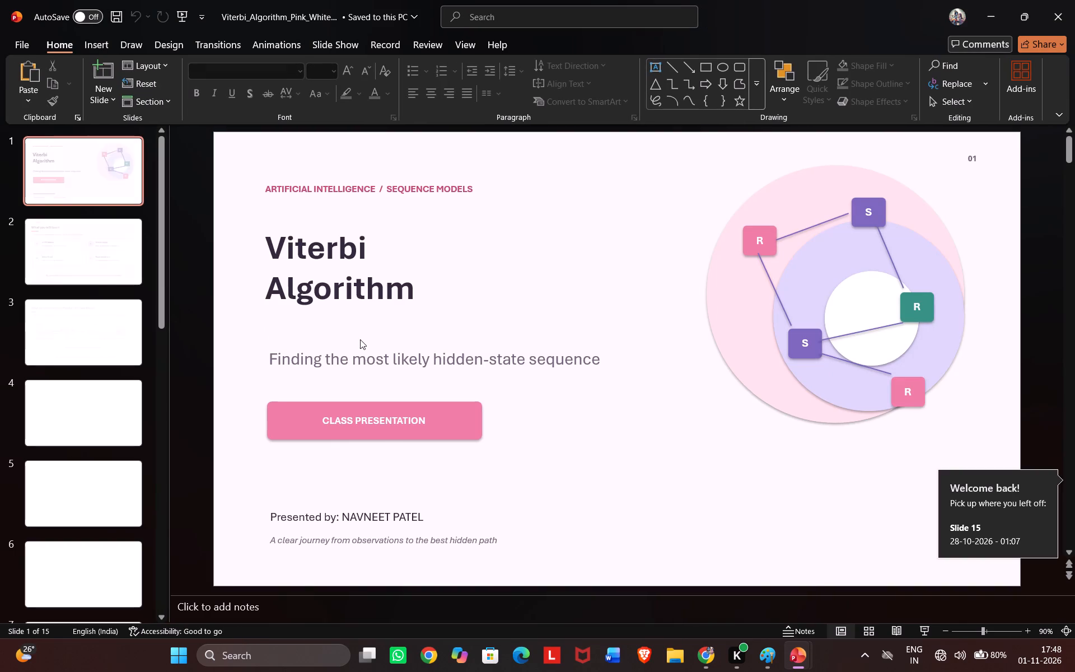
{"action": "scroll", "coordinate": [360, 339], "scroll_direction": "down", "scroll_amount": 3}
{"action": "scroll", "coordinate": [360, 339], "scroll_direction": "up", "scroll_amount": 1}
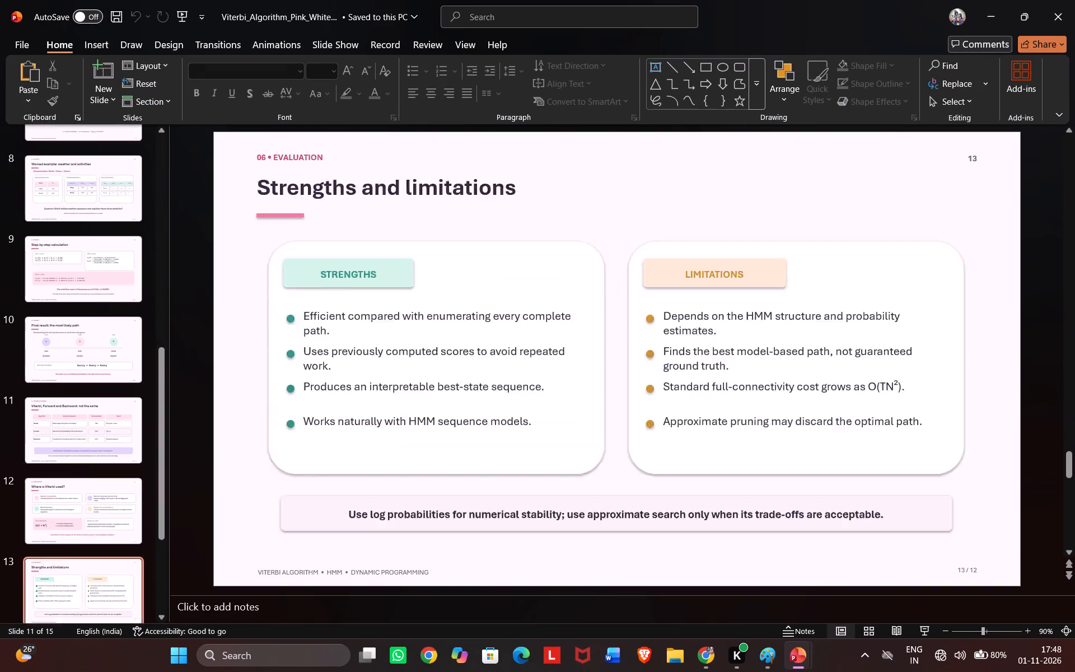
{"action": "scroll", "coordinate": [360, 339], "scroll_direction": "up", "scroll_amount": 8}
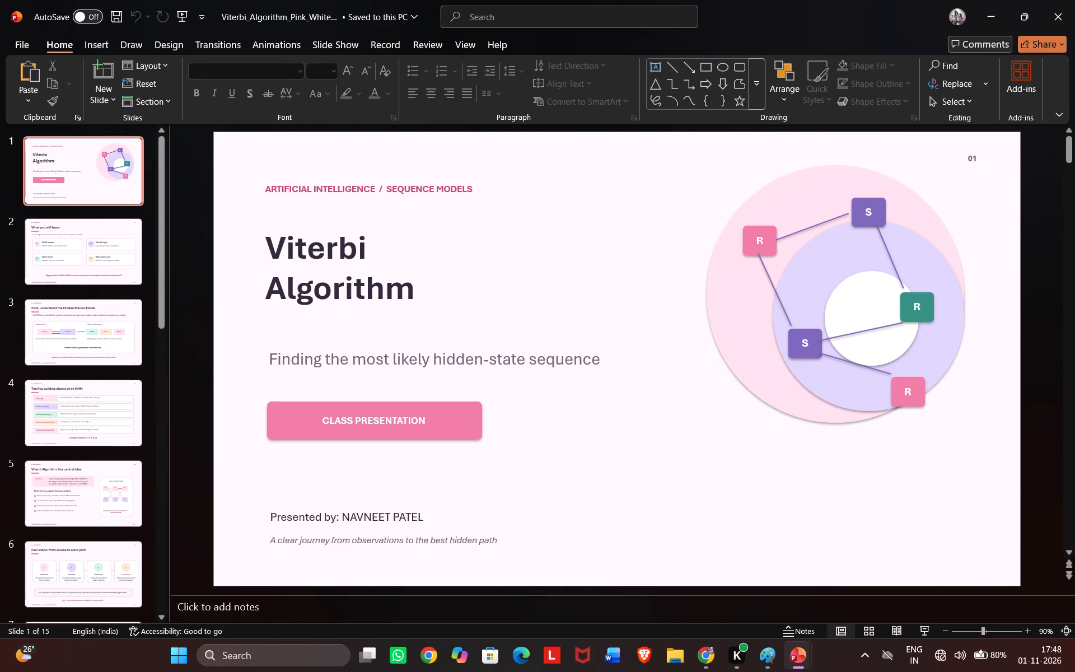
Browse more themes and create a new presentation from the Dune theme variant with the coastal water picture.
{"action": "left_click", "coordinate": [13, 41]}
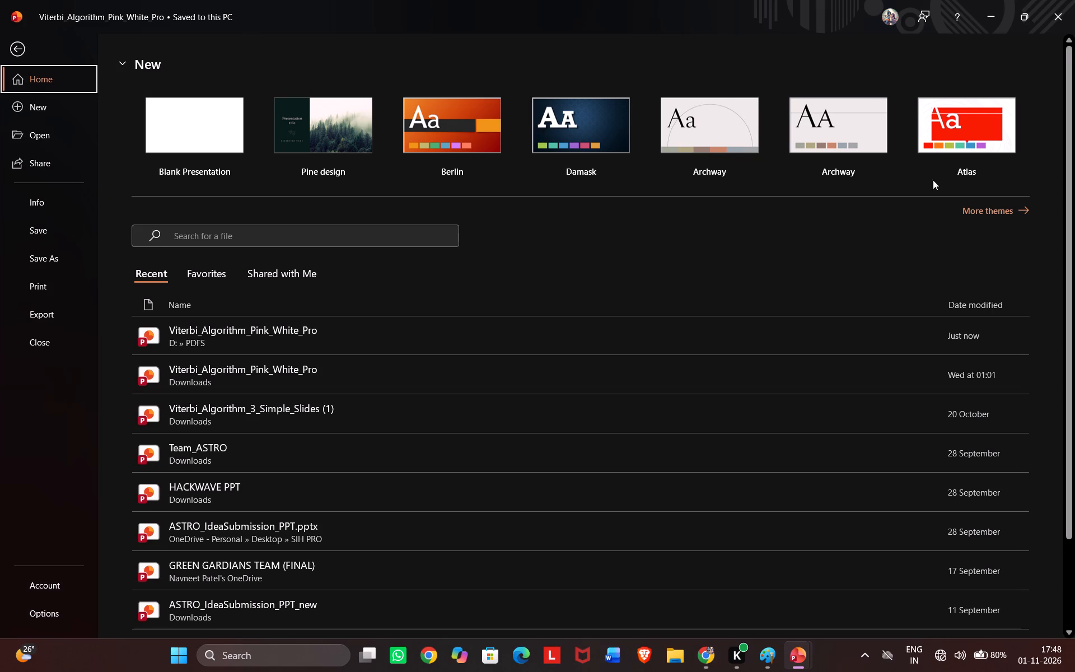
{"action": "left_click_drag", "start_coordinate": [1022, 204], "coordinate": [1020, 216]}
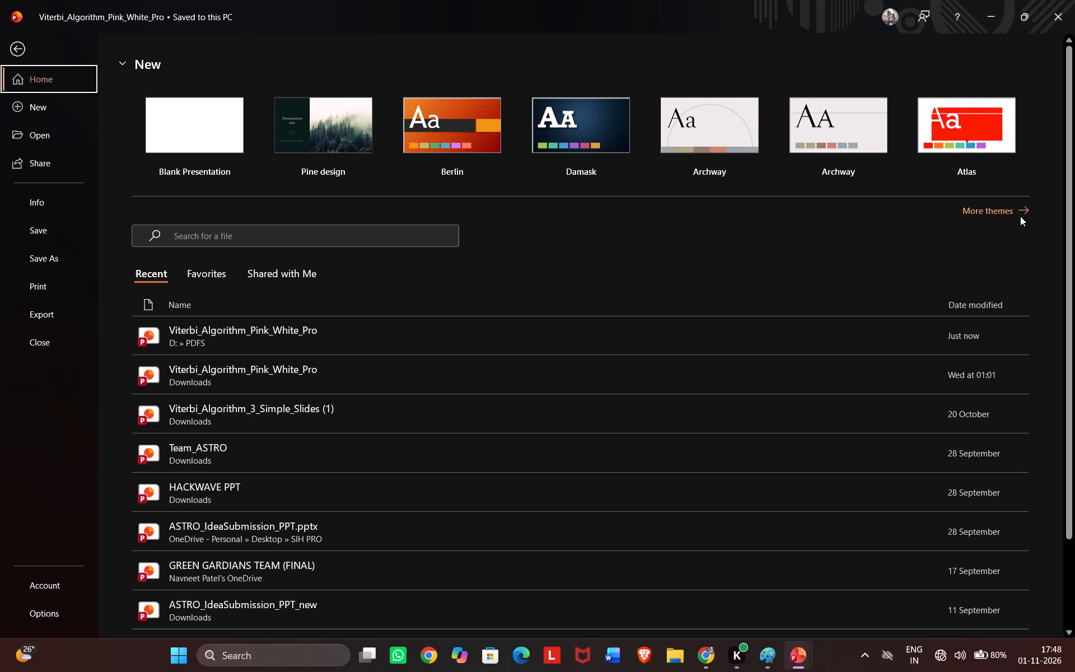
{"action": "left_click", "coordinate": [1014, 212]}
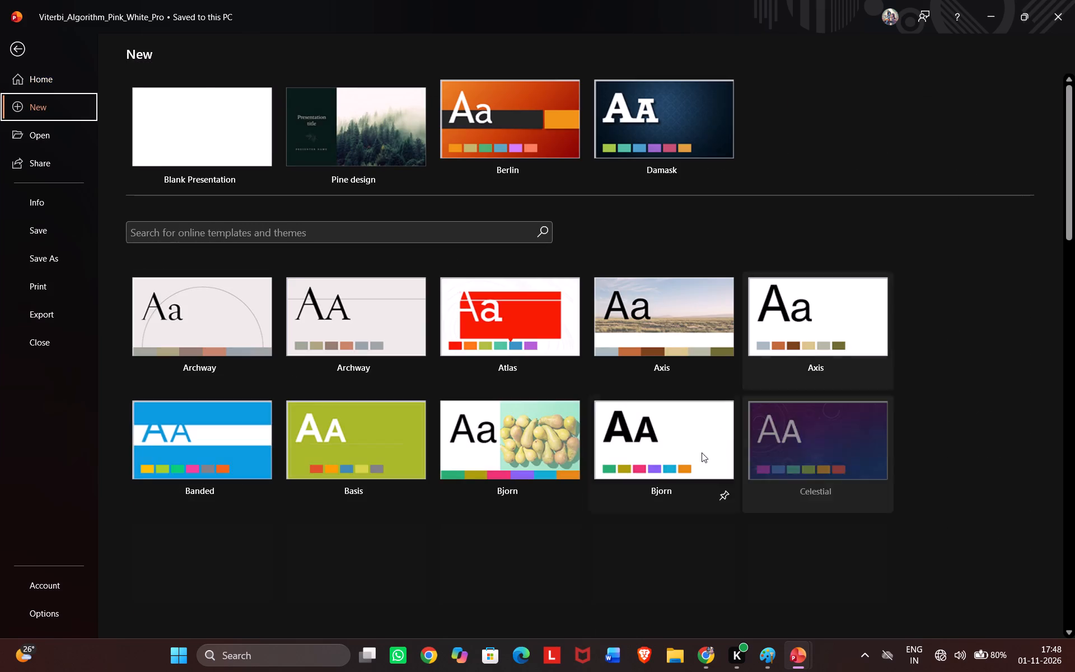
{"action": "scroll", "coordinate": [701, 454], "scroll_direction": "down", "scroll_amount": 4}
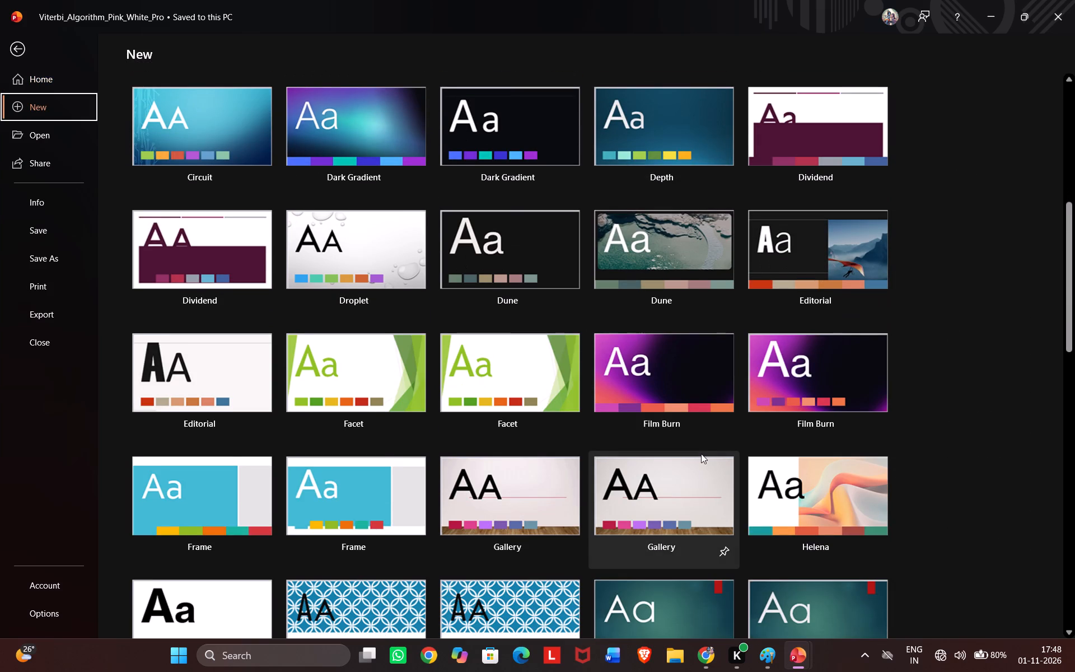
{"action": "double_click", "coordinate": [671, 256]}
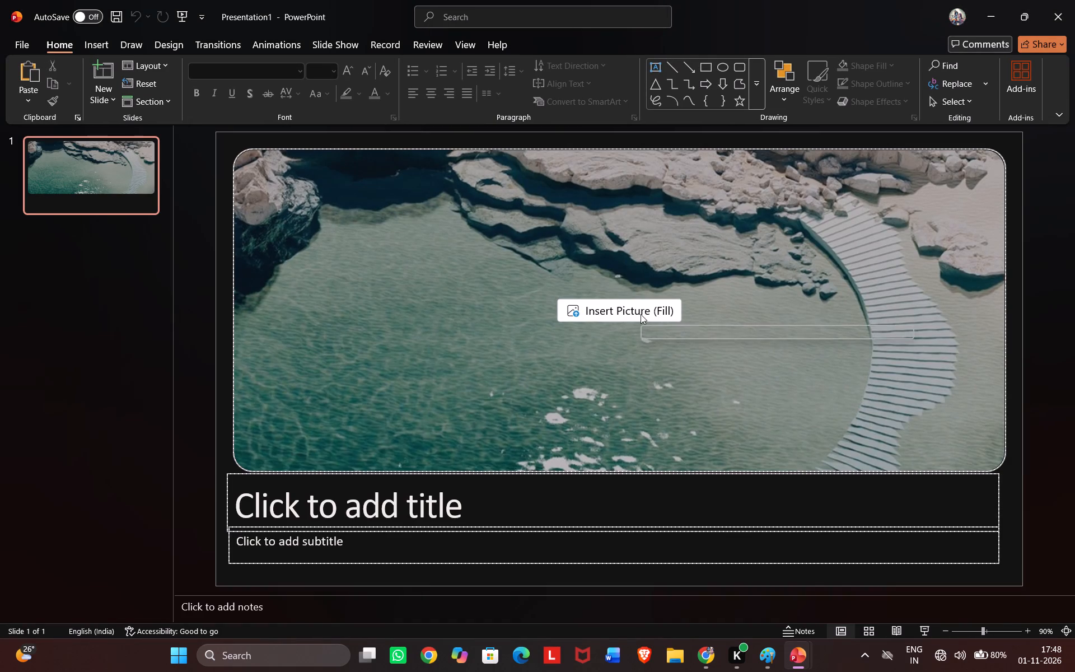
Add seven new slides after the title slide of the Dune presentation.
{"action": "scroll", "coordinate": [641, 314], "scroll_direction": "down", "scroll_amount": 3}
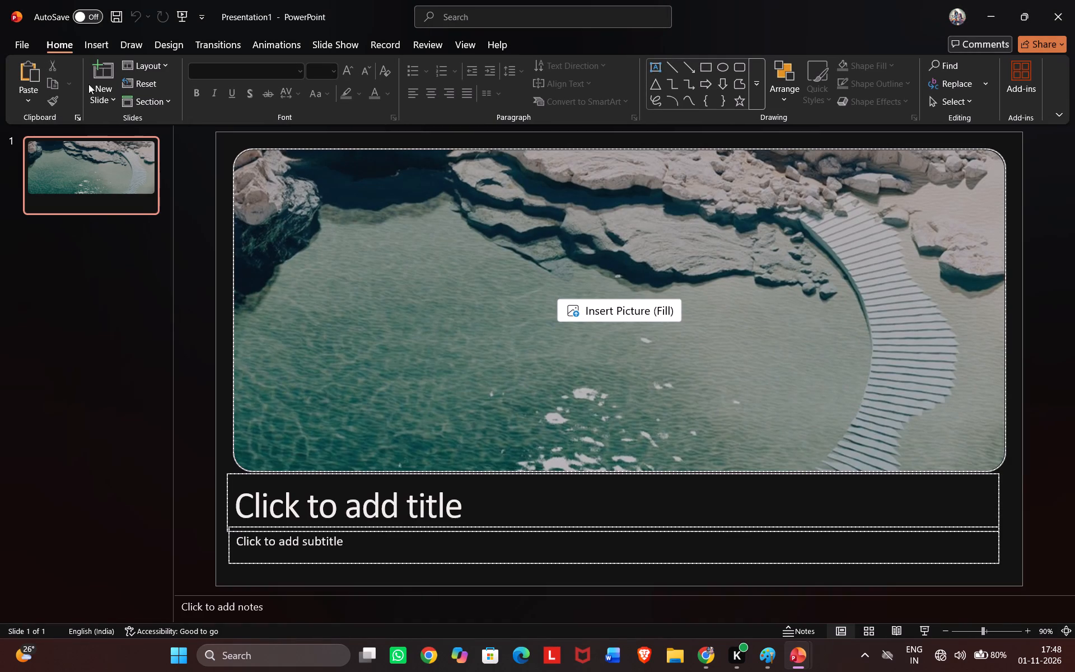
{"action": "left_click", "coordinate": [100, 71]}
{"action": "triple_click", "coordinate": [100, 71]}
{"action": "triple_click", "coordinate": [100, 71]}
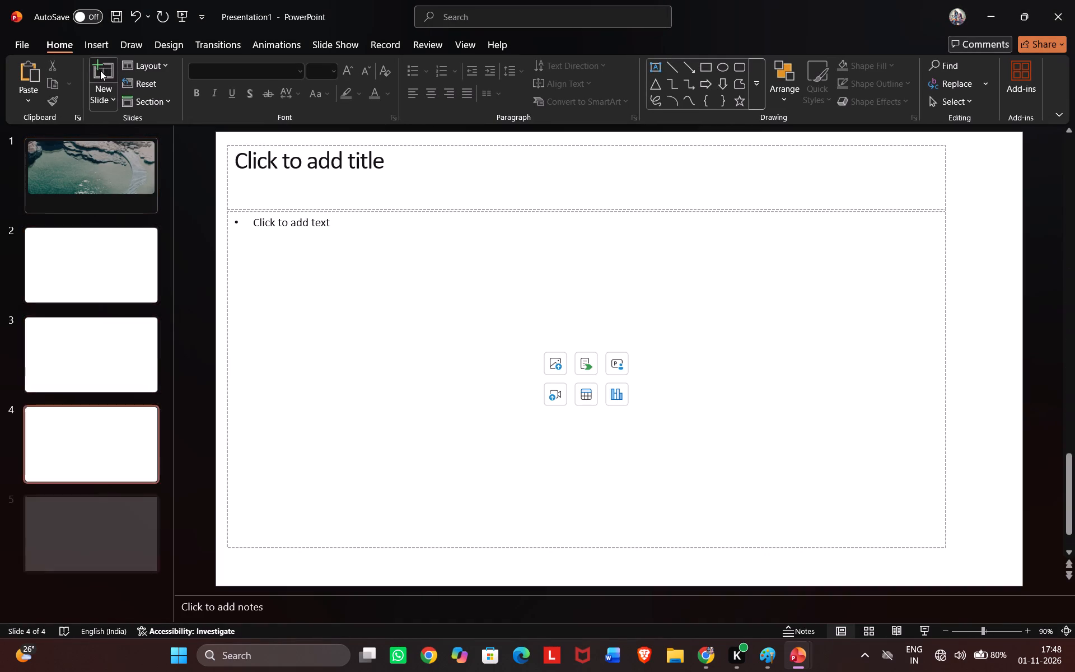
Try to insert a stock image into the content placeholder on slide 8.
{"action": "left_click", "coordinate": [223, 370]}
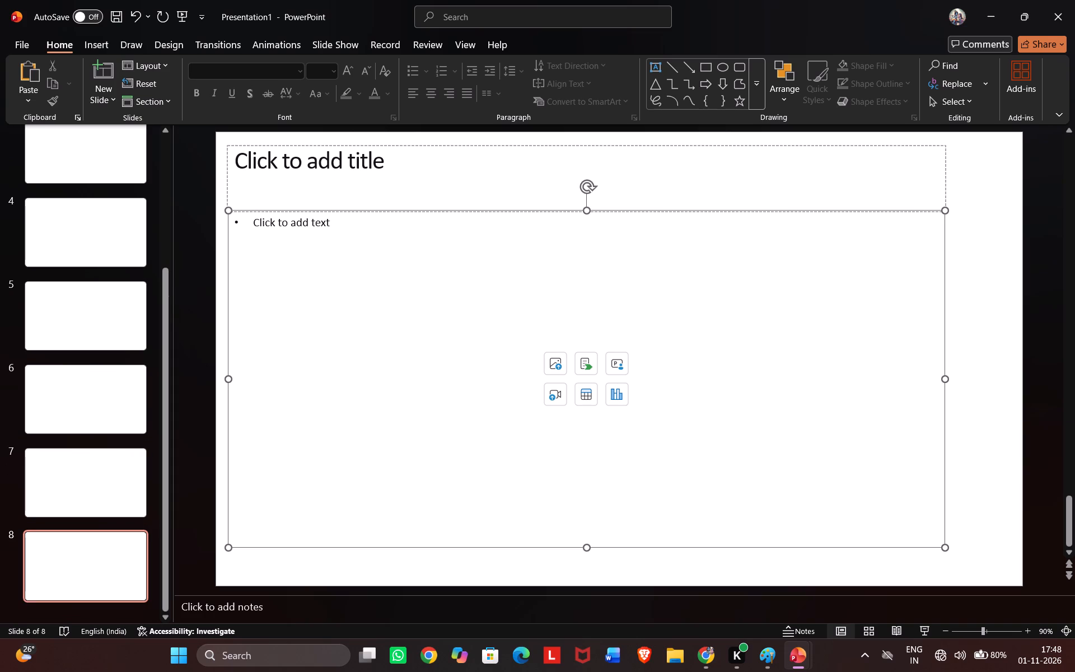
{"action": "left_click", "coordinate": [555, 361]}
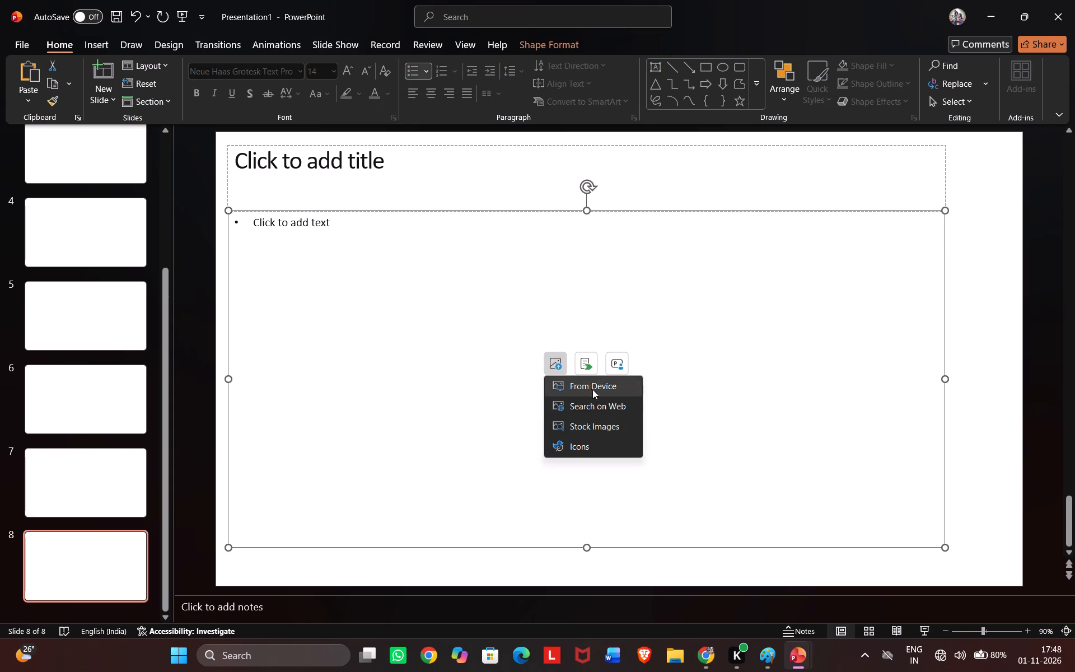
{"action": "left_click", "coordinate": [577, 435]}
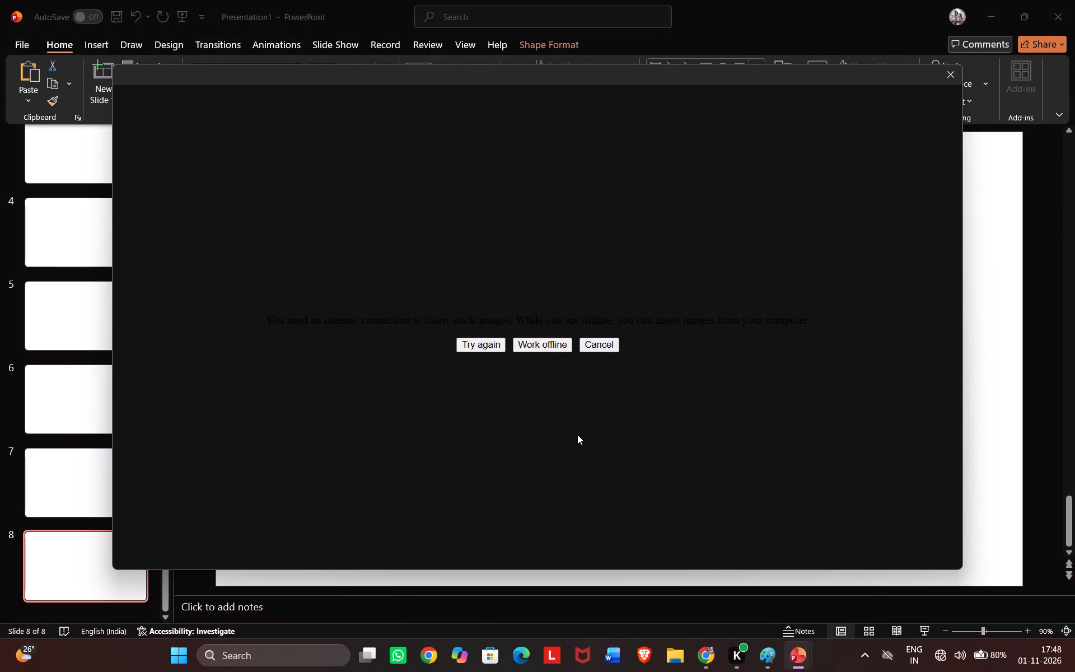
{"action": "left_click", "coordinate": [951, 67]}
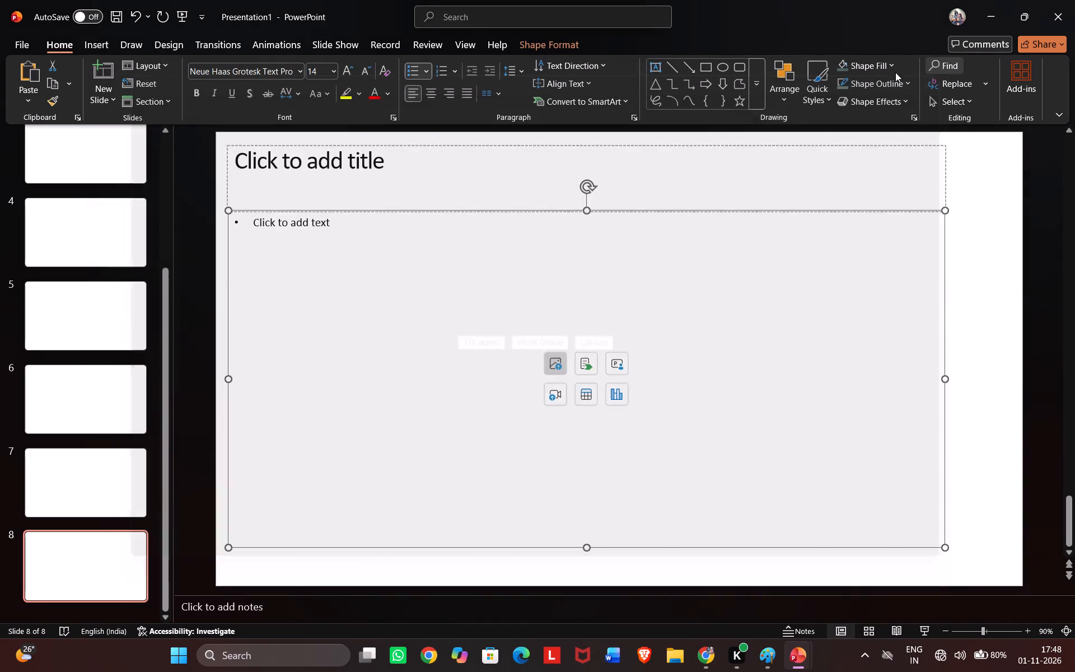
Create another new presentation from the Pine design template.
{"action": "left_click_drag", "start_coordinate": [1, 44], "coordinate": [11, 44]}
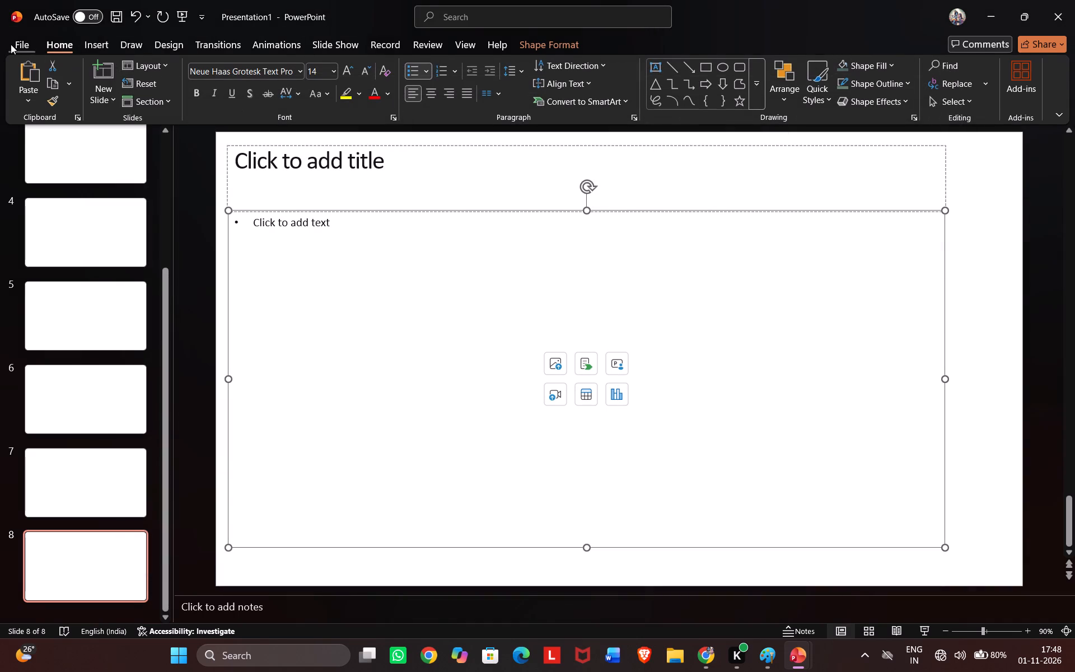
{"action": "left_click", "coordinate": [11, 44]}
{"action": "left_click", "coordinate": [412, 144]}
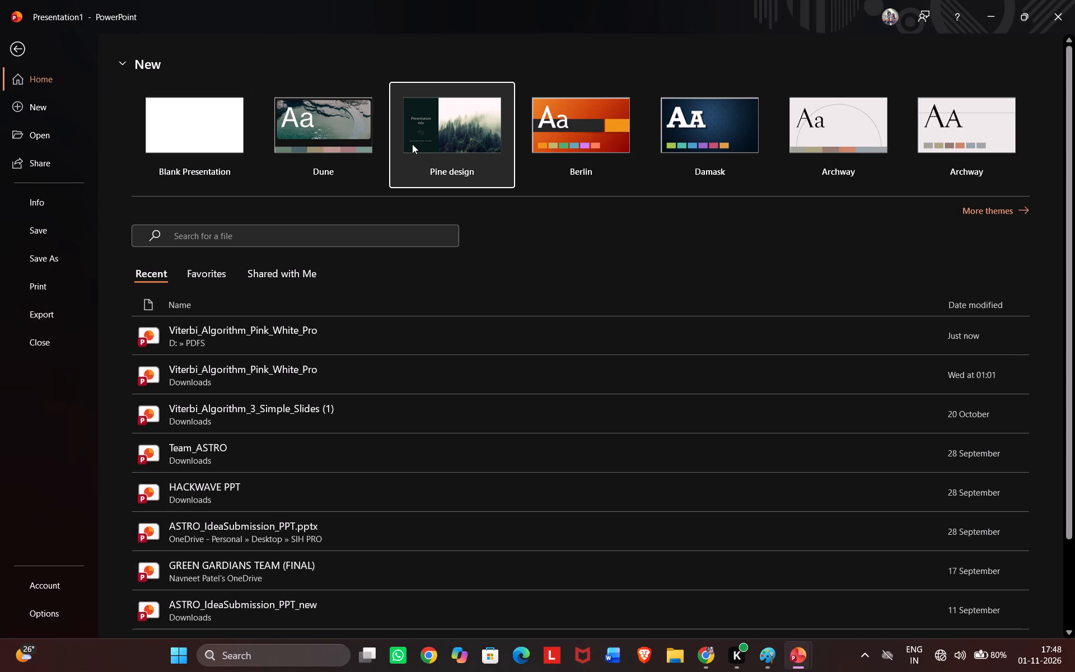
{"action": "left_click", "coordinate": [620, 263]}
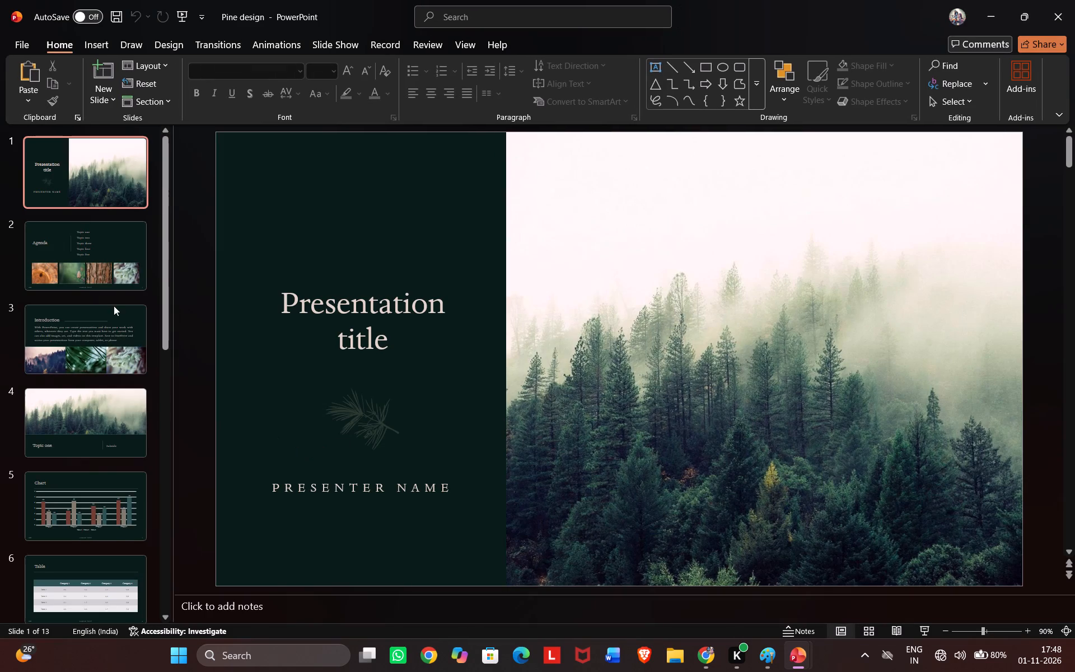
Add a new slide directly after the Agenda slide in the Pine presentation.
{"action": "left_click", "coordinate": [86, 200]}
{"action": "left_click", "coordinate": [103, 253]}
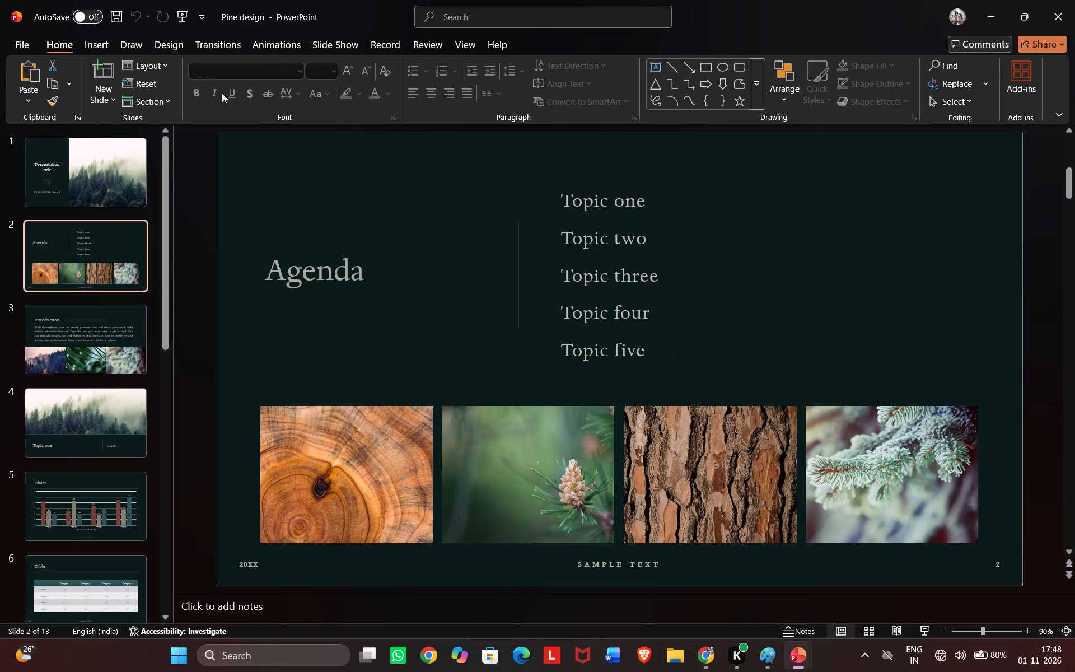
{"action": "left_click", "coordinate": [110, 78]}
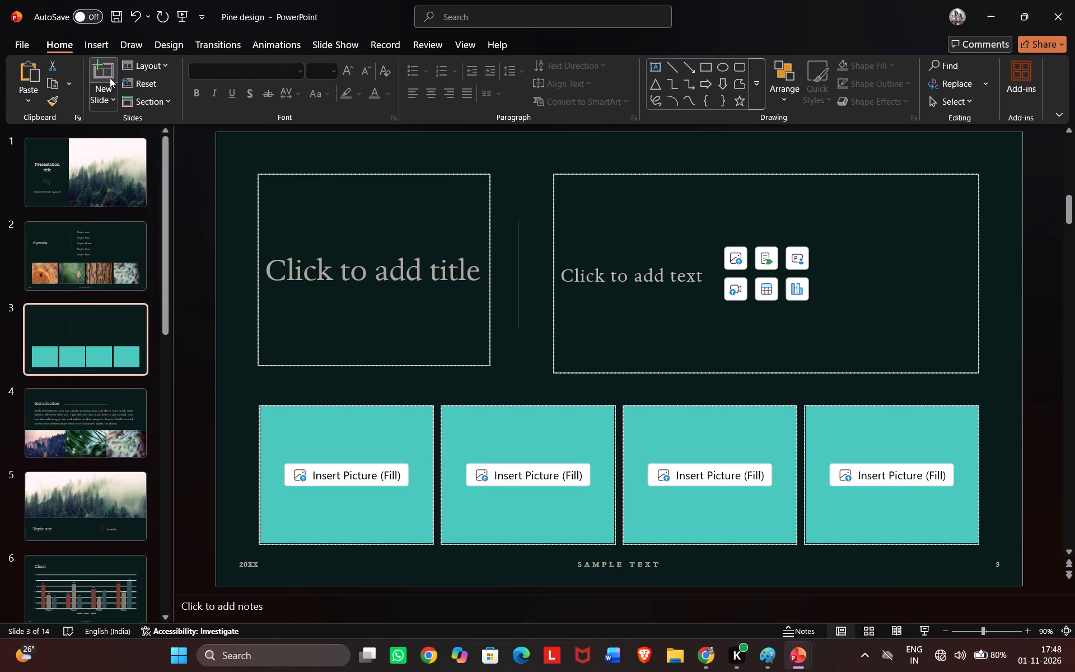
{"action": "left_click", "coordinate": [127, 336]}
Copy the tree-ring wood picture from the Agenda slide and try to paste it into the first picture placeholder on slide 3.
{"action": "left_click", "coordinate": [77, 245]}
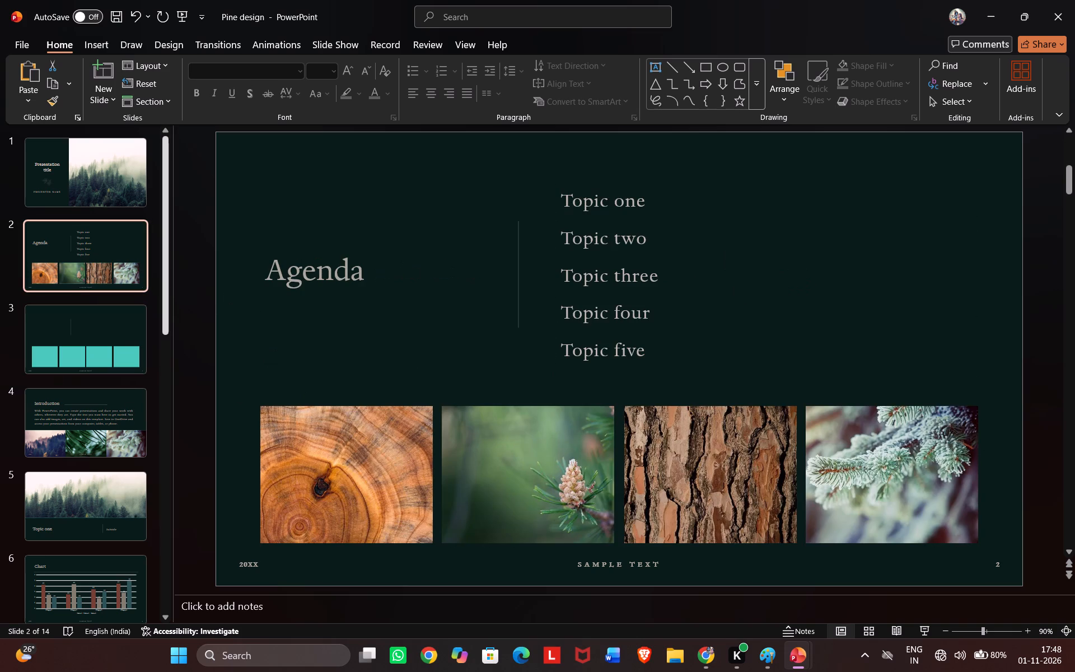
{"action": "right_click", "coordinate": [347, 456]}
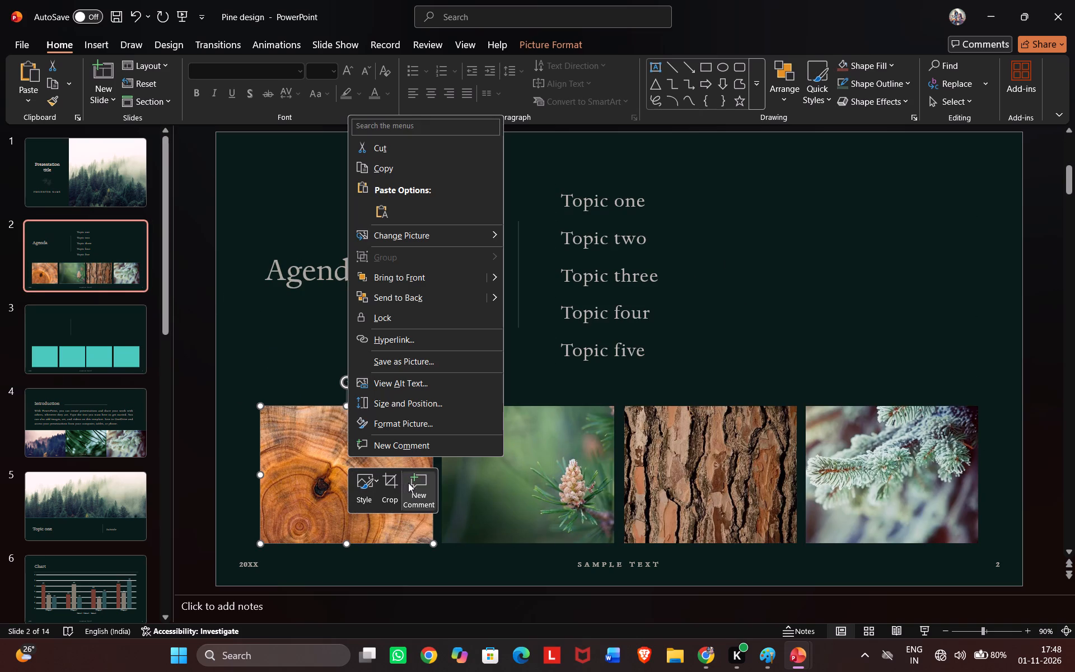
{"action": "left_click", "coordinate": [400, 167]}
{"action": "left_click", "coordinate": [54, 346]}
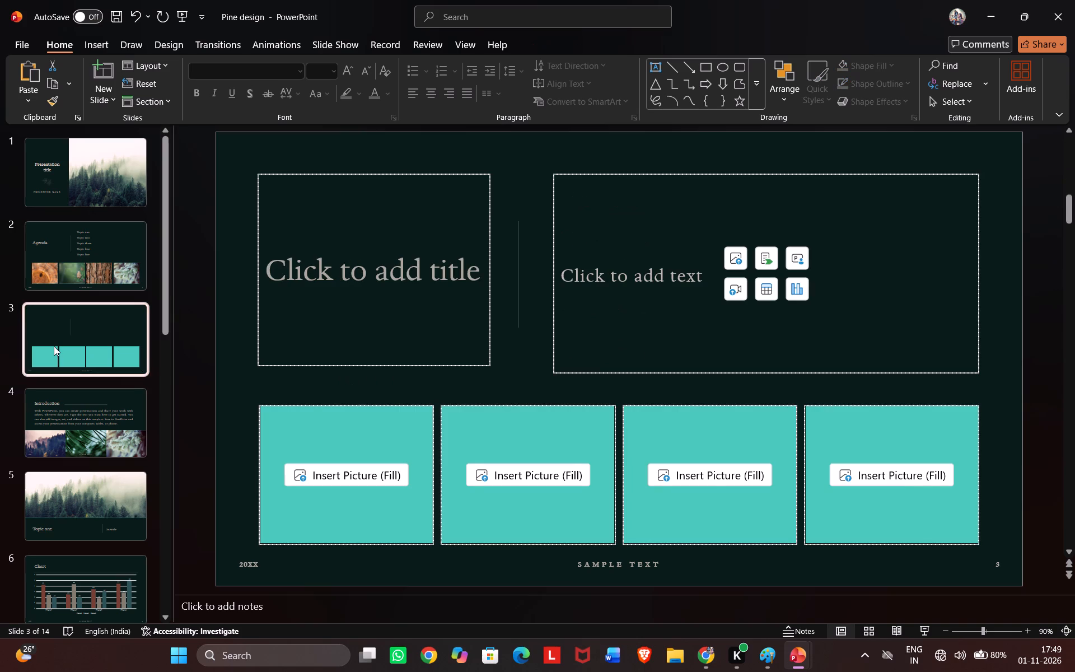
{"action": "right_click", "coordinate": [324, 465]}
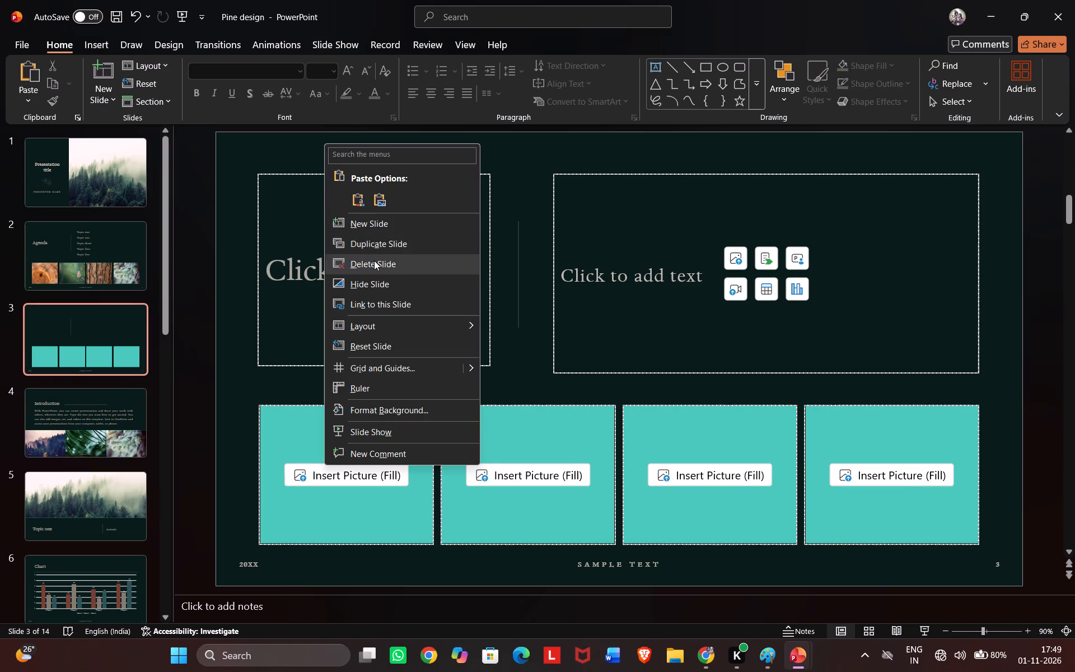
{"action": "left_click", "coordinate": [275, 456]}
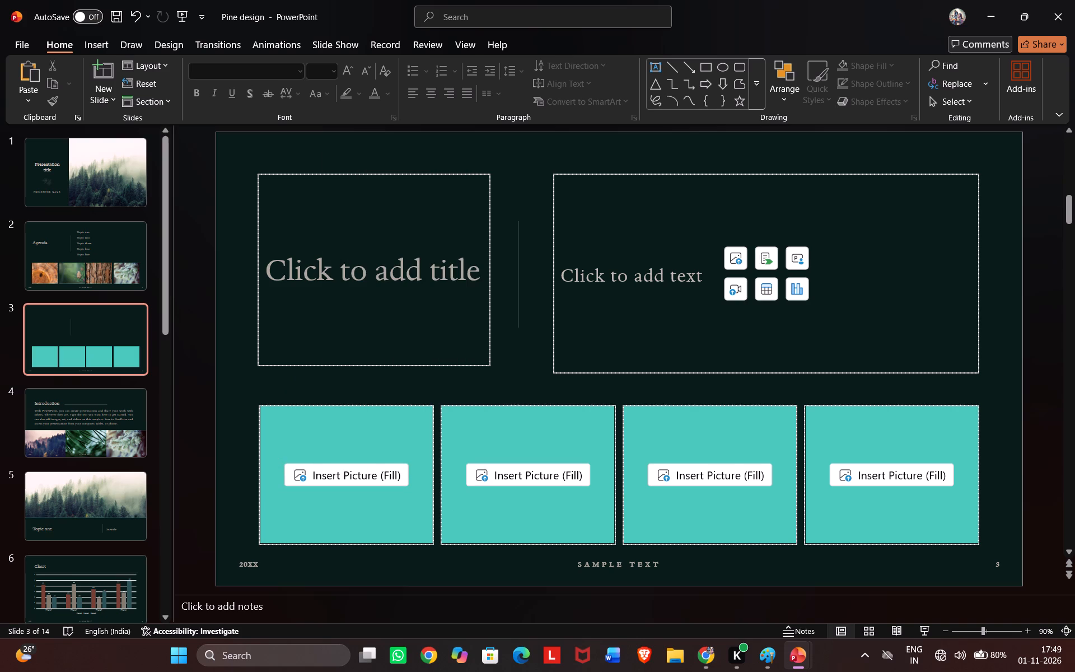
Move the first picture placeholder on slide 3 slightly down, out of line with the other three.
{"action": "left_click_drag", "start_coordinate": [348, 441], "coordinate": [349, 455]}
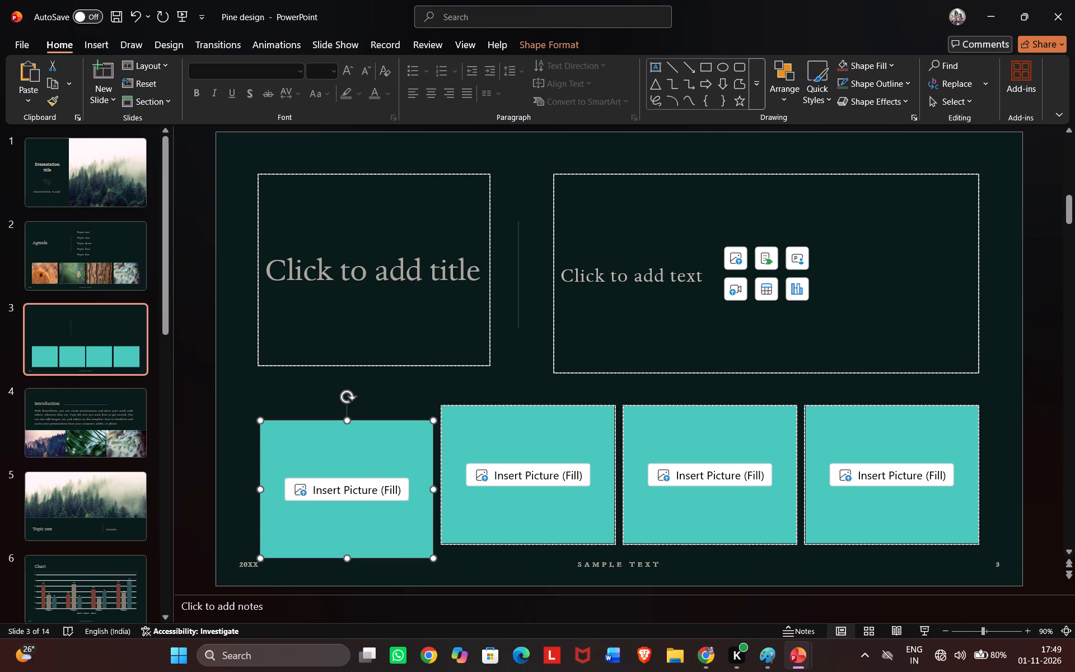
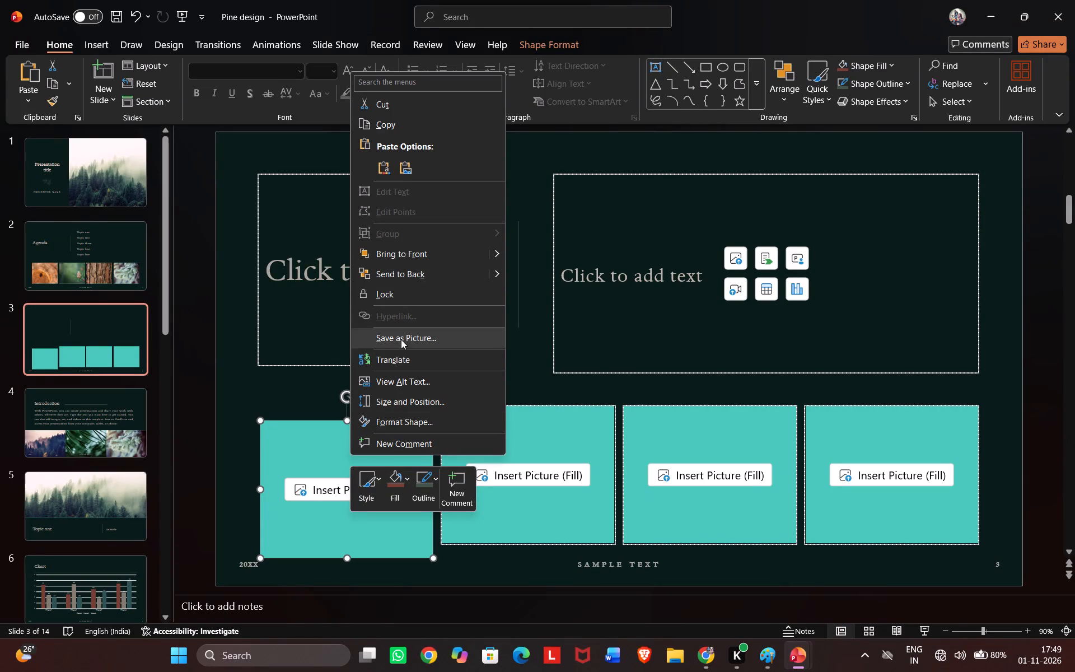
Cut the first picture placeholder from slide 3.
{"action": "left_click", "coordinate": [390, 105]}
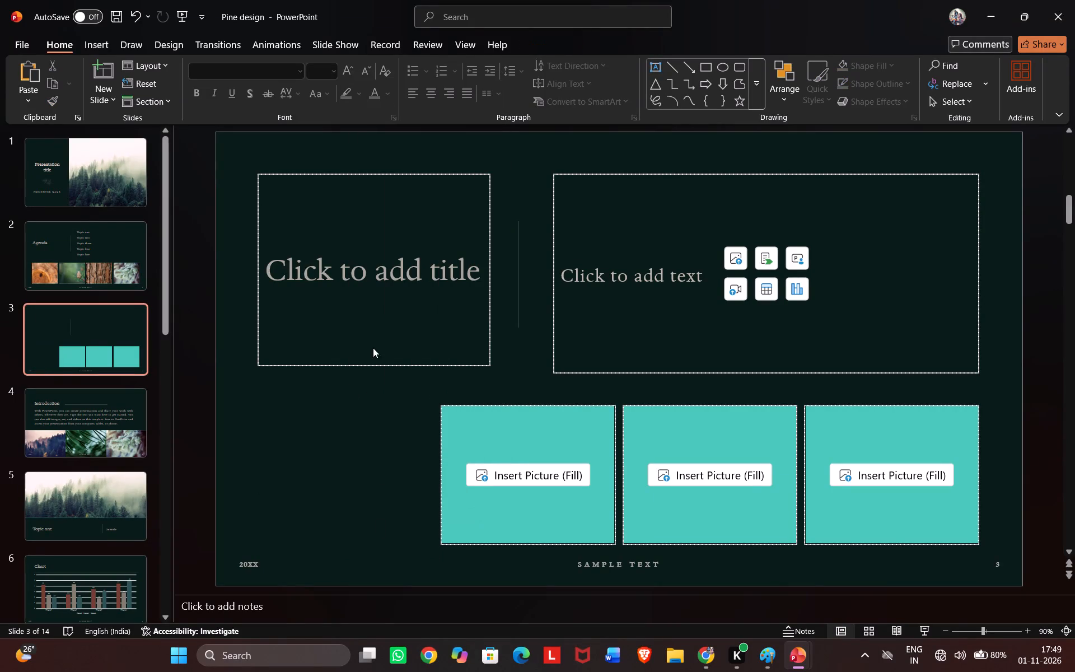
Move the body text box on the Introduction slide slightly to the right and a little upward.
{"action": "left_click", "coordinate": [82, 155]}
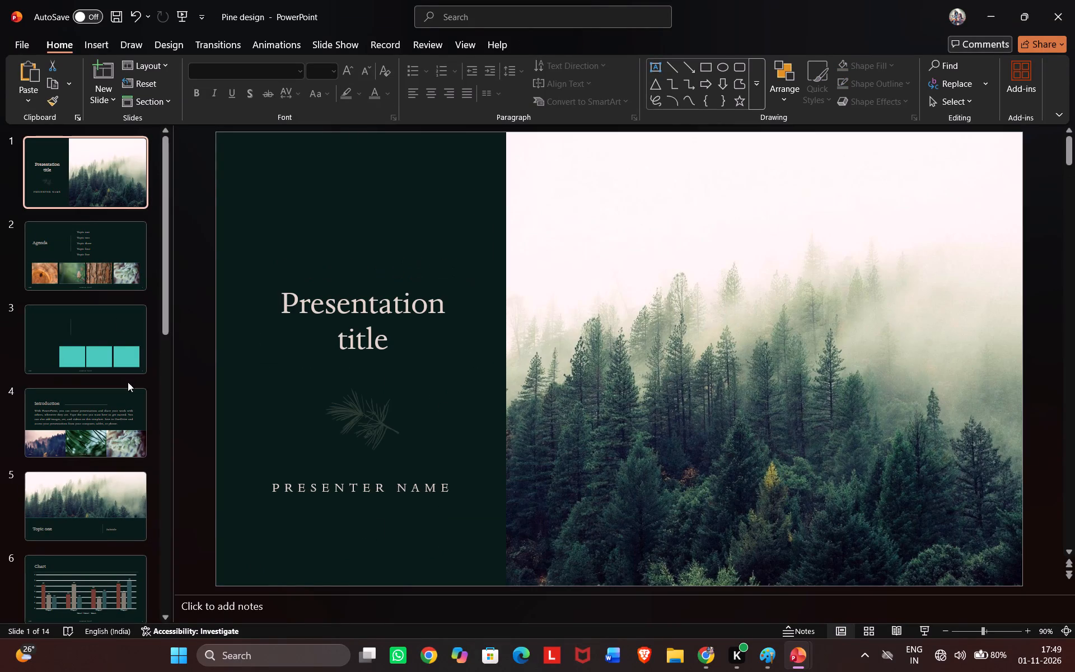
{"action": "left_click", "coordinate": [122, 413]}
{"action": "left_click_drag", "start_coordinate": [275, 276], "coordinate": [368, 279]}
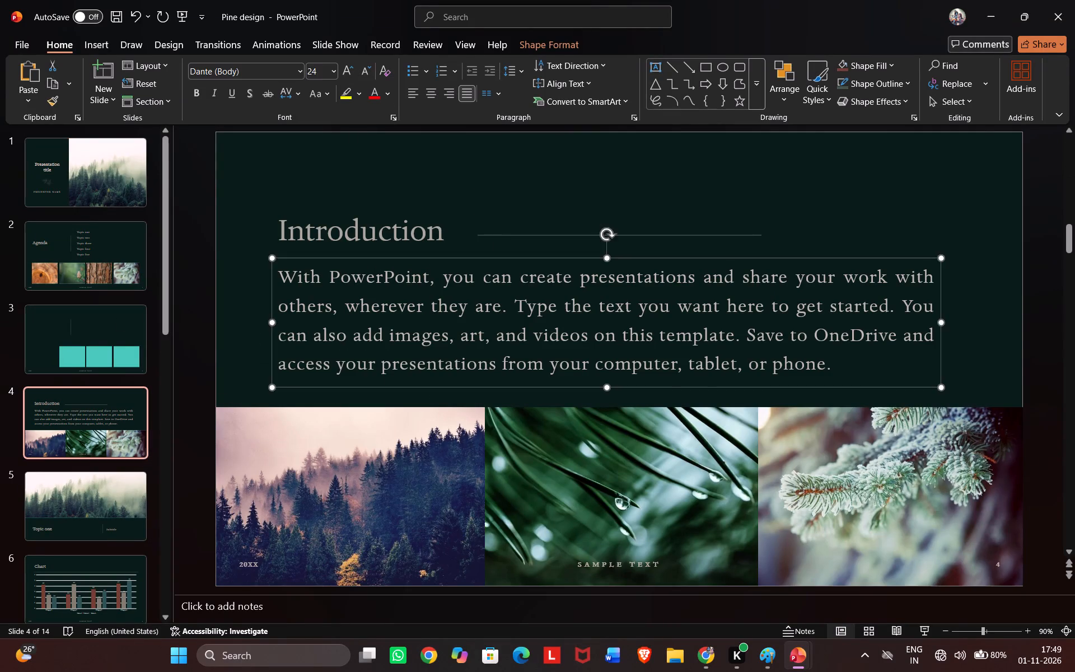
{"action": "left_click_drag", "start_coordinate": [368, 279], "coordinate": [301, 273]}
Delete all of the sample body text on the Introduction slide, leaving its text box empty.
{"action": "left_click", "coordinate": [509, 297]}
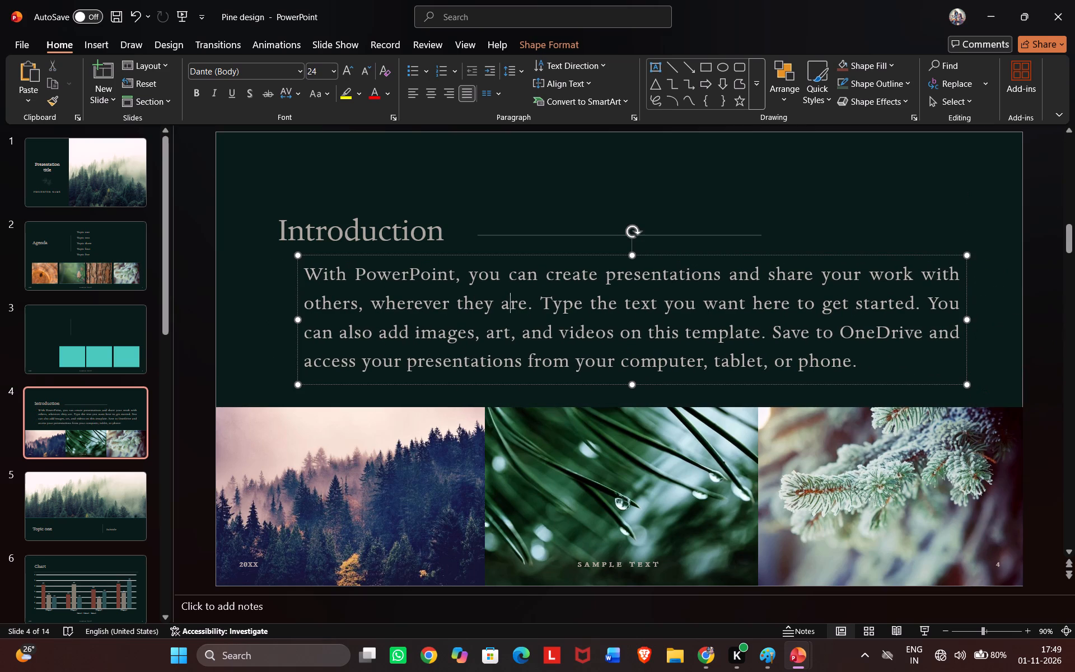
{"action": "key", "text": "BackSpace"}
{"action": "key", "text": "BackSpace"}
{"action": "key", "text": "BackSpace"}
{"action": "key", "text": "BackSpace"}
{"action": "key", "text": "BackSpace"}
{"action": "key", "text": "Right"}
{"action": "key", "text": "Right"}
{"action": "key", "text": "Right"}
{"action": "key", "text": "Right"}
{"action": "key", "text": "Right"}
{"action": "key", "text": "Right"}
{"action": "key", "text": "Right"}
{"action": "key", "text": "Right"}
{"action": "key", "text": "Right"}
{"action": "key", "text": "Right"}
{"action": "key", "text": "Right"}
{"action": "key", "text": "Right"}
{"action": "key", "text": "Right"}
{"action": "key", "text": "Right"}
{"action": "key", "text": "Right"}
{"action": "key", "text": "Right"}
{"action": "key", "text": "Right"}
{"action": "key", "text": "Right"}
{"action": "key", "text": "Right"}
{"action": "key", "text": "Right"}
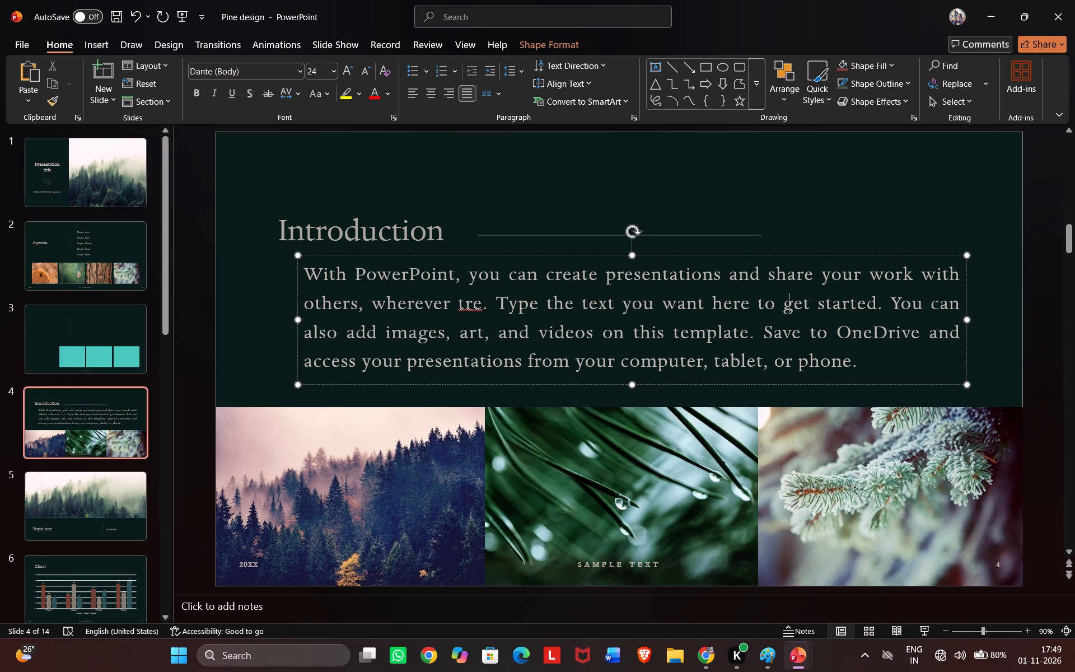
{"action": "key", "text": "Down"}
{"action": "key", "text": "Down"}
{"action": "key", "text": "Down"}
{"action": "key", "text": "Down"}
{"action": "key", "text": "Down"}
{"action": "key", "text": "BackSpace"}
{"action": "key", "text": "BackSpace"}
{"action": "key", "text": "BackSpace"}
{"action": "key", "text": "BackSpace"}
{"action": "key", "text": "BackSpace"}
{"action": "key", "text": "BackSpace"}
{"action": "key", "text": "BackSpace"}
{"action": "key", "text": "BackSpace"}
{"action": "key", "text": "BackSpace"}
{"action": "key", "text": "BackSpace"}
{"action": "key", "text": "BackSpace"}
{"action": "key", "text": "BackSpace"}
{"action": "key", "text": "BackSpace"}
{"action": "key", "text": "BackSpace"}
{"action": "key", "text": "BackSpace"}
{"action": "key", "text": "BackSpace"}
{"action": "key", "text": "BackSpace"}
{"action": "key", "text": "BackSpace"}
{"action": "key", "text": "BackSpace"}
{"action": "key", "text": "BackSpace"}
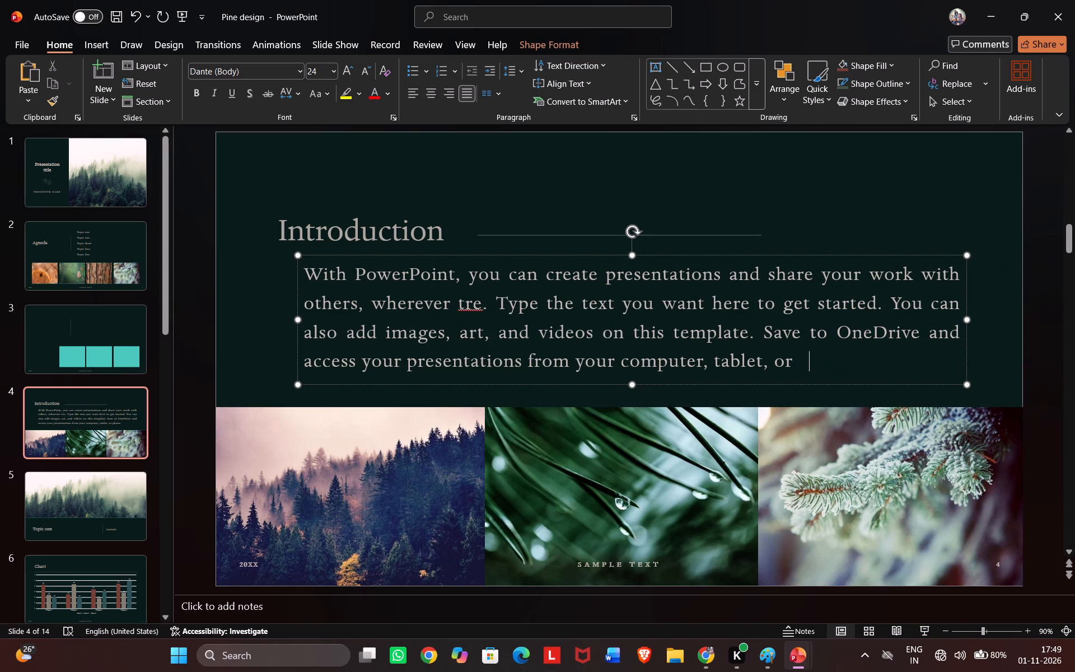
{"action": "key", "text": "ctrl+a"}
{"action": "key", "text": "BackSpace"}
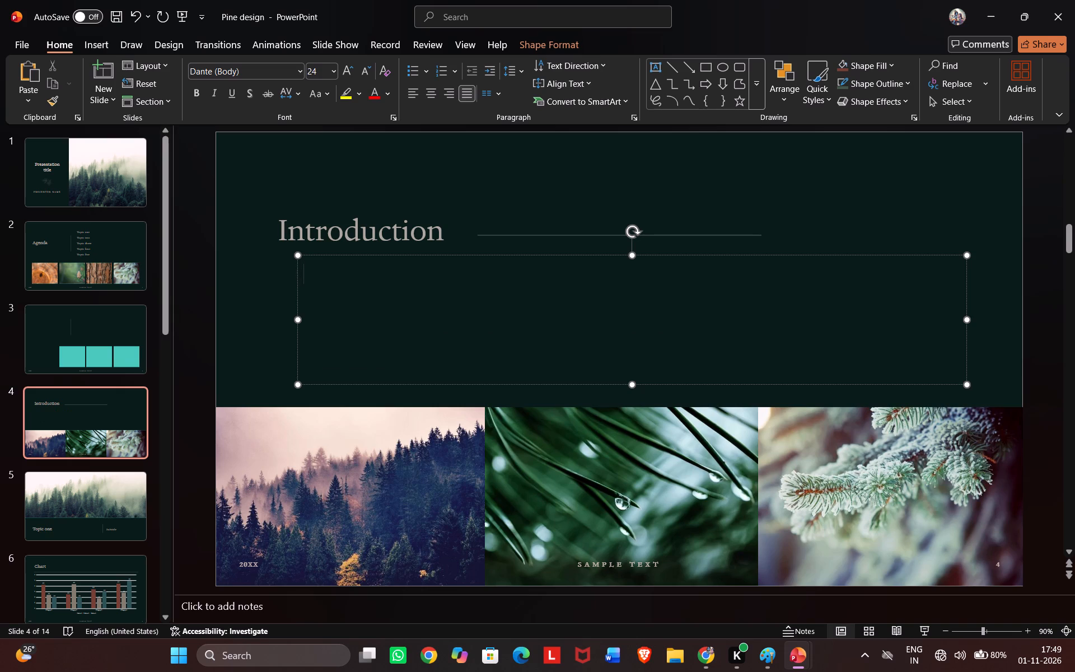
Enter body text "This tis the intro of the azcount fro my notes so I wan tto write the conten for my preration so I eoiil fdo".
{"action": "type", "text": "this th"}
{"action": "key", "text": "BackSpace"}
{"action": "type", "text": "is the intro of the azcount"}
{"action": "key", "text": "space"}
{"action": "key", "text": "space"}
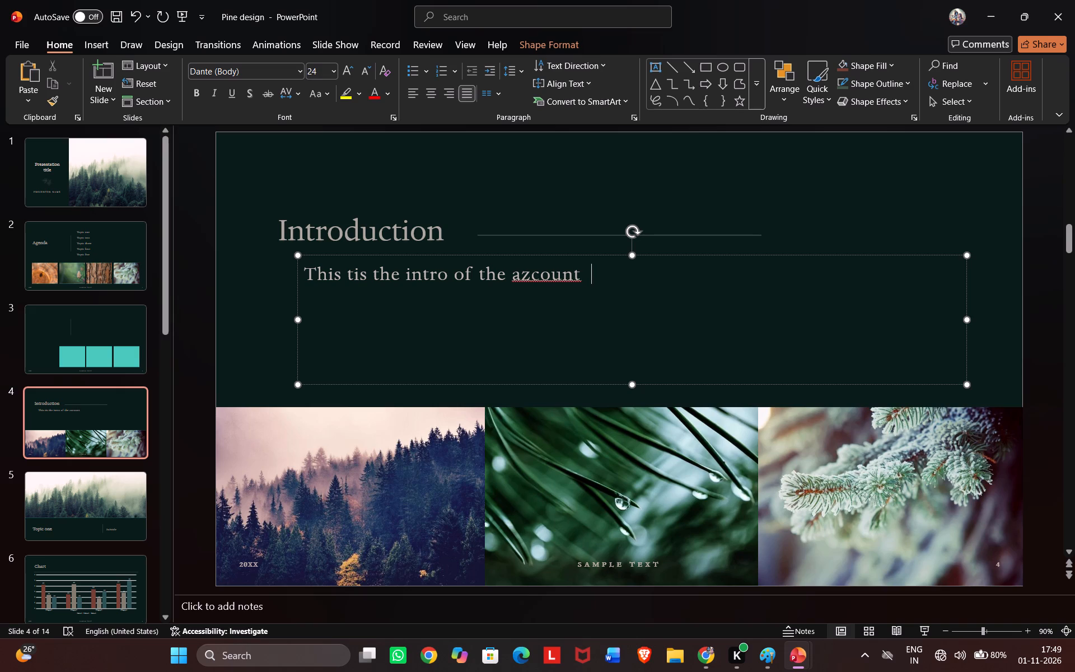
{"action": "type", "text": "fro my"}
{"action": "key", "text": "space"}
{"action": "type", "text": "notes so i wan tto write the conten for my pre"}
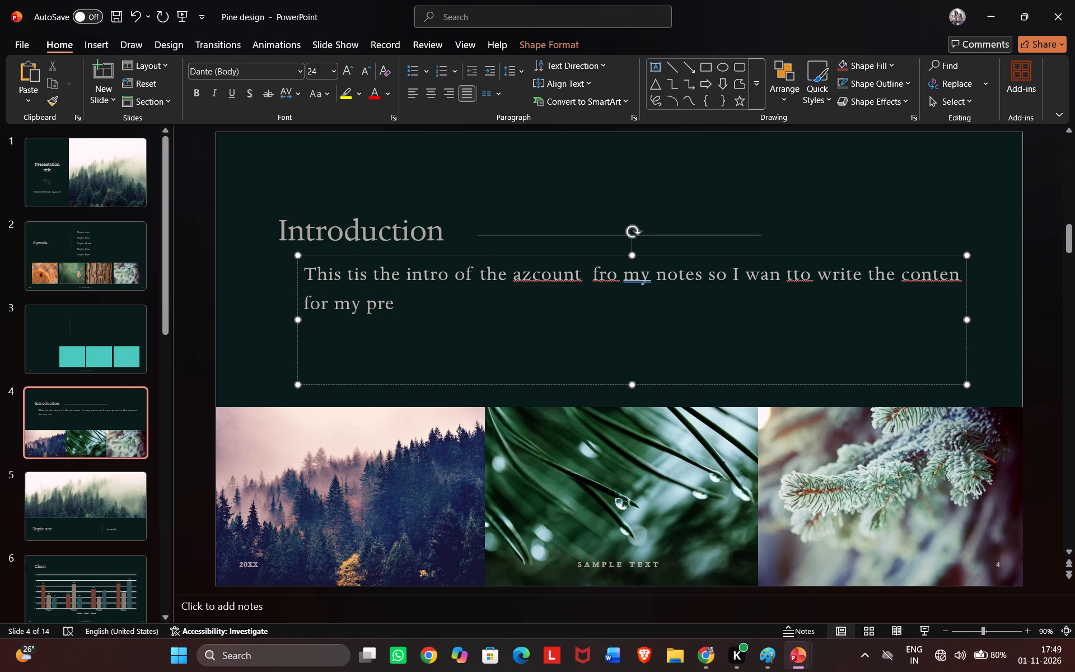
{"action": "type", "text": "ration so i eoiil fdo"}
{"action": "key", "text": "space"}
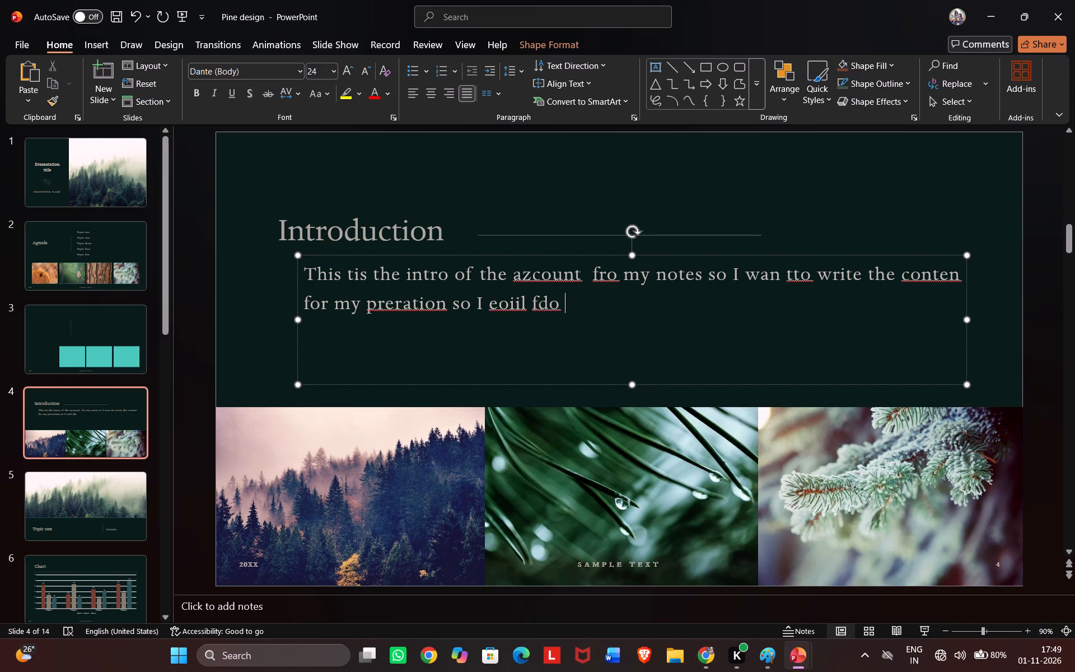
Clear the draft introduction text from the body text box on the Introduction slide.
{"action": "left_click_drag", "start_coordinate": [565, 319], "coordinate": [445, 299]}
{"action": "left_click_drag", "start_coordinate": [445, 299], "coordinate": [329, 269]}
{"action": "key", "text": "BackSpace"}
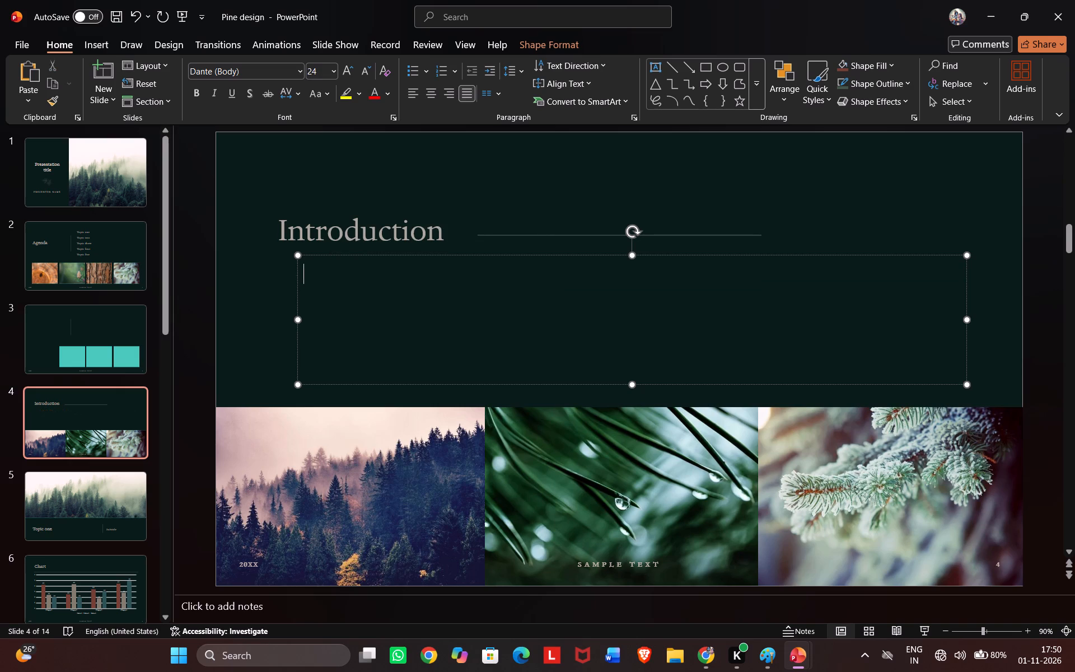
Look over the Topic one and Chart slides, including the options for the chart's plot area, and return to the title slide.
{"action": "scroll", "coordinate": [282, 263], "scroll_direction": "down", "scroll_amount": 2}
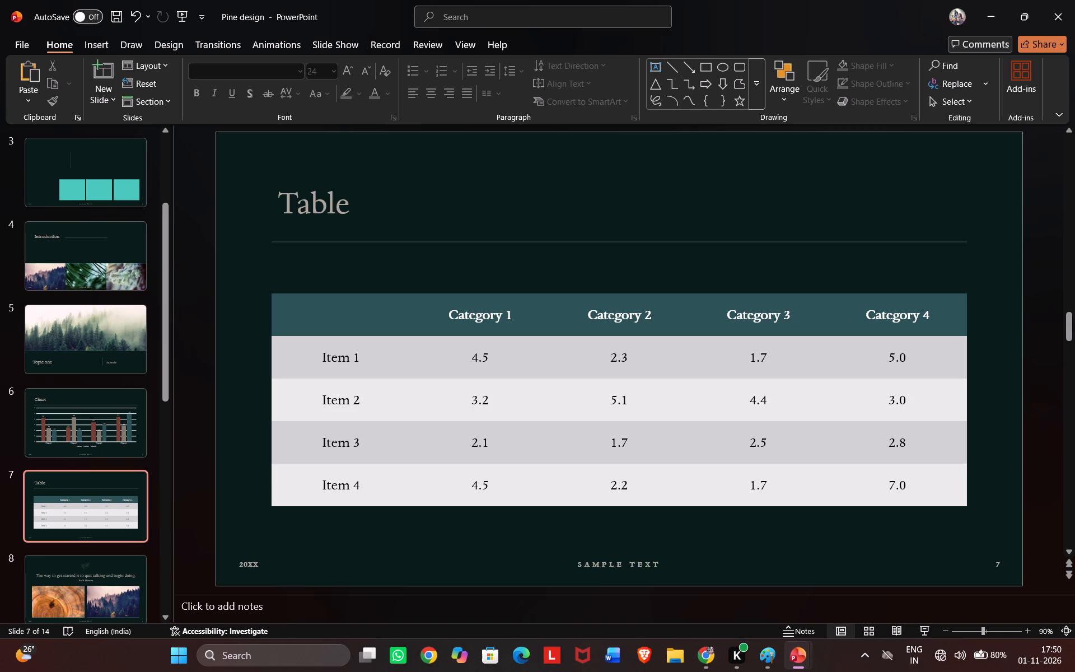
{"action": "left_click", "coordinate": [131, 349]}
{"action": "left_click", "coordinate": [110, 396]}
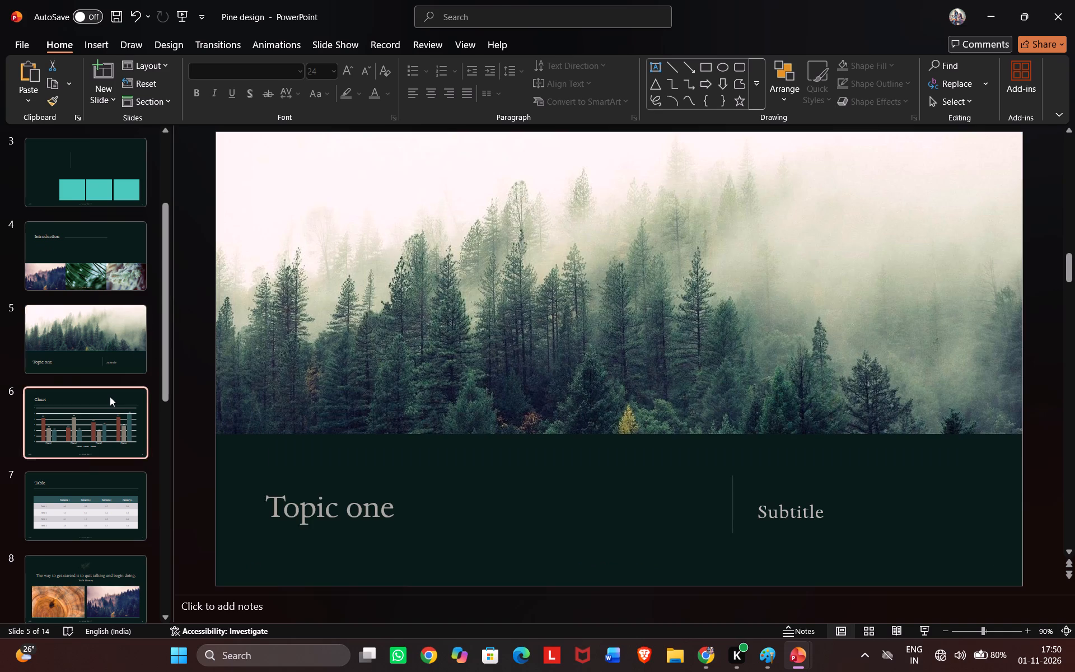
{"action": "right_click", "coordinate": [451, 358]}
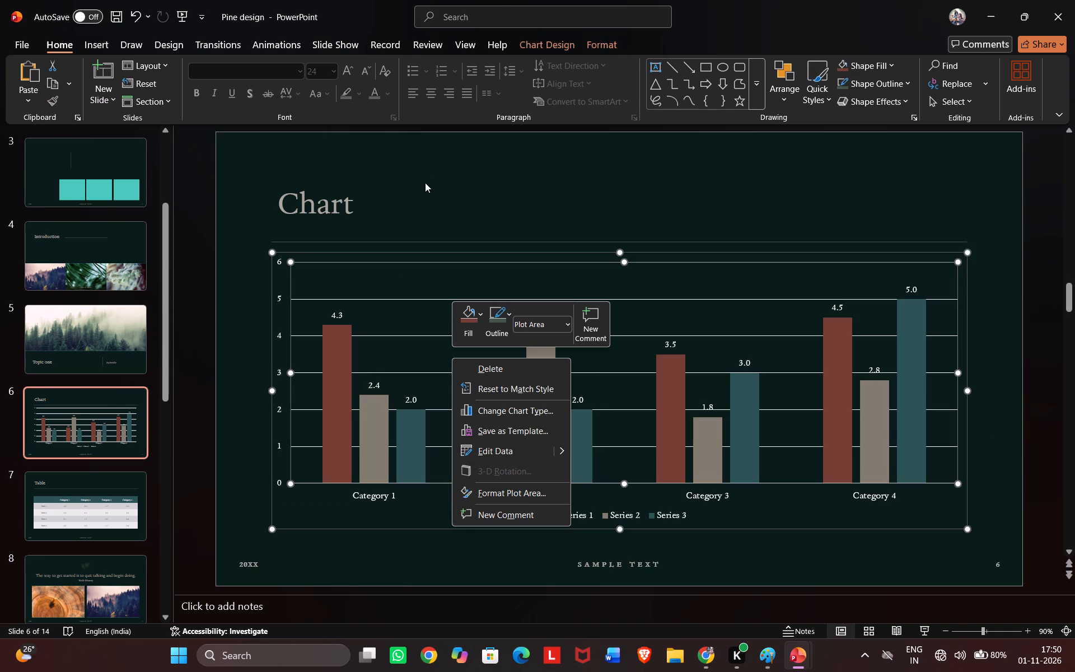
{"action": "left_click", "coordinate": [425, 183]}
{"action": "scroll", "coordinate": [425, 183], "scroll_direction": "up", "scroll_amount": 18}
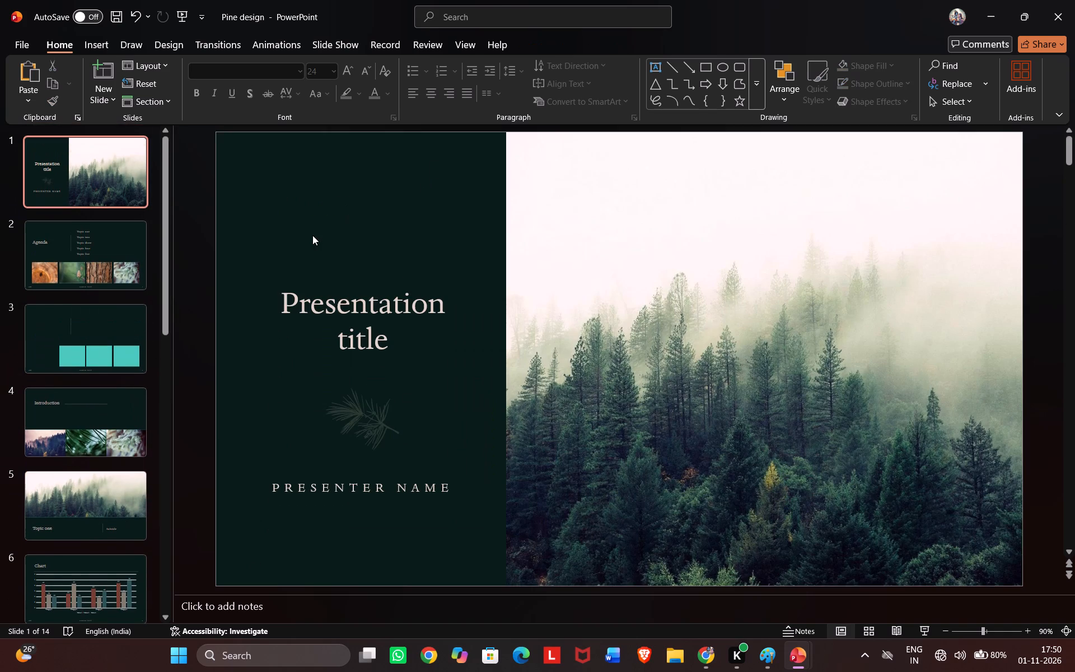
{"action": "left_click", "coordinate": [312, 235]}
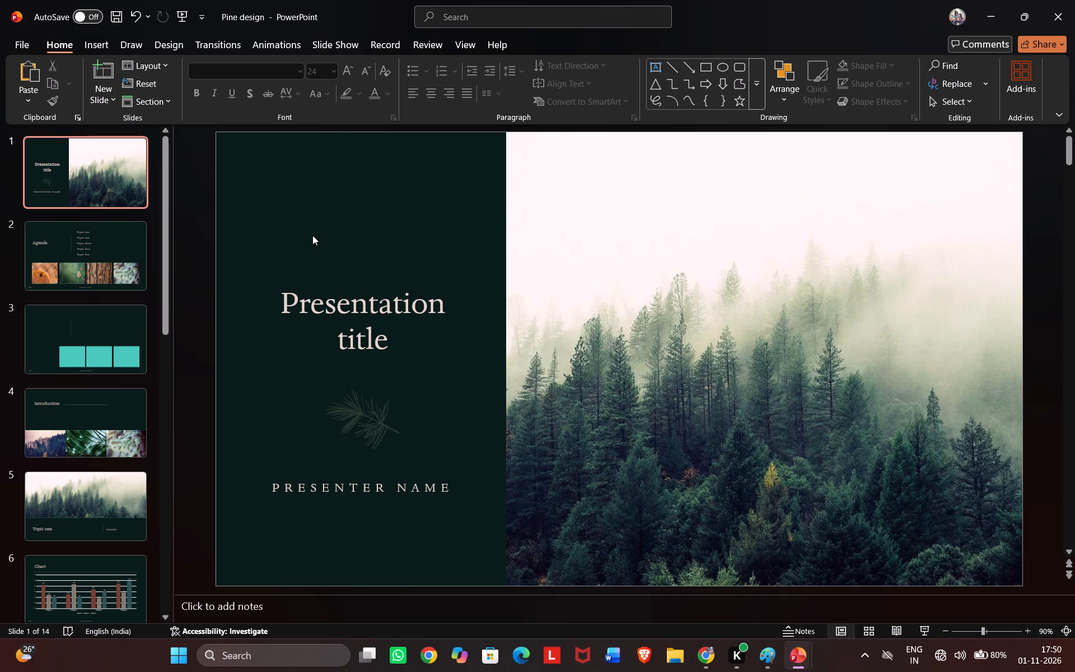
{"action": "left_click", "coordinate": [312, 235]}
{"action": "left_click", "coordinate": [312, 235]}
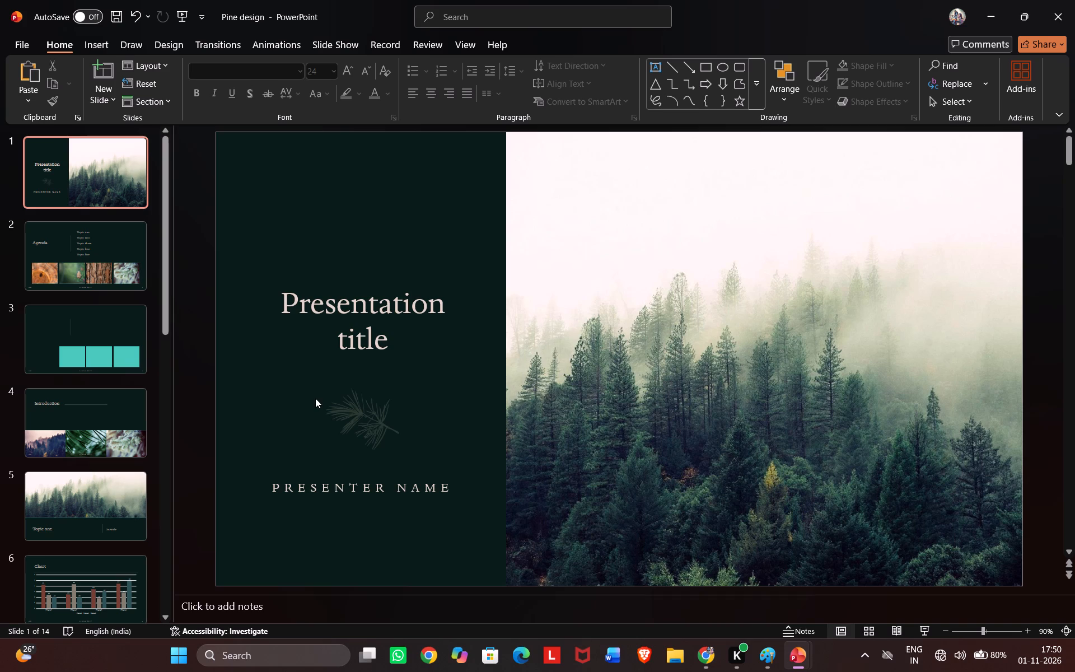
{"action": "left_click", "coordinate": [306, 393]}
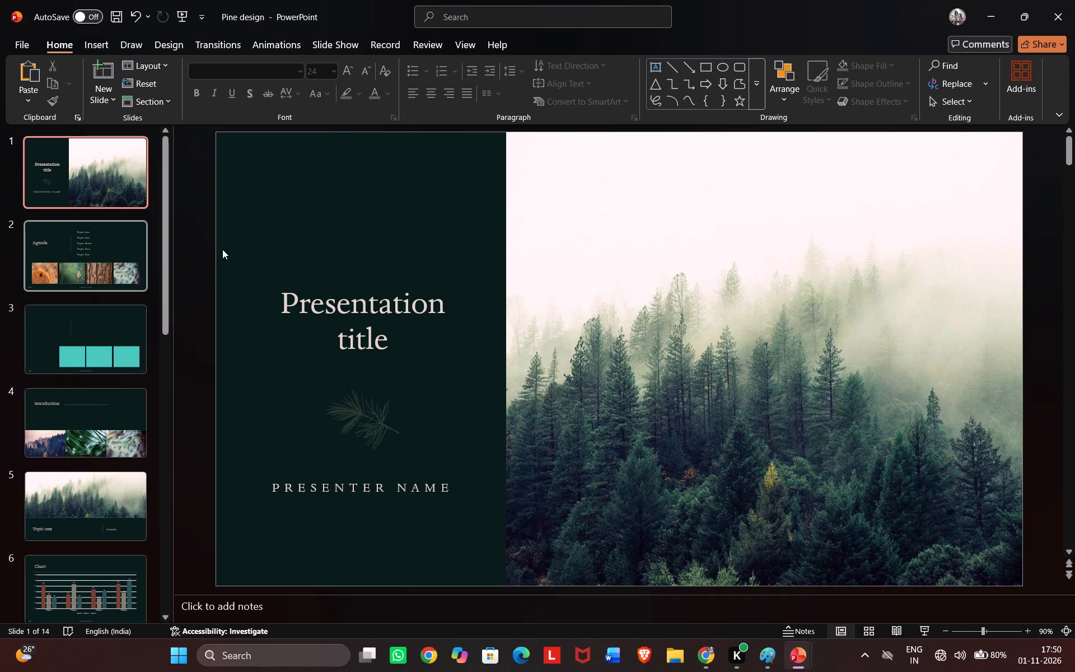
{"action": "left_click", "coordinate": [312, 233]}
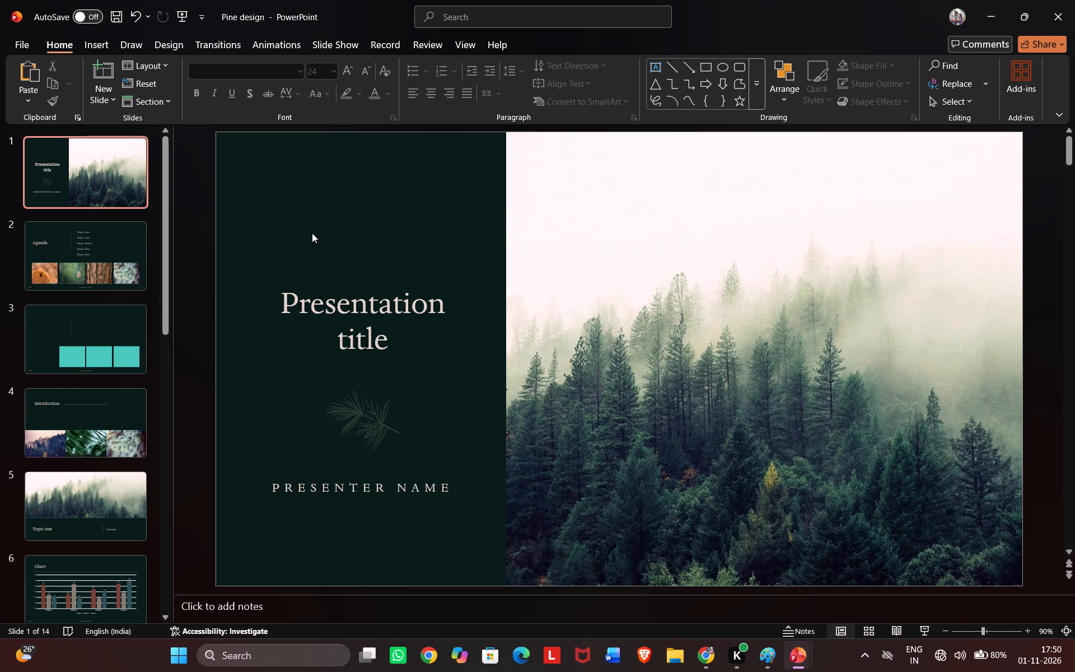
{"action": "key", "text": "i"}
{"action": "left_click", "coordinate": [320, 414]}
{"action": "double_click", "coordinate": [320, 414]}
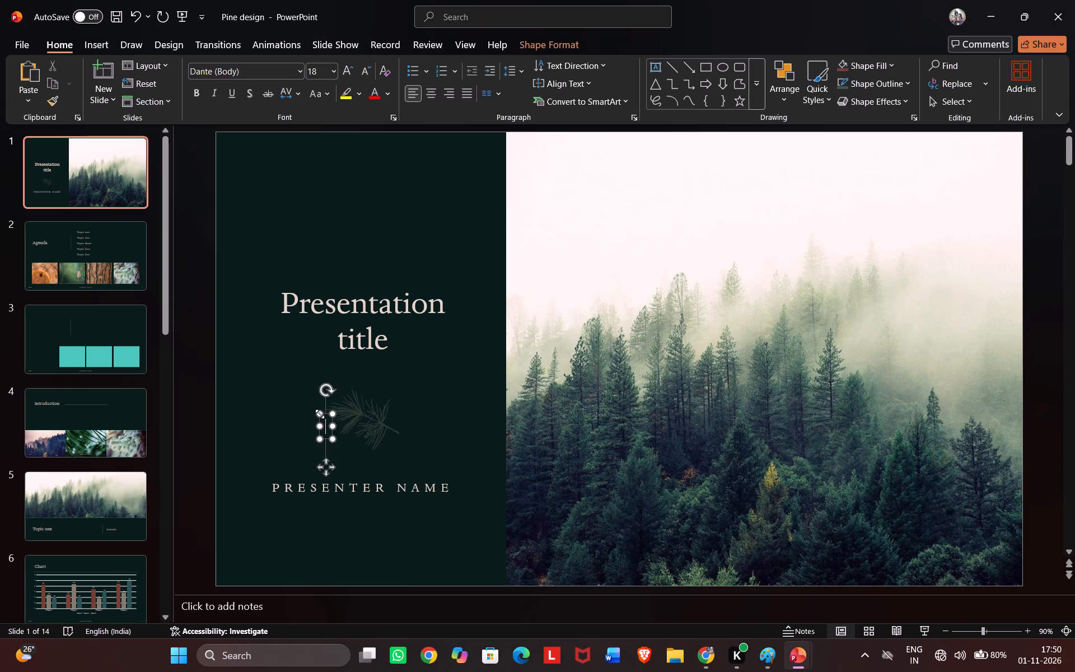
Delete the words "Presentation title" from the title placeholder on slide 1.
{"action": "left_click", "coordinate": [330, 336]}
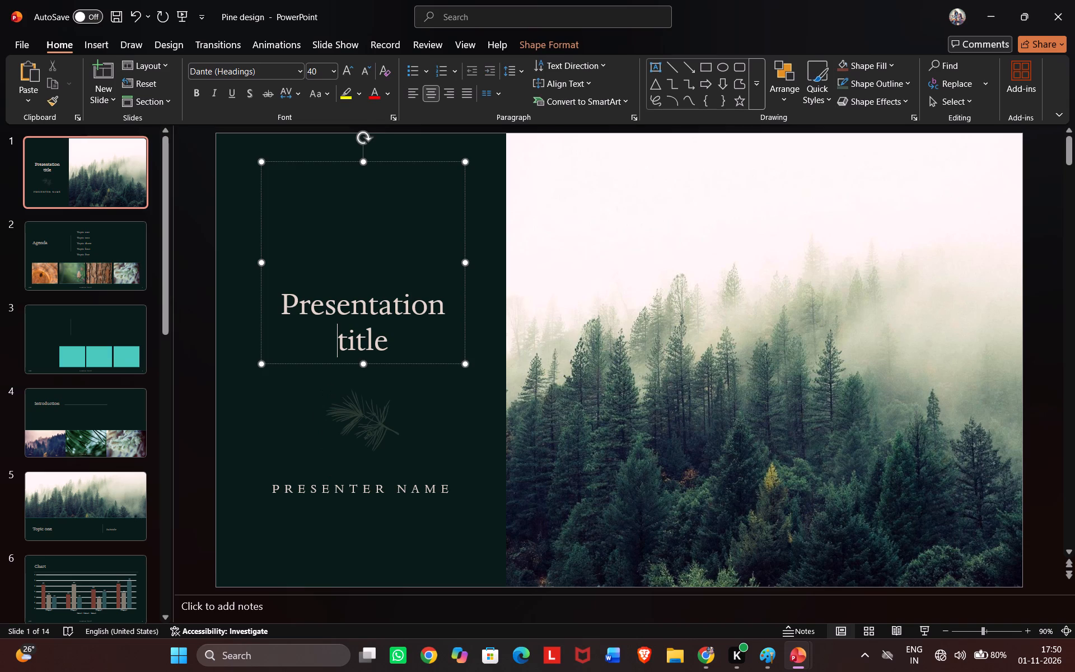
{"action": "left_click", "coordinate": [399, 333]}
{"action": "key", "text": "BackSpace"}
{"action": "key", "text": "BackSpace"}
{"action": "key", "text": "BackSpace"}
{"action": "key", "text": "BackSpace"}
{"action": "key", "text": "BackSpace"}
{"action": "key", "text": "BackSpace"}
{"action": "key", "text": "BackSpace"}
{"action": "key", "text": "BackSpace"}
{"action": "key", "text": "BackSpace"}
{"action": "key", "text": "BackSpace"}
{"action": "key", "text": "BackSpace"}
{"action": "key", "text": "BackSpace"}
{"action": "key", "text": "BackSpace"}
{"action": "key", "text": "BackSpace"}
{"action": "key", "text": "BackSpace"}
{"action": "key", "text": "BackSpace"}
{"action": "key", "text": "BackSpace"}
{"action": "key", "text": "BackSpace"}
{"action": "key", "text": "BackSpace"}
{"action": "key", "text": "BackSpace"}
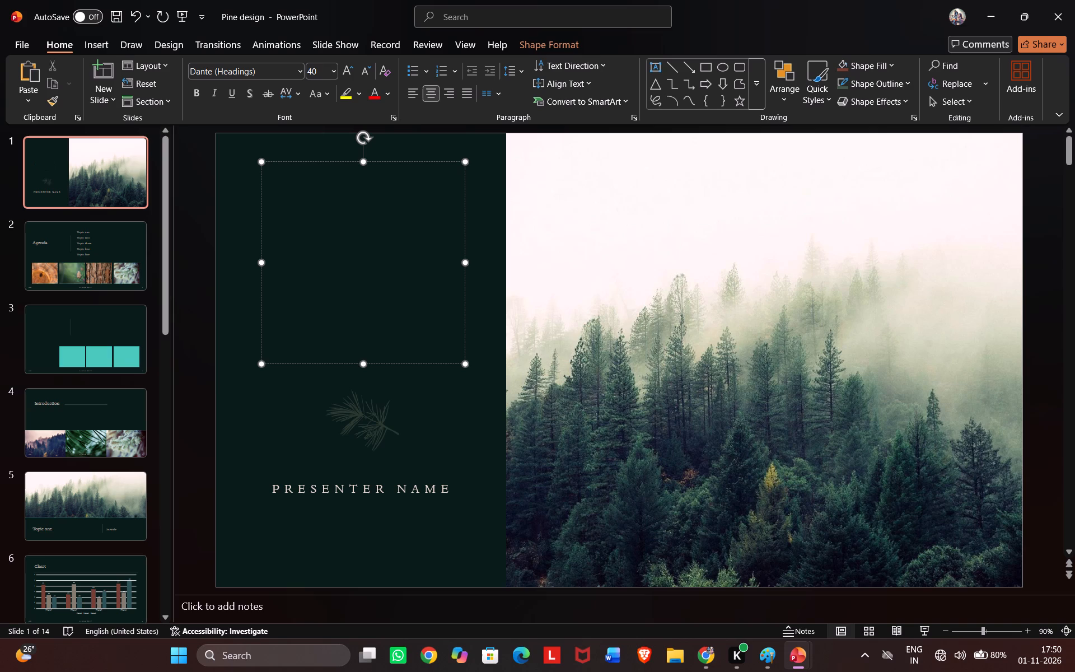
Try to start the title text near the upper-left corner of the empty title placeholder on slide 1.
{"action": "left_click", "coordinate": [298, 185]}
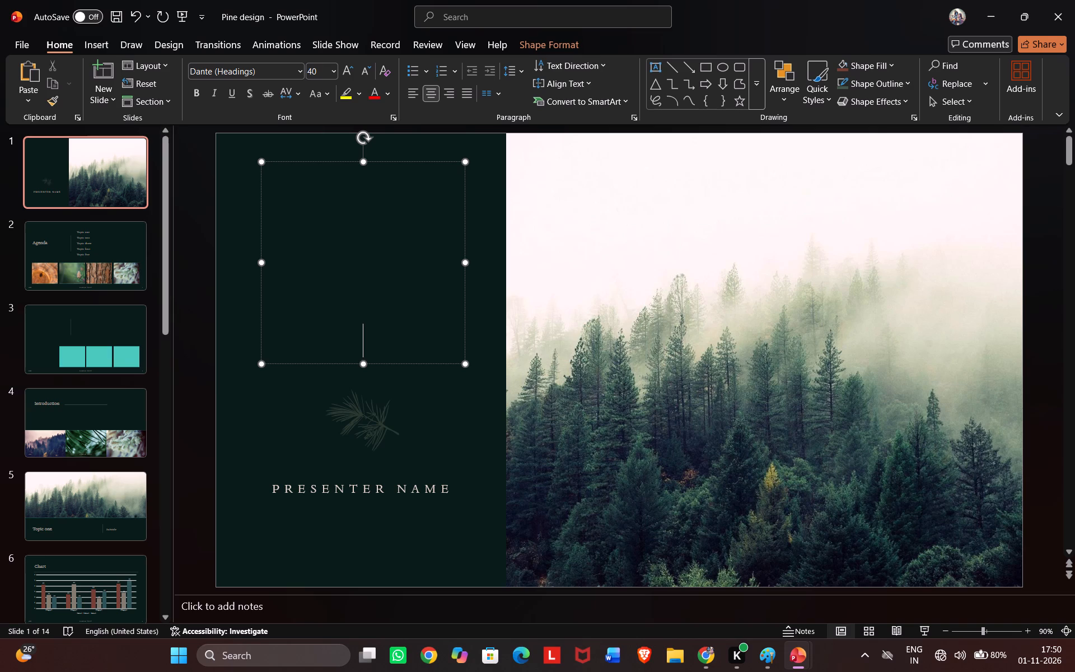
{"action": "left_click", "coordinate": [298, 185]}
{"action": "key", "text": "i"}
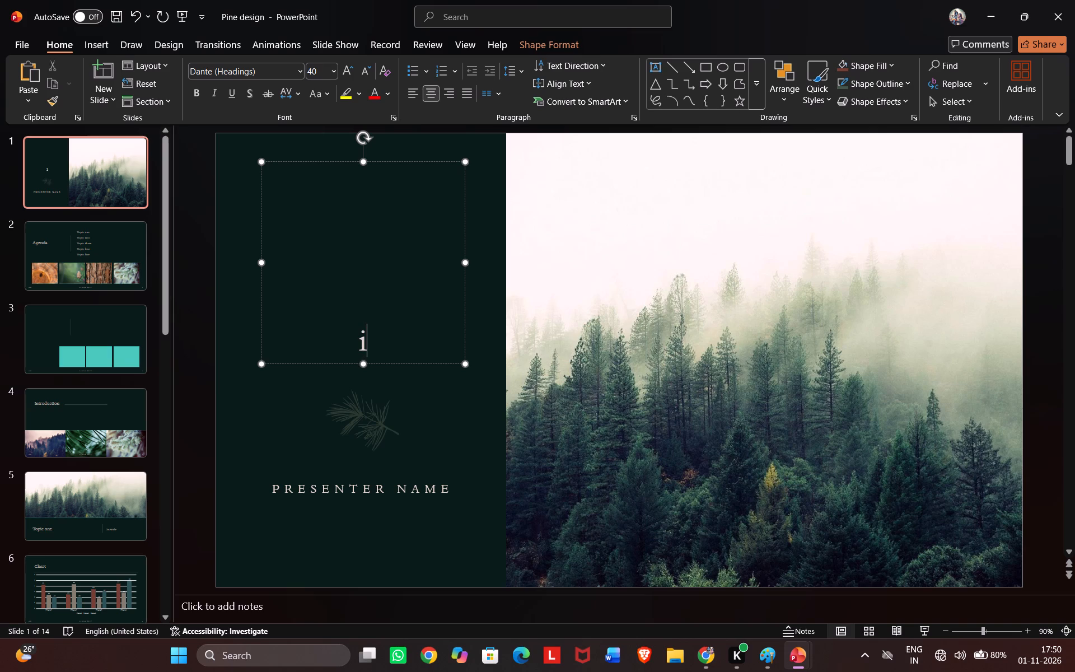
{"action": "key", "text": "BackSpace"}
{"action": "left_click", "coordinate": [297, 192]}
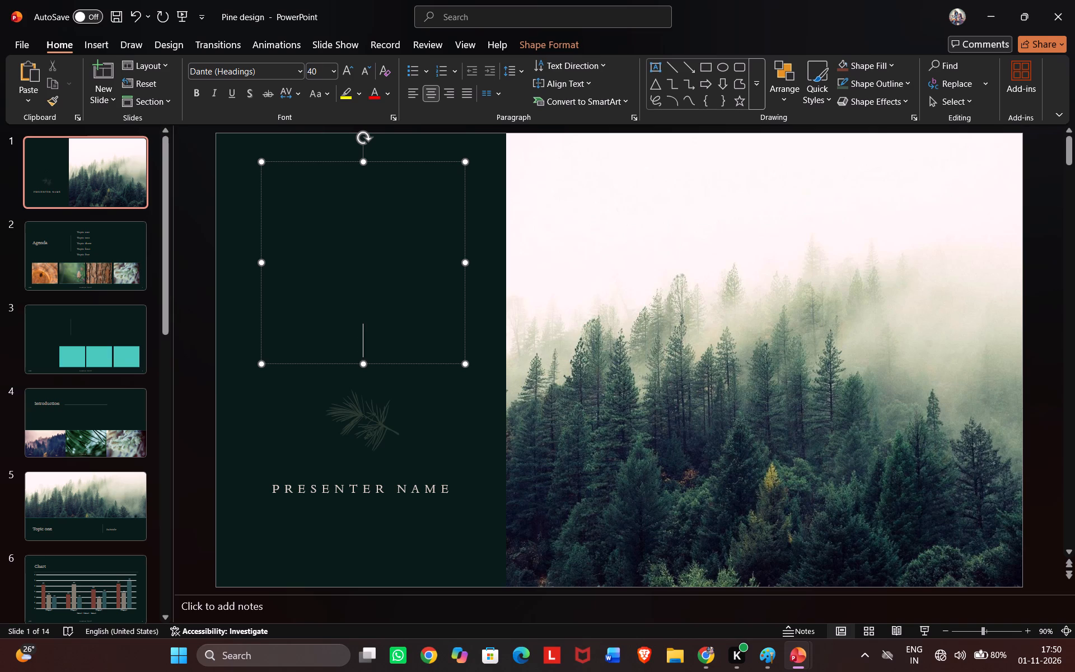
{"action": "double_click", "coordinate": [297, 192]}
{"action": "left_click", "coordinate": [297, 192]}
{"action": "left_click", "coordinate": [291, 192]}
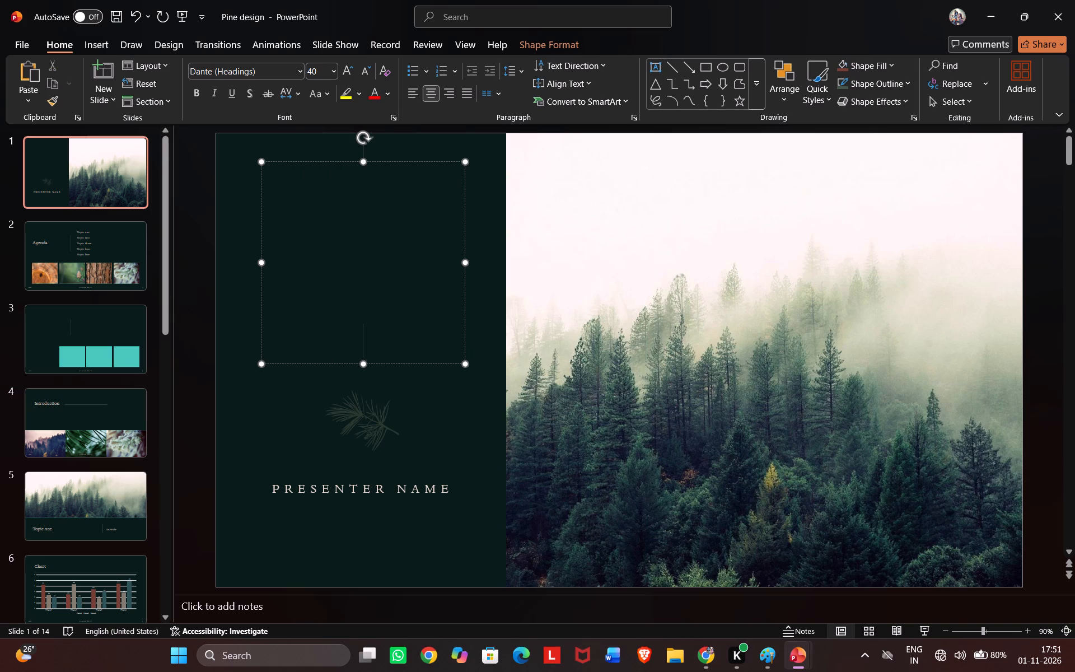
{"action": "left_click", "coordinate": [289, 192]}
Set the font of the empty title placeholder on slide 1 to Brush Script MT.
{"action": "double_click", "coordinate": [292, 192]}
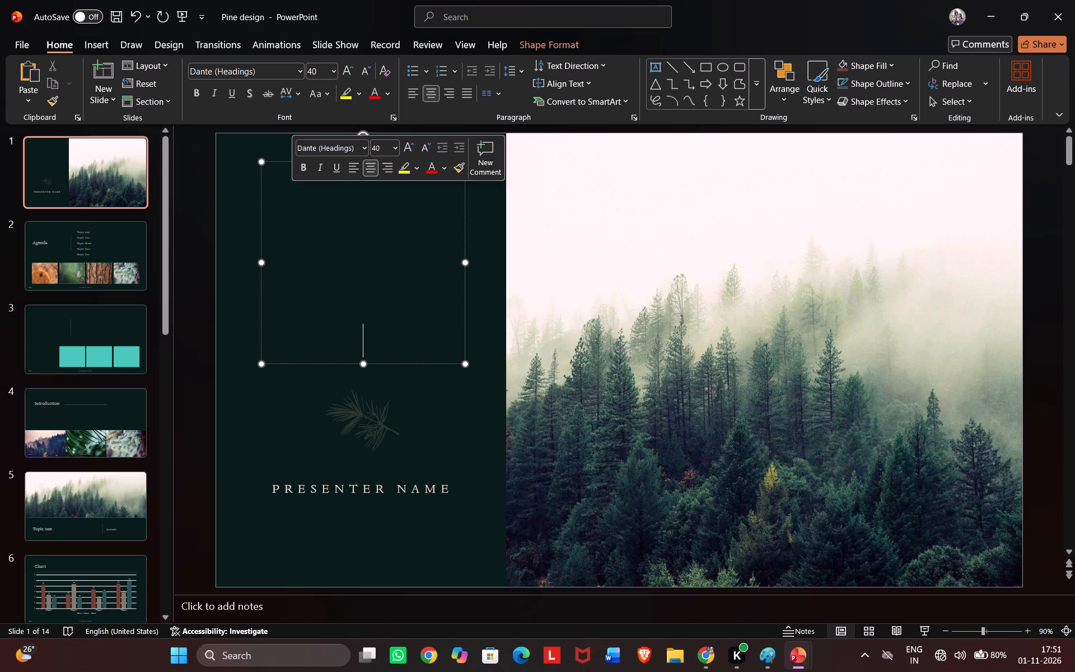
{"action": "left_click", "coordinate": [364, 147]}
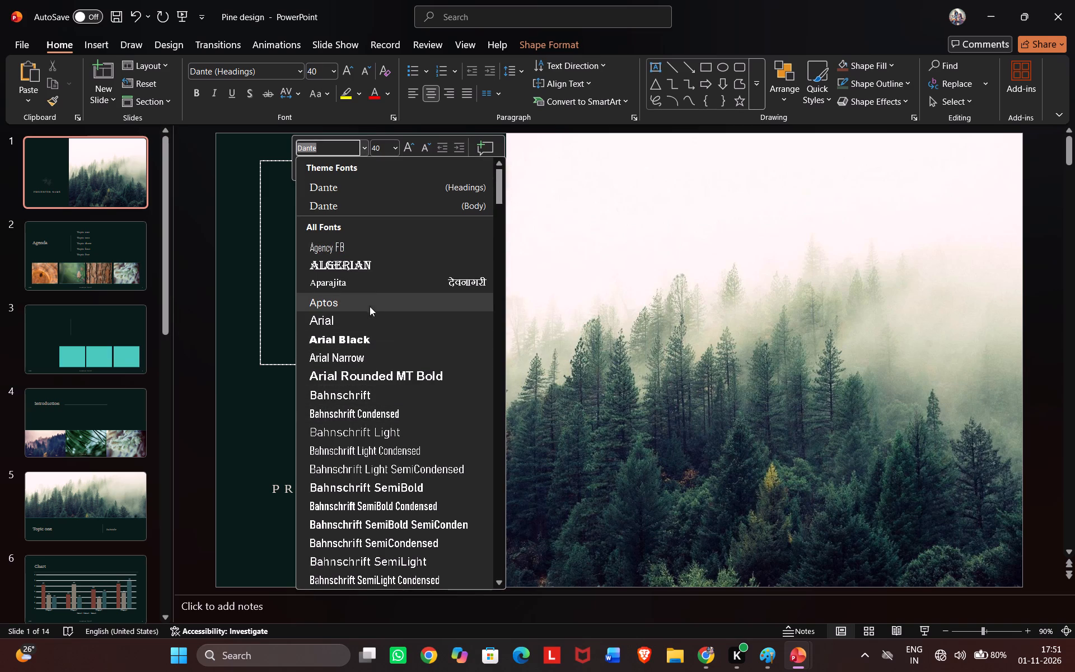
{"action": "scroll", "coordinate": [366, 579], "scroll_direction": "down", "scroll_amount": 2}
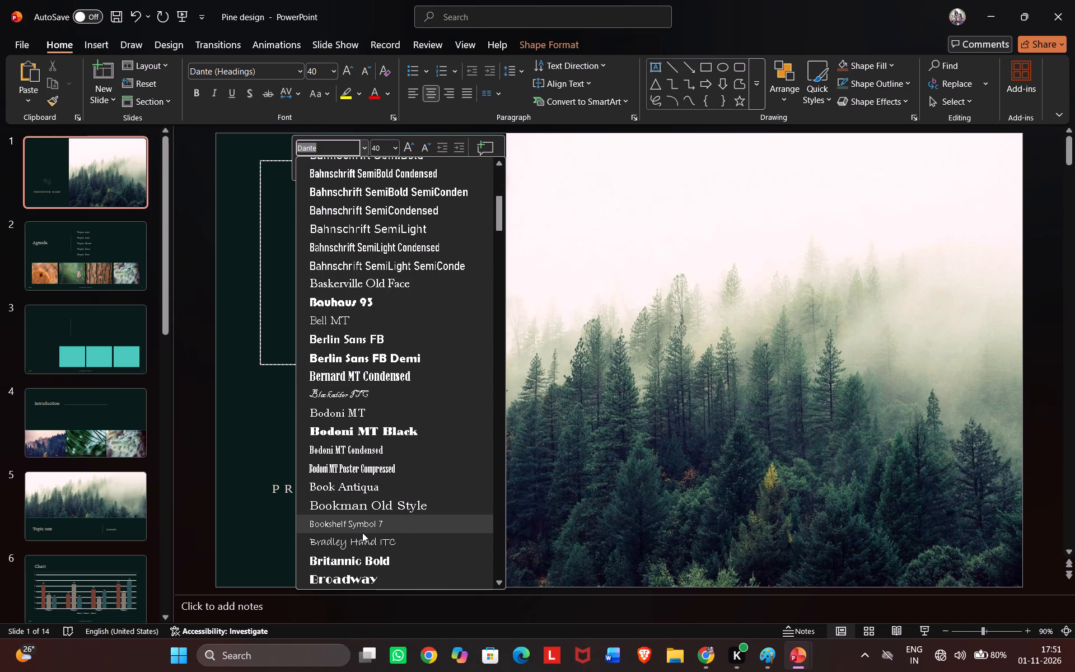
{"action": "scroll", "coordinate": [362, 532], "scroll_direction": "down", "scroll_amount": 1}
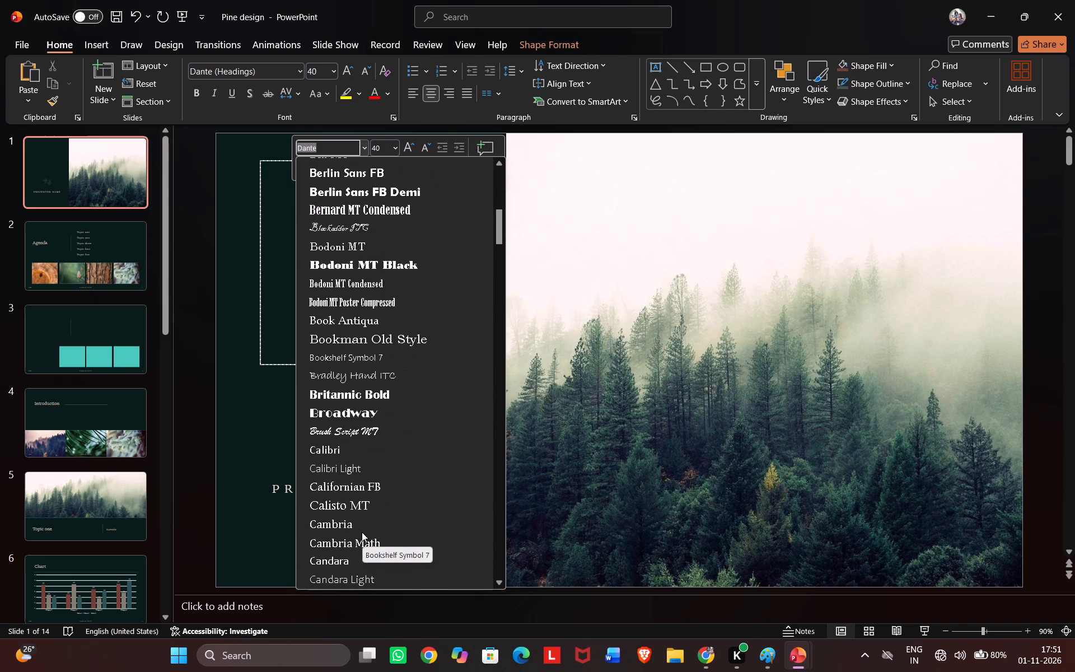
{"action": "scroll", "coordinate": [362, 532], "scroll_direction": "down", "scroll_amount": 1}
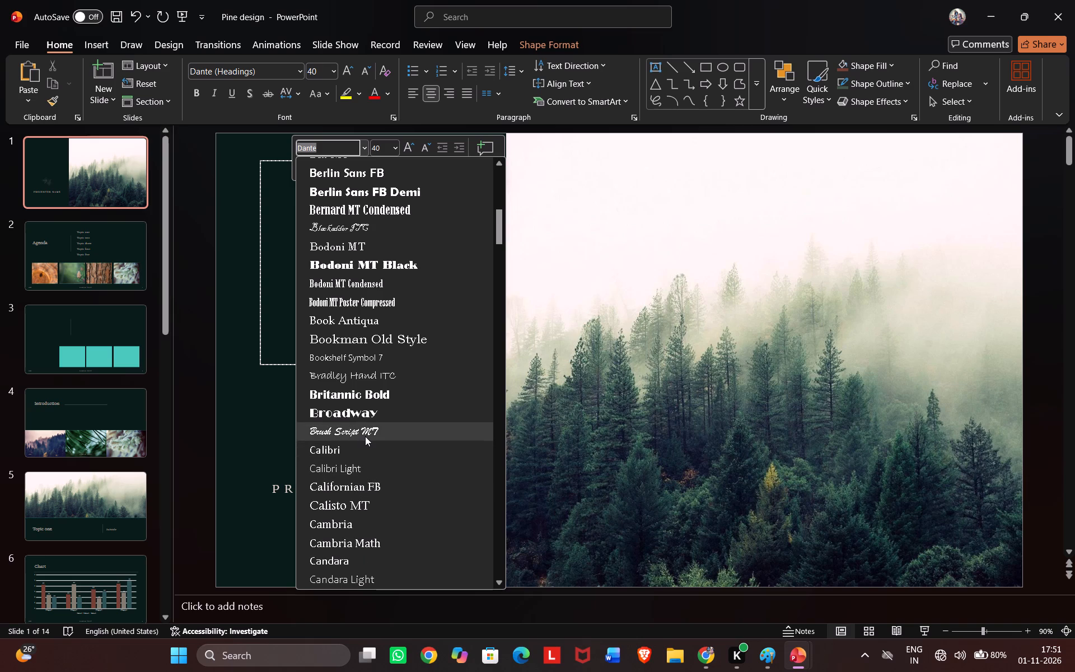
{"action": "left_click", "coordinate": [365, 436]}
Enter "Introduction of accounting" as the title on slide 1.
{"action": "double_click", "coordinate": [297, 216]}
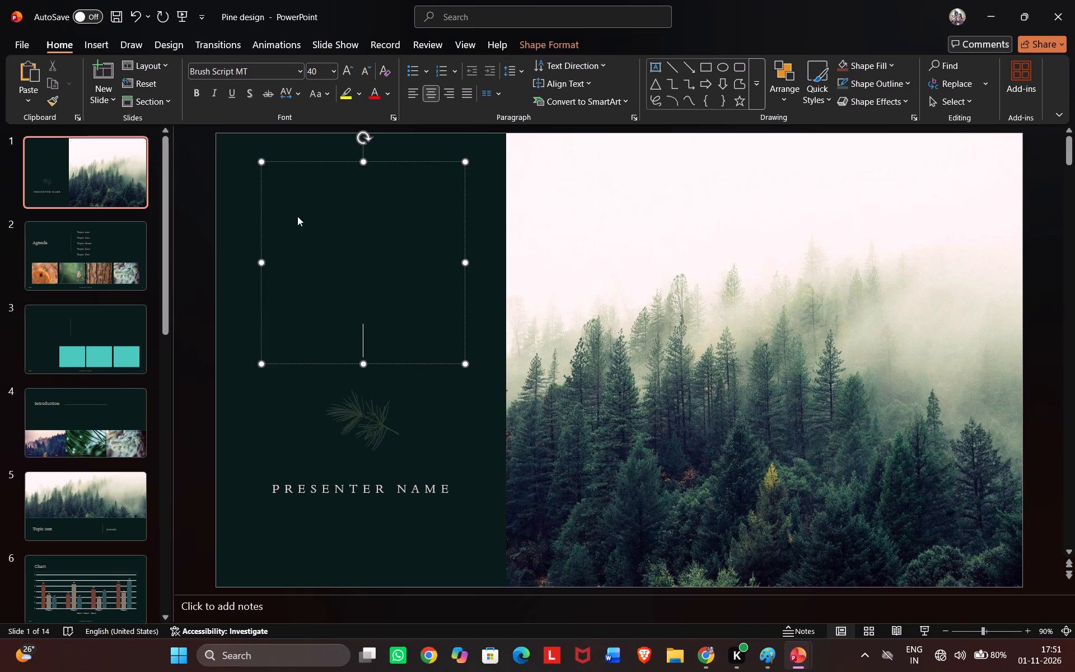
{"action": "double_click", "coordinate": [297, 216]}
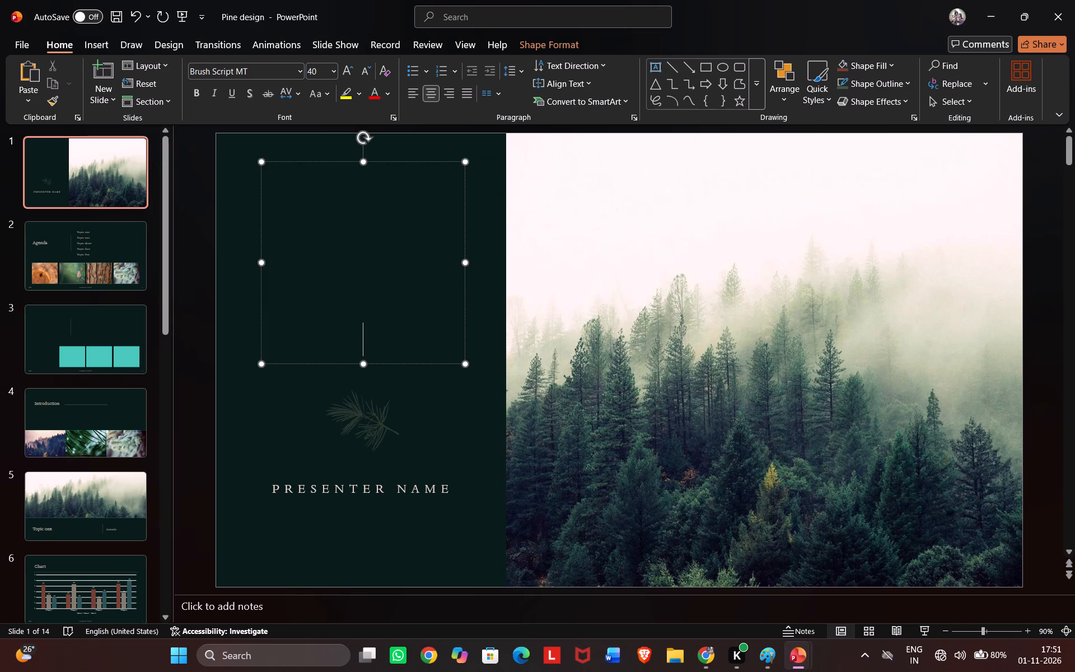
{"action": "double_click", "coordinate": [297, 216]}
{"action": "double_click", "coordinate": [284, 201]}
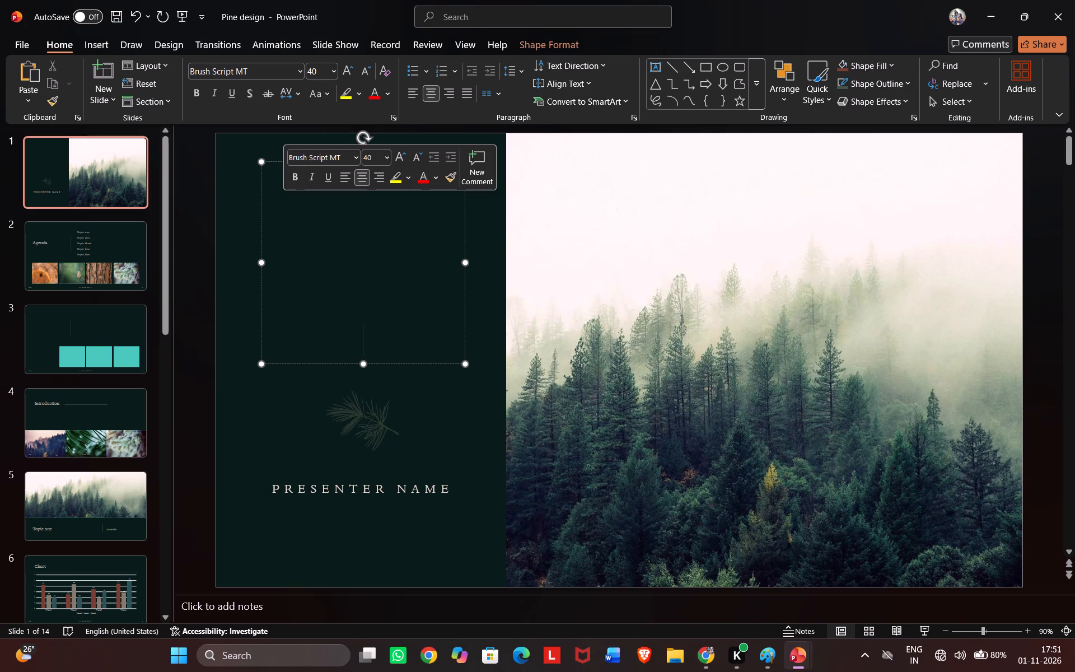
{"action": "type", "text": "intro"}
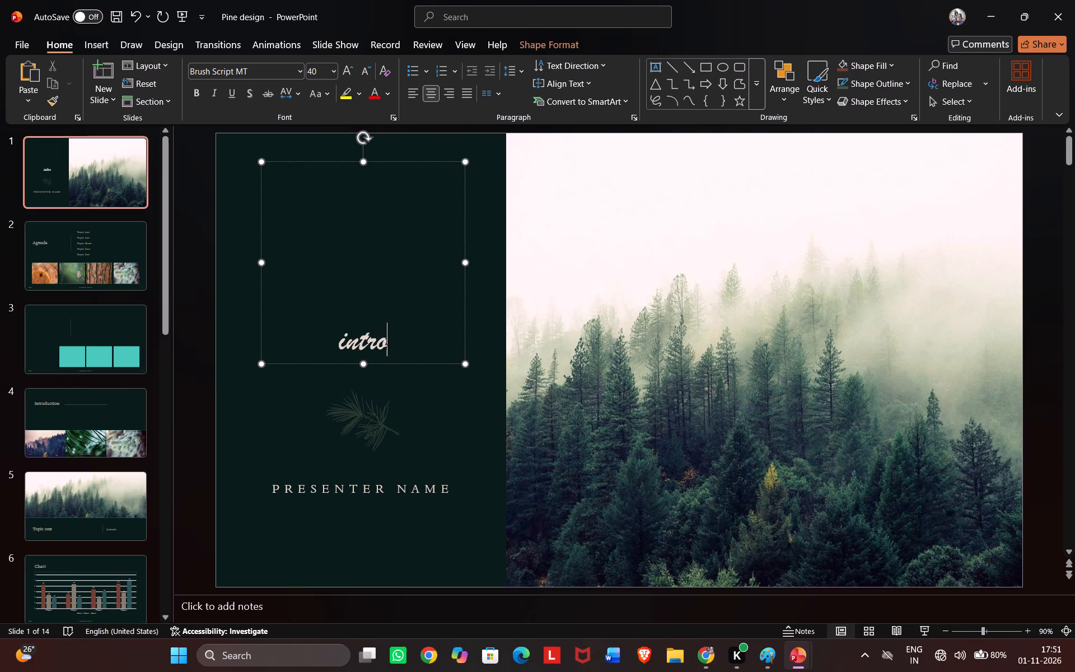
{"action": "type", "text": "duction"}
{"action": "key", "text": "space"}
{"action": "type", "text": "of accounting"}
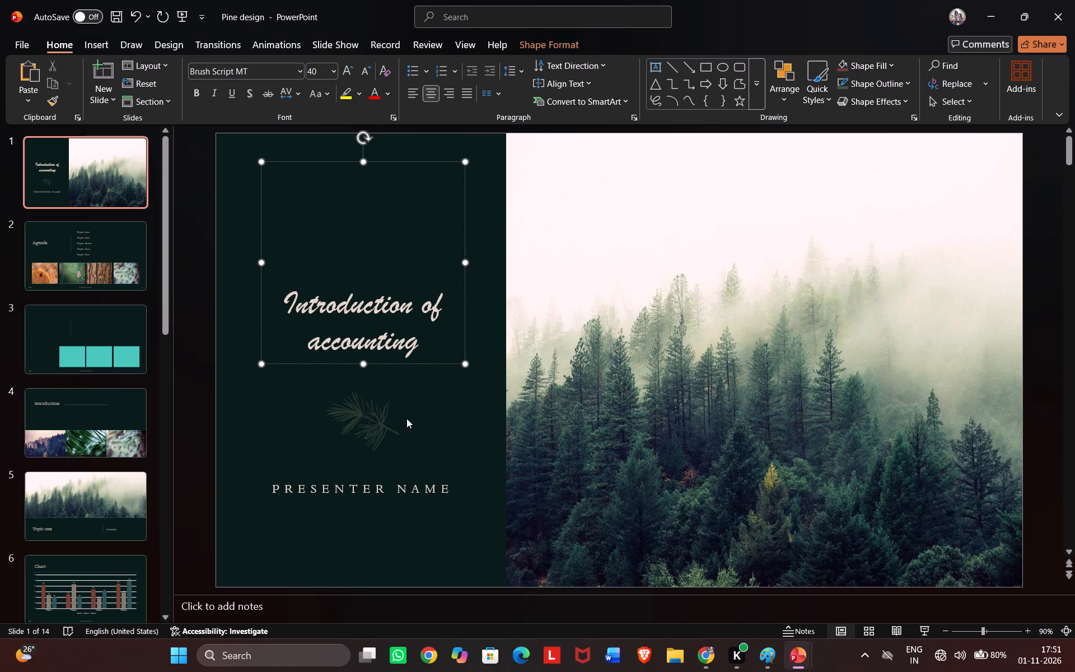
{"action": "left_click", "coordinate": [398, 402]}
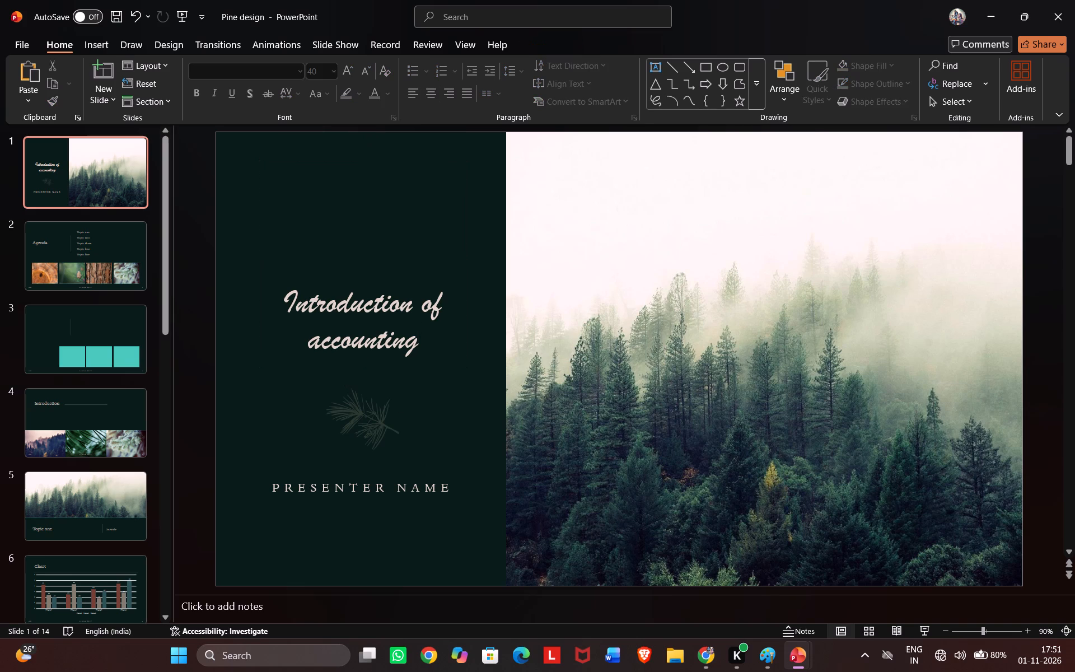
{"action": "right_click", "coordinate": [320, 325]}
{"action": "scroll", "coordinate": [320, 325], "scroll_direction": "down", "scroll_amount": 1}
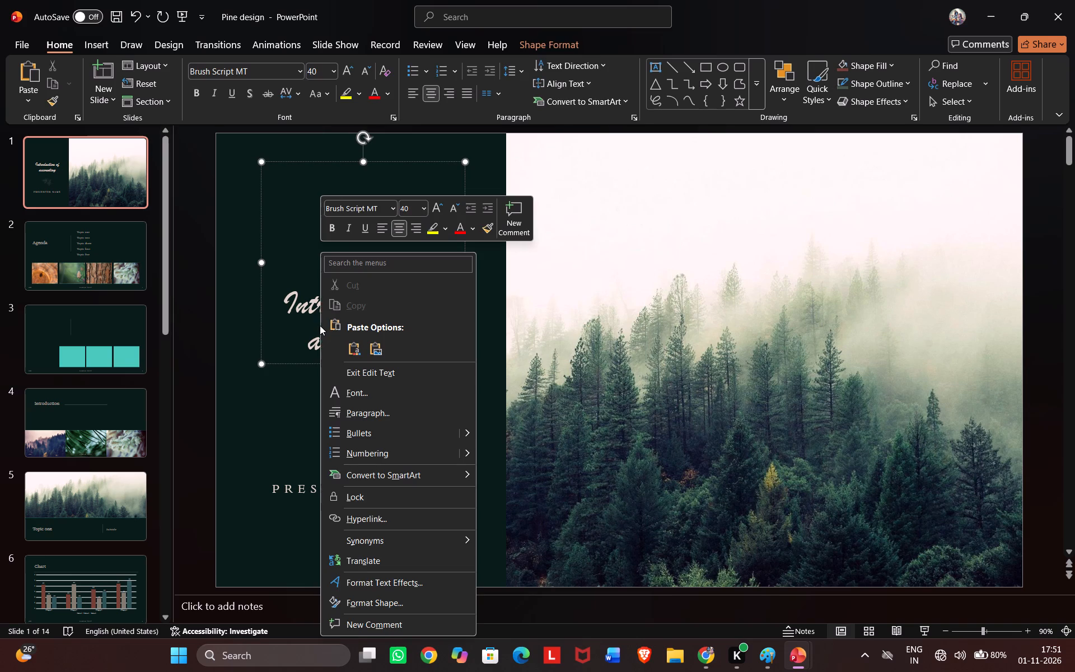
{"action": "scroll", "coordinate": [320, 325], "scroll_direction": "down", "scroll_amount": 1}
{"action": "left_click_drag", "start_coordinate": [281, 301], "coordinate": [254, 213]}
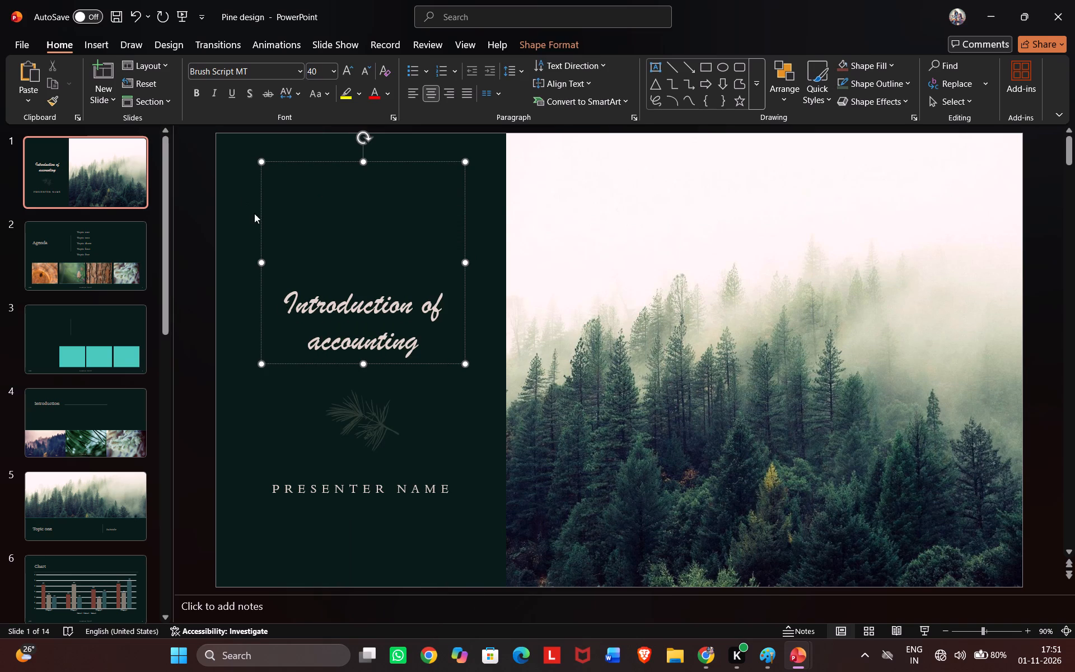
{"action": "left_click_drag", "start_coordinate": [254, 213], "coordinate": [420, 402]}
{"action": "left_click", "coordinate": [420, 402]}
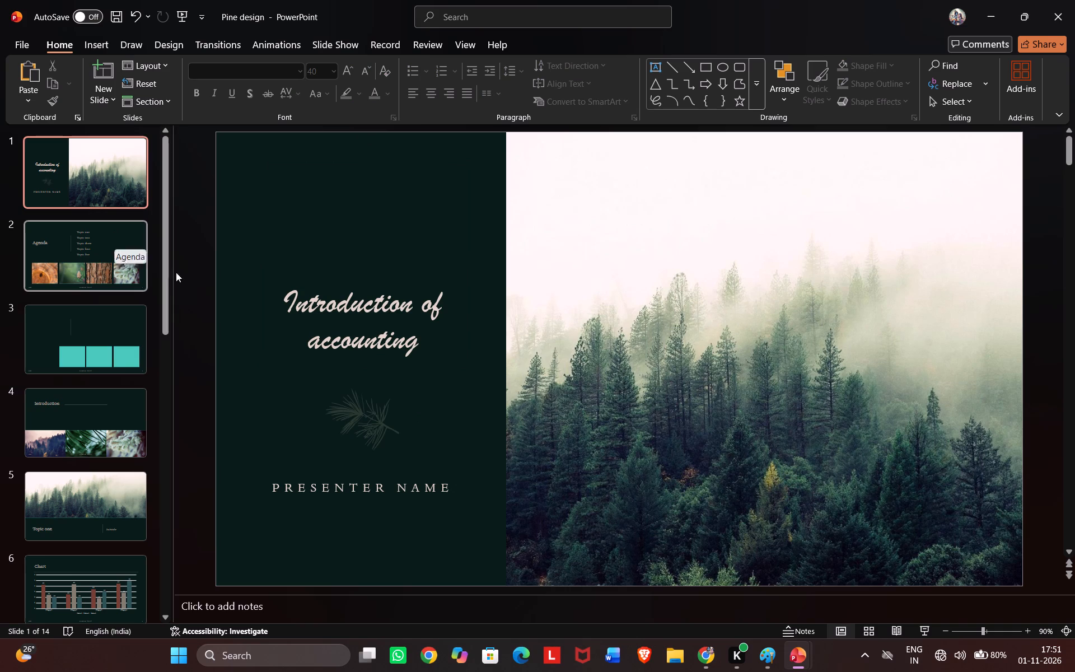
Delete the word "Agenda" from the heading placeholder on slide 2.
{"action": "left_click", "coordinate": [115, 242]}
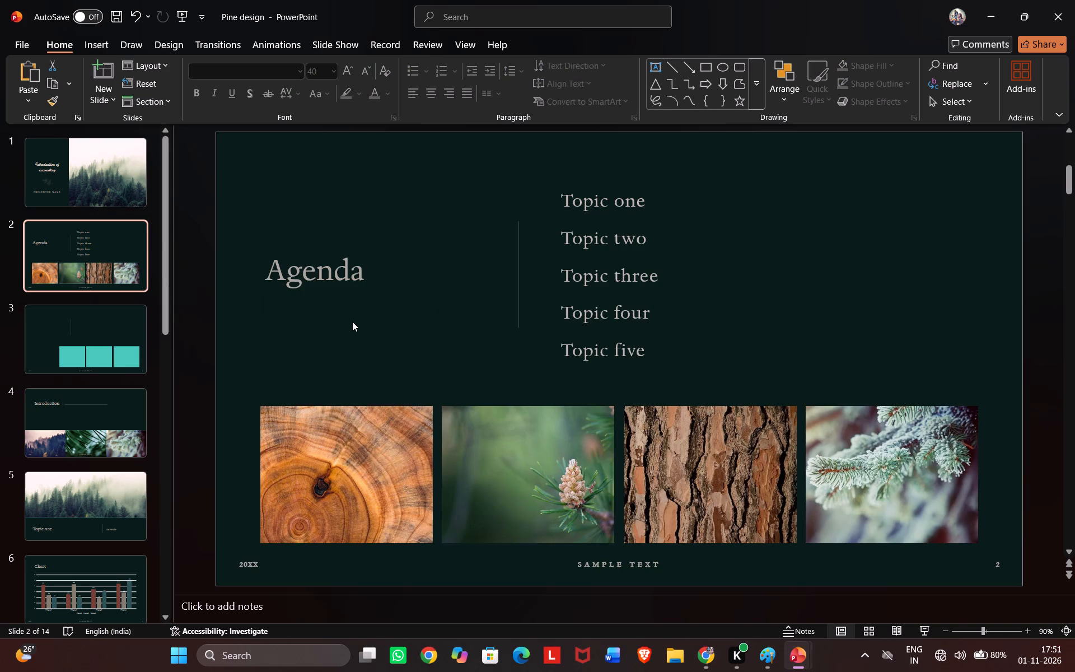
{"action": "left_click", "coordinate": [378, 287]}
{"action": "double_click", "coordinate": [387, 272]}
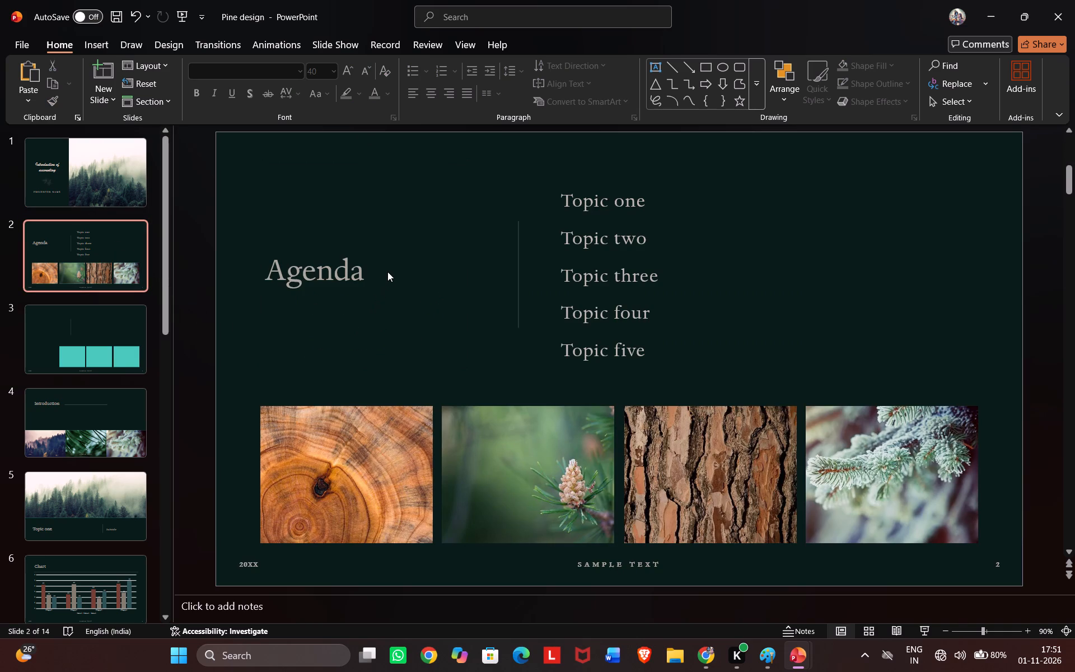
{"action": "left_click", "coordinate": [352, 265]}
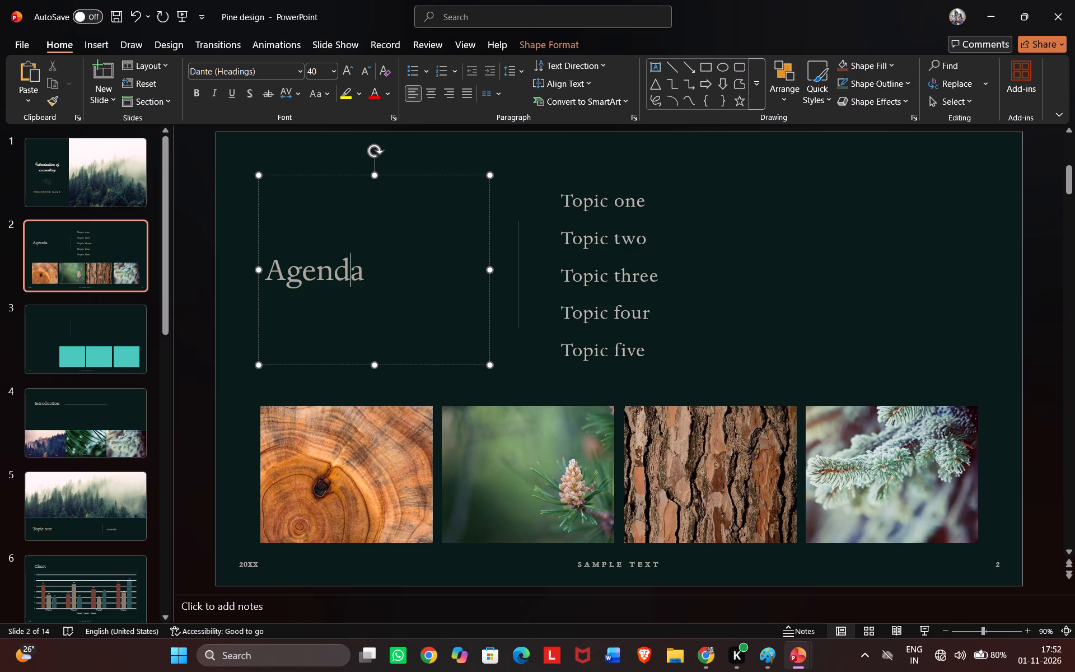
{"action": "left_click", "coordinate": [365, 273]}
{"action": "key", "text": "BackSpace"}
{"action": "key", "text": "BackSpace"}
{"action": "key", "text": "BackSpace"}
{"action": "key", "text": "BackSpace"}
{"action": "key", "text": "BackSpace"}
{"action": "key", "text": "BackSpace"}
{"action": "key", "text": "BackSpace"}
{"action": "key", "text": "BackSpace"}
{"action": "key", "text": "BackSpace"}
{"action": "key", "text": "BackSpace"}
{"action": "key", "text": "BackSpace"}
{"action": "key", "text": "BackSpace"}
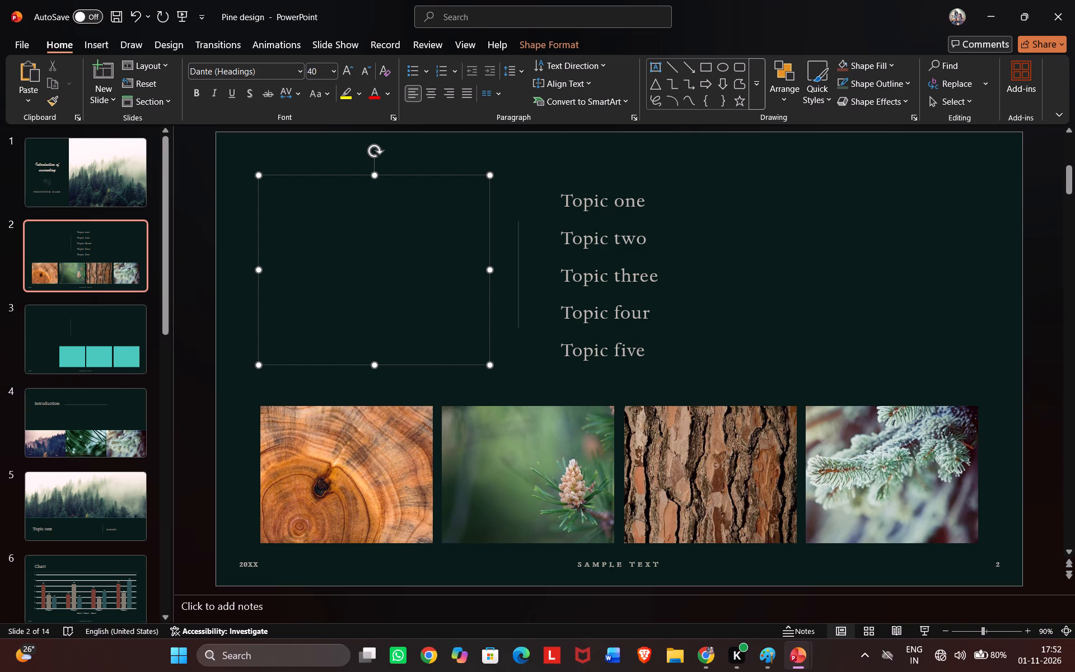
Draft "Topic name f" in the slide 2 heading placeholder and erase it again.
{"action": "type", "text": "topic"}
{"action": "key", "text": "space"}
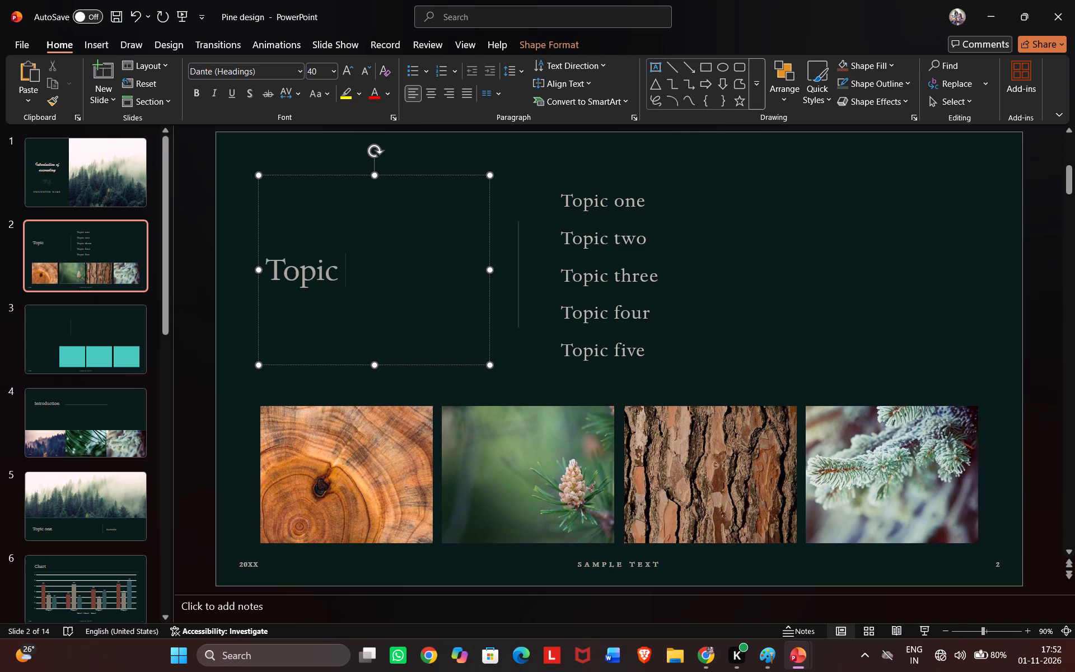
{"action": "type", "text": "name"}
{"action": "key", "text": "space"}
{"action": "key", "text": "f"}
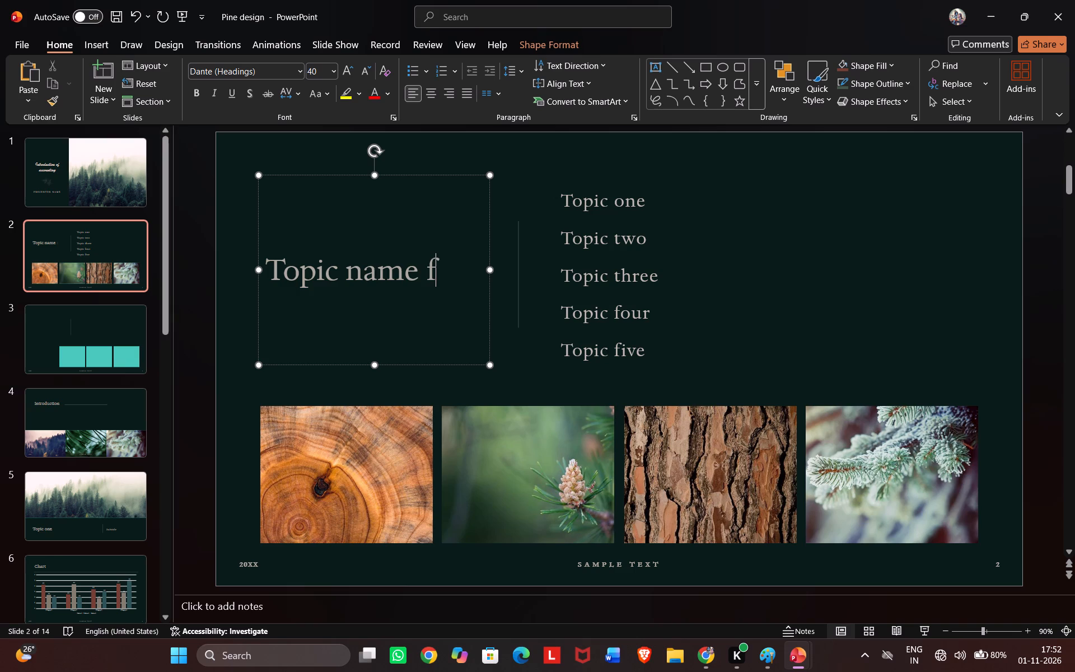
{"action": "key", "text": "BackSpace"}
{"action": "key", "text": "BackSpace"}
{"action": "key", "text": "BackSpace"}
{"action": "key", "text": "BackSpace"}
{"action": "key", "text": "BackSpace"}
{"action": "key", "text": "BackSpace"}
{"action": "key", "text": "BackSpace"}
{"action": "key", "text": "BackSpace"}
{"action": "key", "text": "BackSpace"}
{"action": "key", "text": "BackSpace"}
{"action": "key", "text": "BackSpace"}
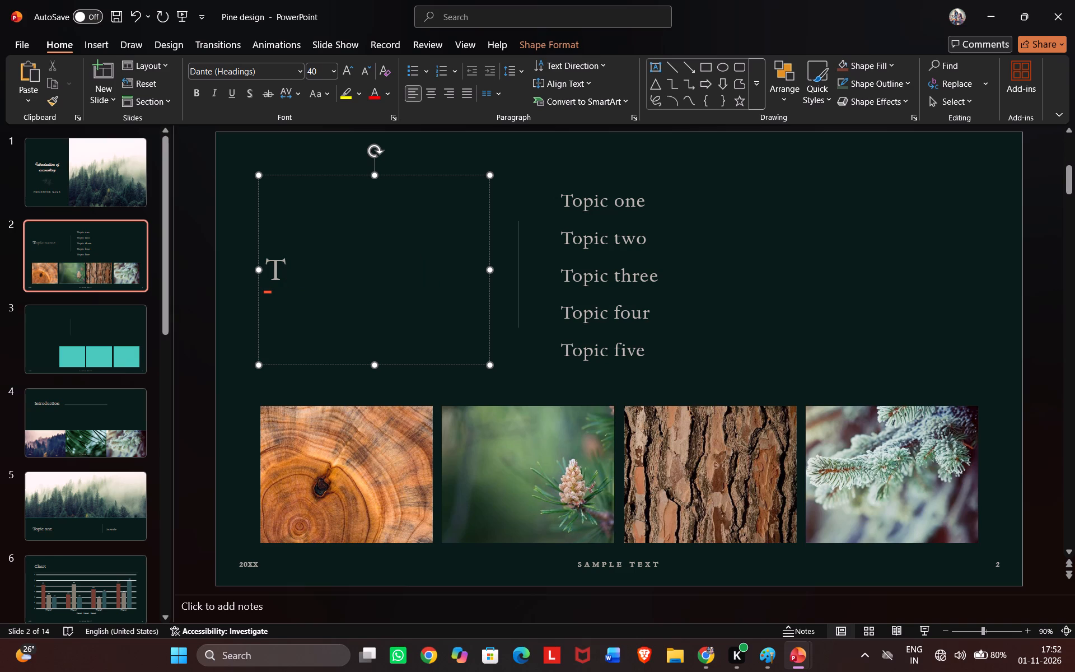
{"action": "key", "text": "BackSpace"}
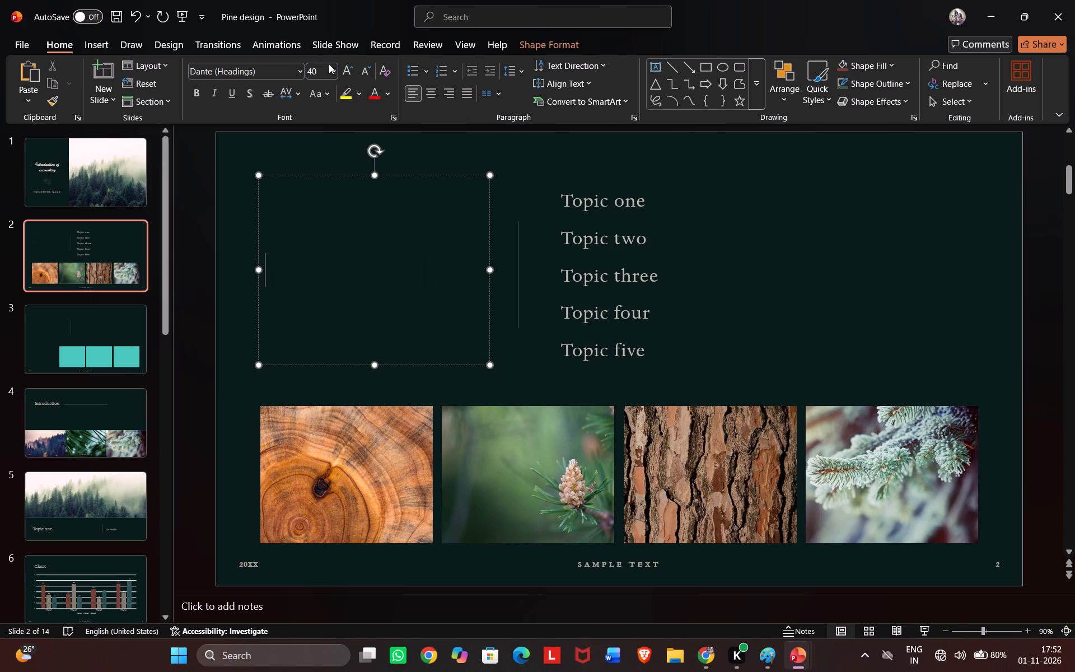
Format the empty heading placeholder on slide 2 with font size 20 and the Wide Latin font.
{"action": "left_click", "coordinate": [330, 64]}
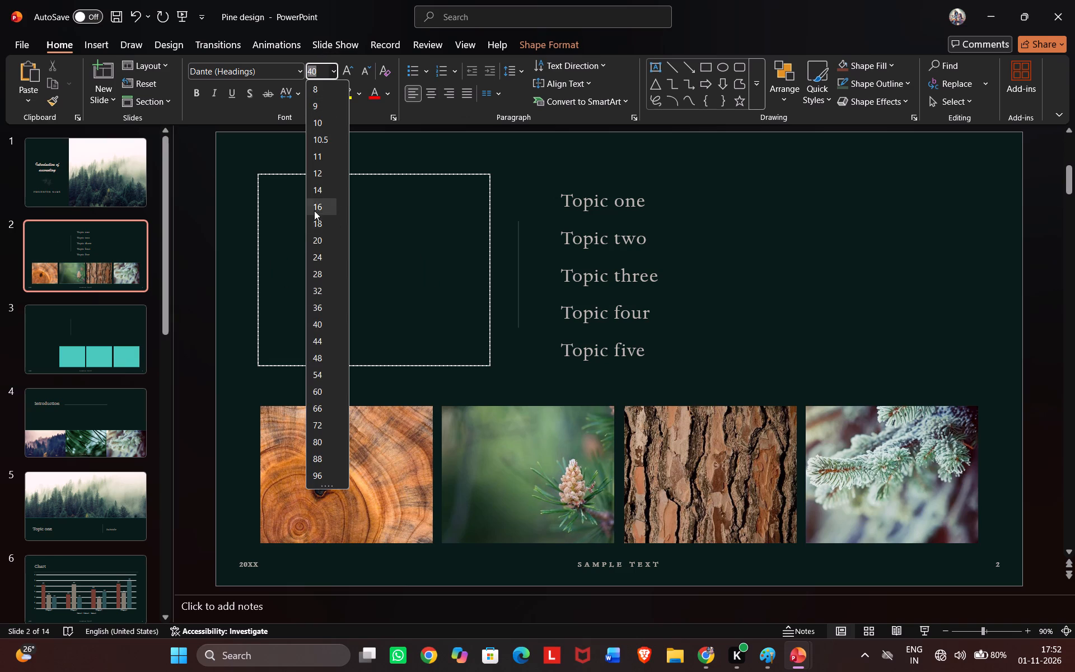
{"action": "left_click", "coordinate": [319, 237]}
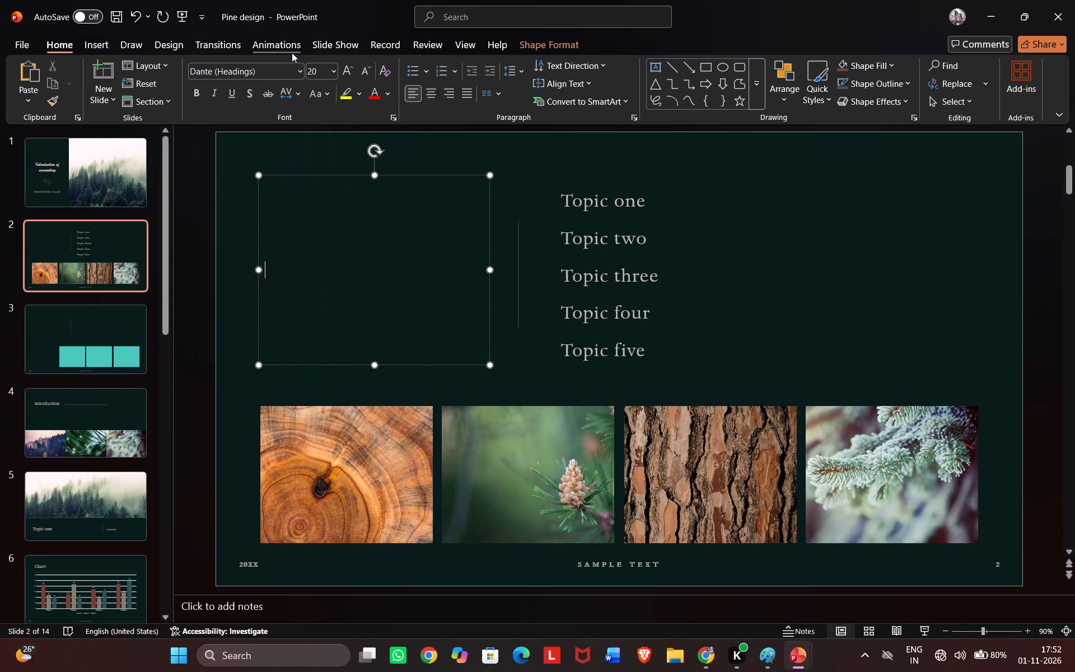
{"action": "left_click", "coordinate": [295, 67]}
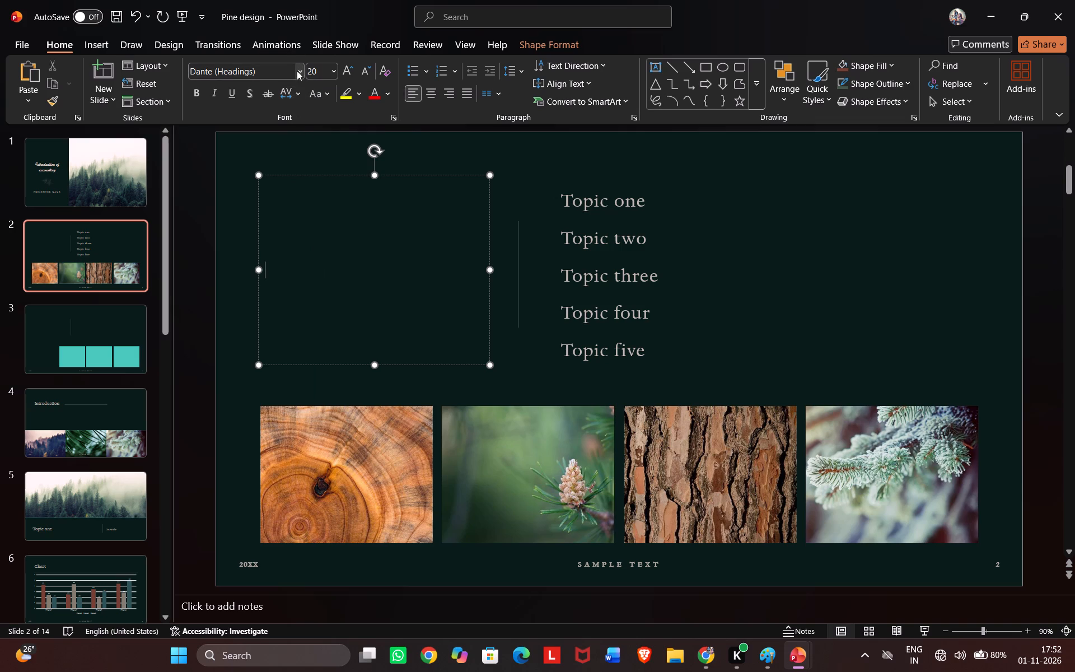
{"action": "left_click", "coordinate": [297, 73]}
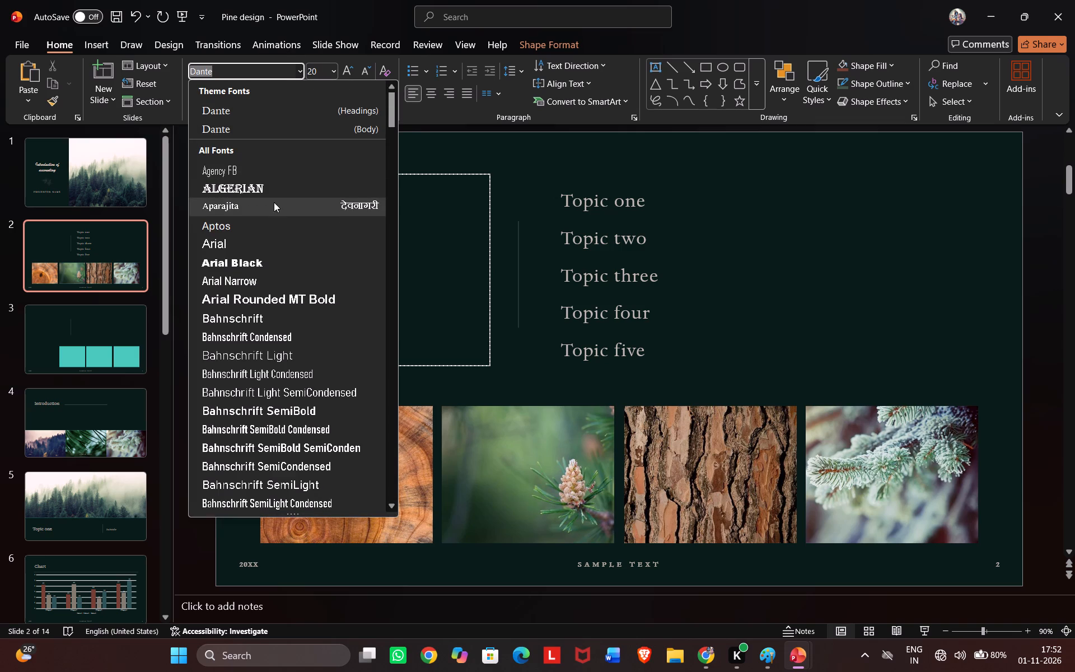
{"action": "scroll", "coordinate": [282, 363], "scroll_direction": "down", "scroll_amount": 9}
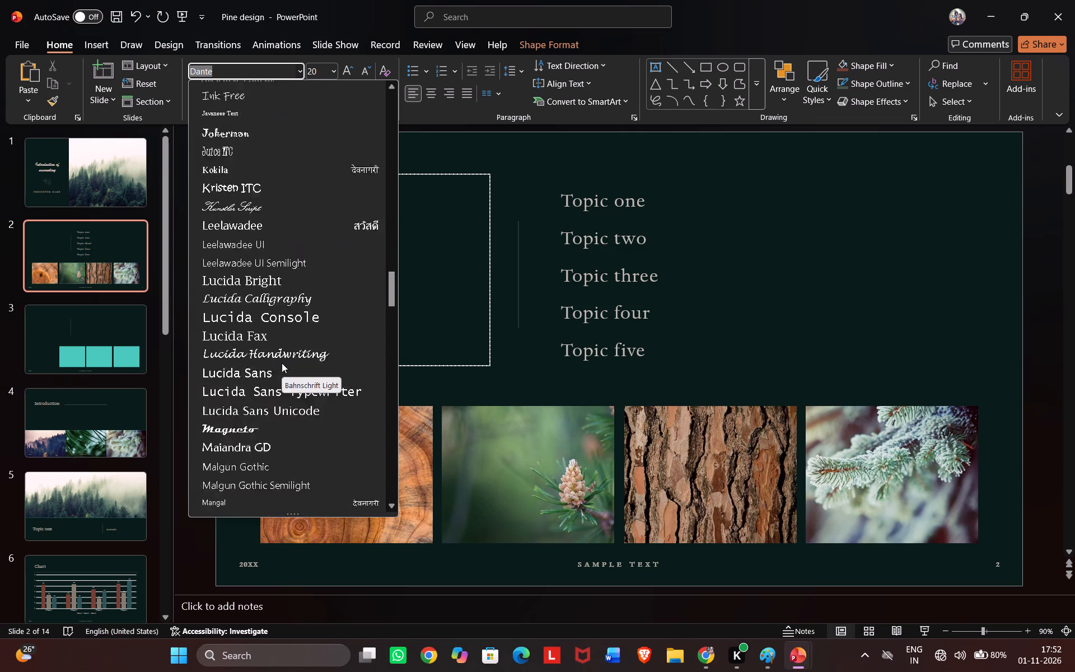
{"action": "scroll", "coordinate": [282, 363], "scroll_direction": "down", "scroll_amount": 3}
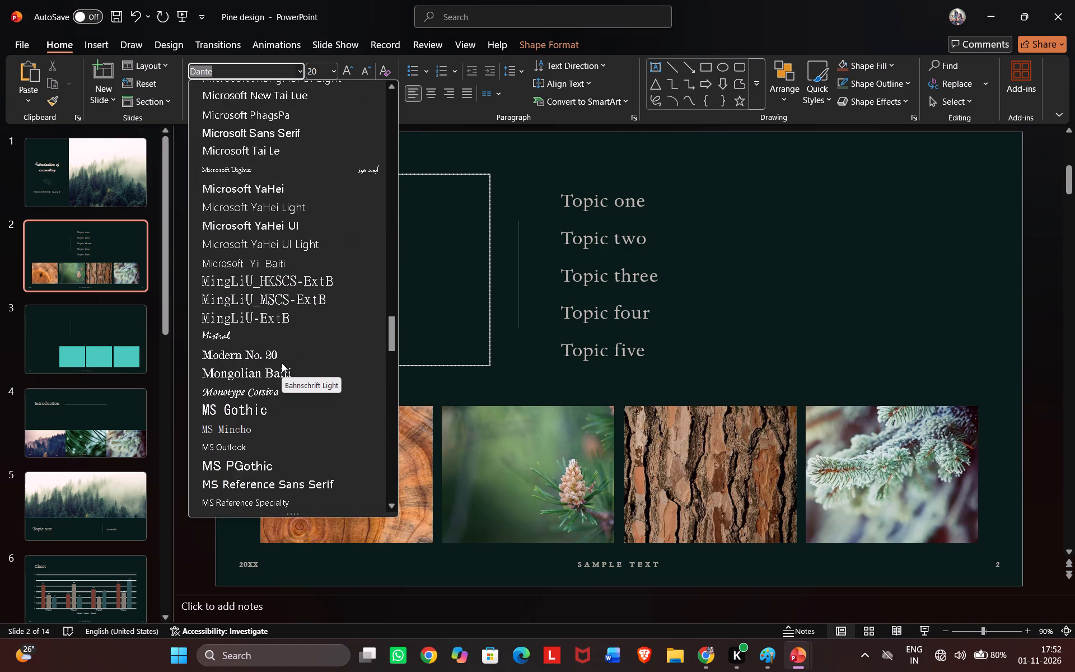
{"action": "scroll", "coordinate": [282, 363], "scroll_direction": "down", "scroll_amount": 3}
{"action": "scroll", "coordinate": [282, 363], "scroll_direction": "up", "scroll_amount": 1}
{"action": "scroll", "coordinate": [282, 363], "scroll_direction": "down", "scroll_amount": 1}
{"action": "scroll", "coordinate": [282, 363], "scroll_direction": "up", "scroll_amount": 1}
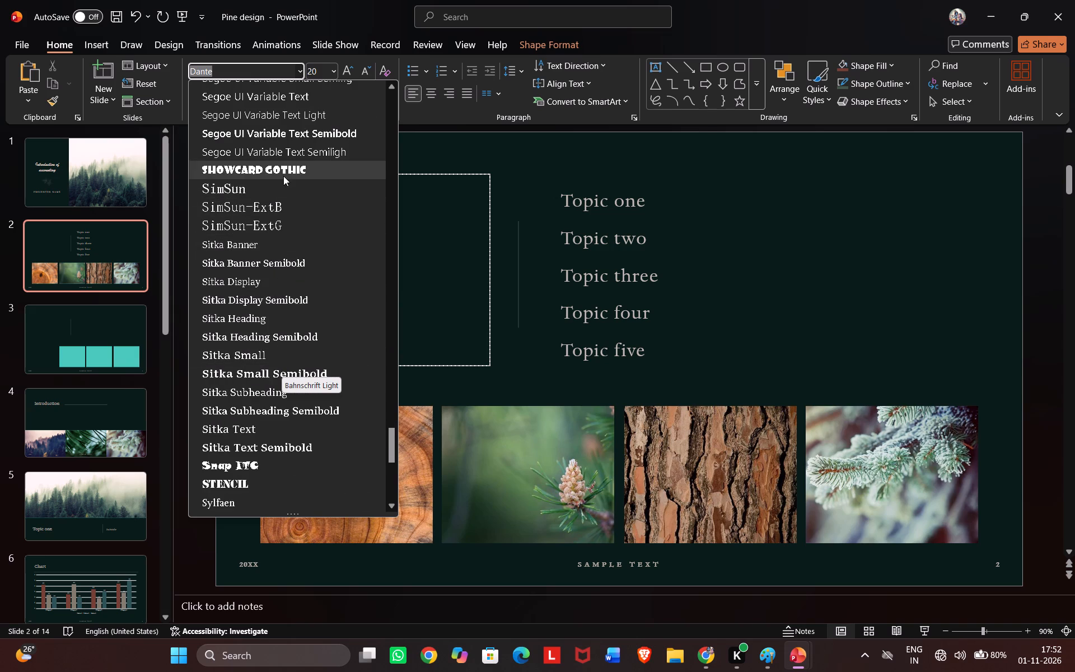
{"action": "scroll", "coordinate": [247, 457], "scroll_direction": "down", "scroll_amount": 1}
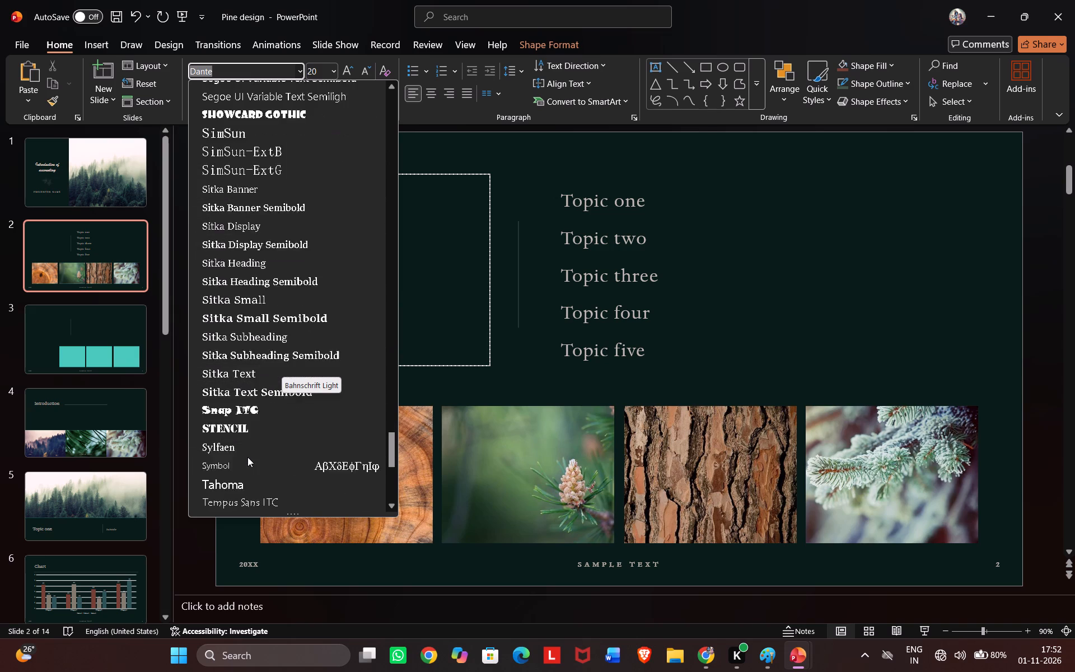
{"action": "scroll", "coordinate": [247, 457], "scroll_direction": "down", "scroll_amount": 3}
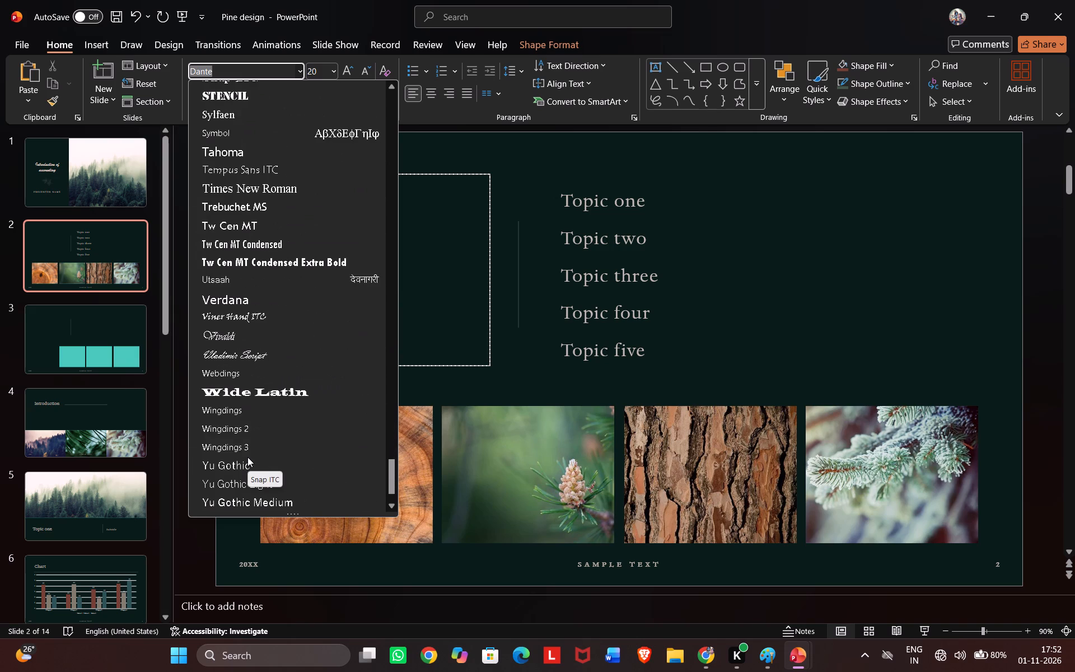
{"action": "left_click", "coordinate": [274, 396]}
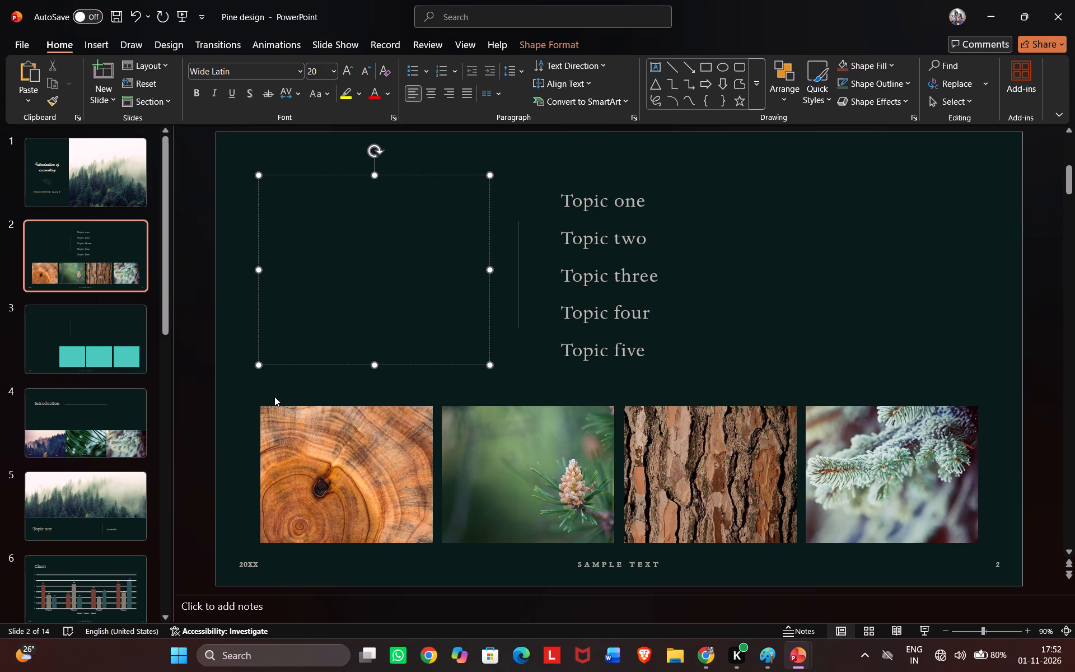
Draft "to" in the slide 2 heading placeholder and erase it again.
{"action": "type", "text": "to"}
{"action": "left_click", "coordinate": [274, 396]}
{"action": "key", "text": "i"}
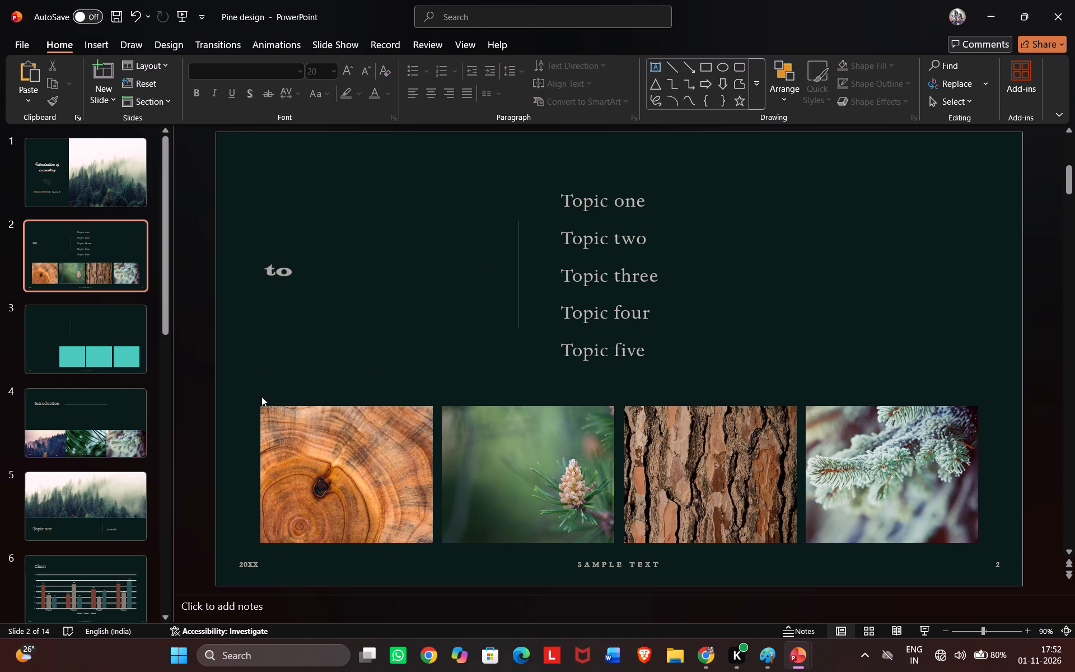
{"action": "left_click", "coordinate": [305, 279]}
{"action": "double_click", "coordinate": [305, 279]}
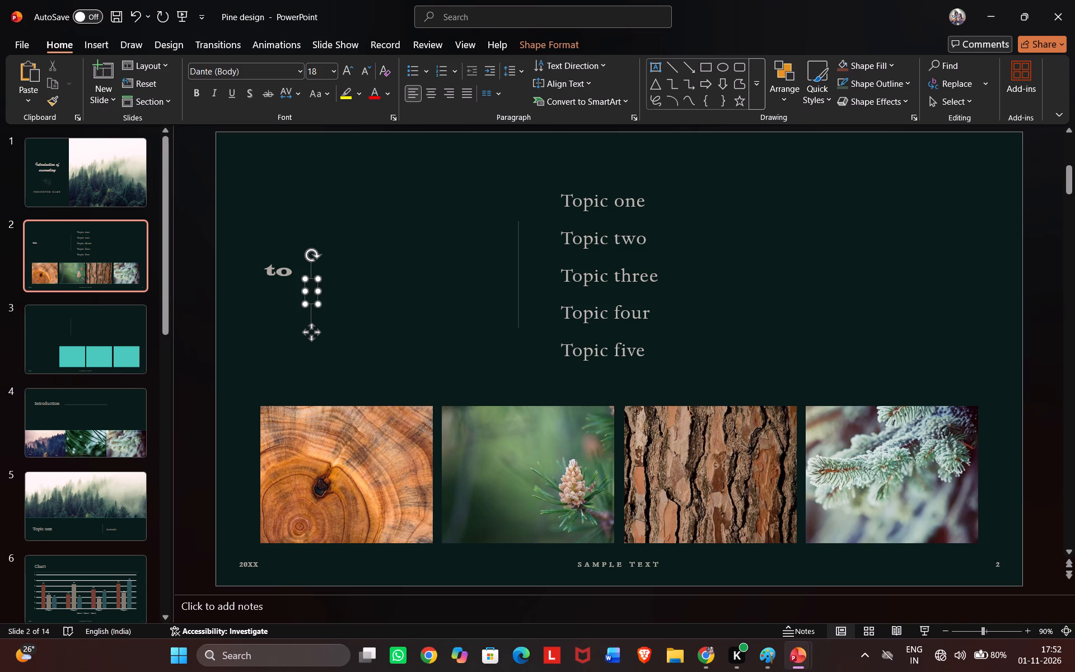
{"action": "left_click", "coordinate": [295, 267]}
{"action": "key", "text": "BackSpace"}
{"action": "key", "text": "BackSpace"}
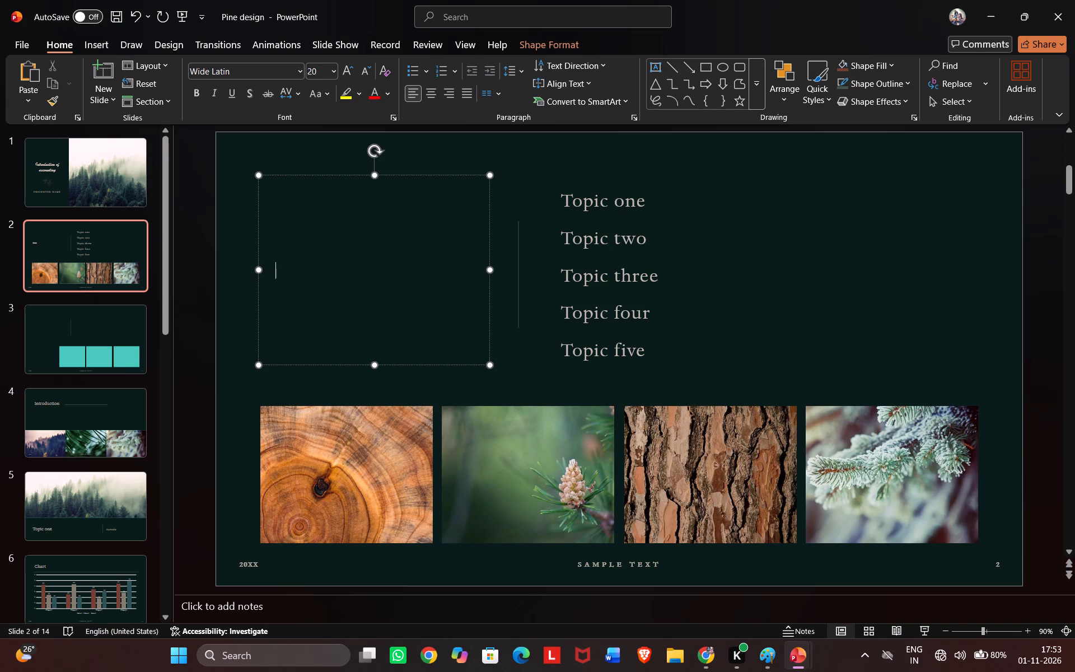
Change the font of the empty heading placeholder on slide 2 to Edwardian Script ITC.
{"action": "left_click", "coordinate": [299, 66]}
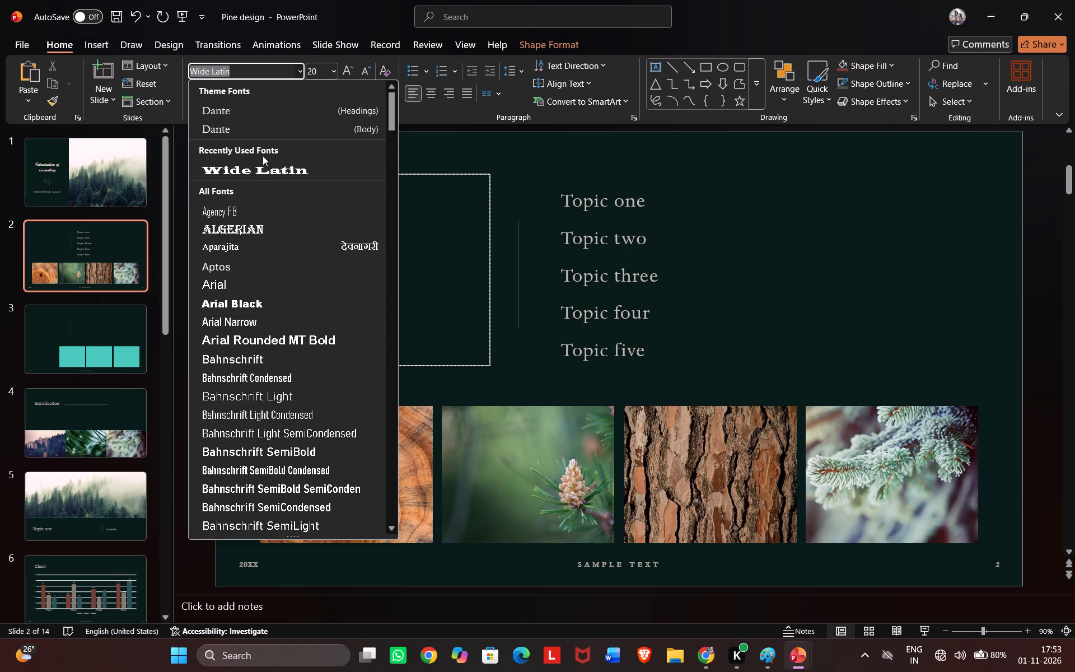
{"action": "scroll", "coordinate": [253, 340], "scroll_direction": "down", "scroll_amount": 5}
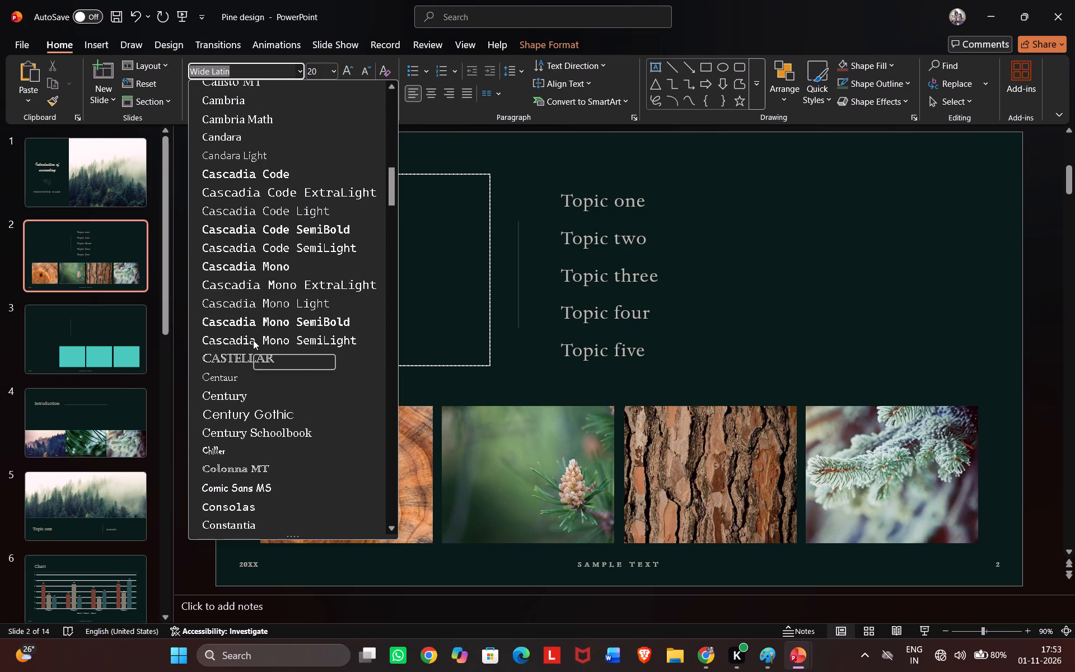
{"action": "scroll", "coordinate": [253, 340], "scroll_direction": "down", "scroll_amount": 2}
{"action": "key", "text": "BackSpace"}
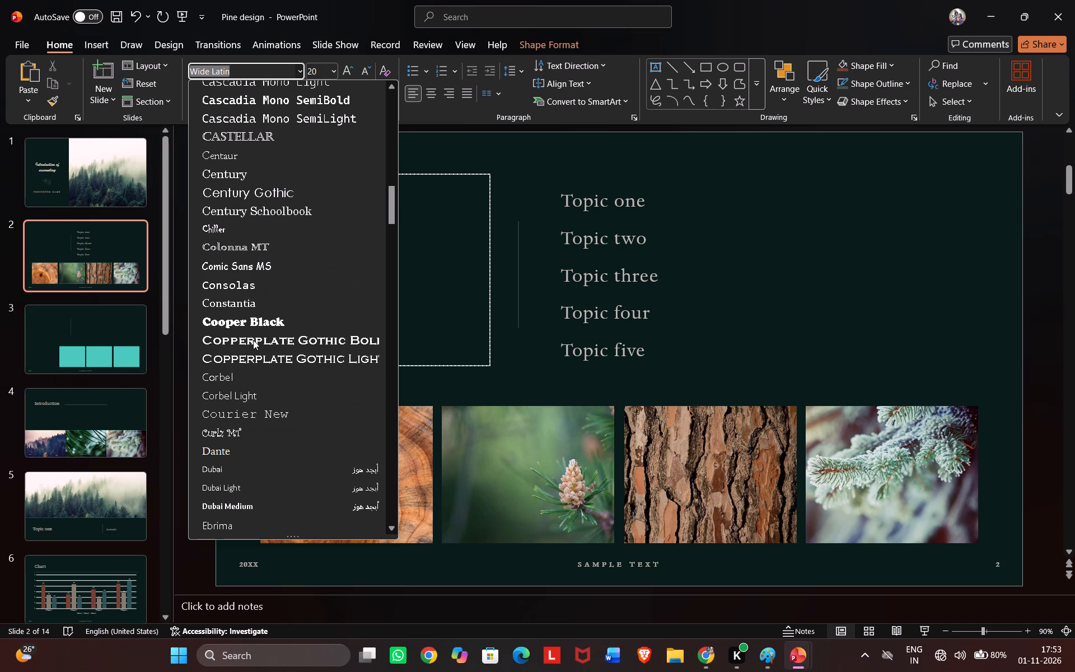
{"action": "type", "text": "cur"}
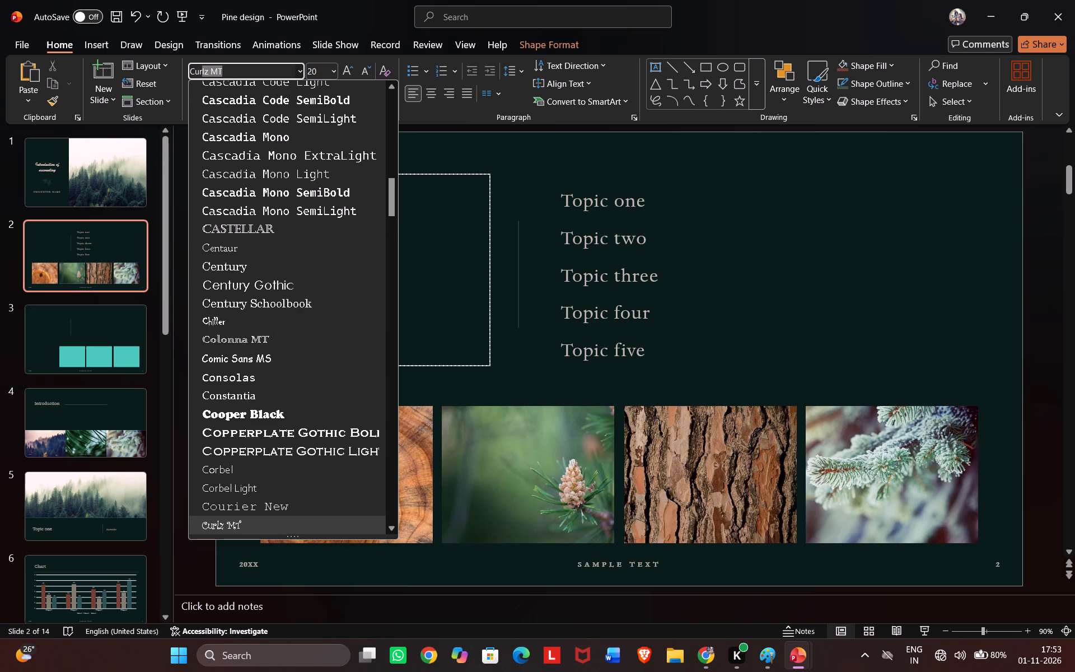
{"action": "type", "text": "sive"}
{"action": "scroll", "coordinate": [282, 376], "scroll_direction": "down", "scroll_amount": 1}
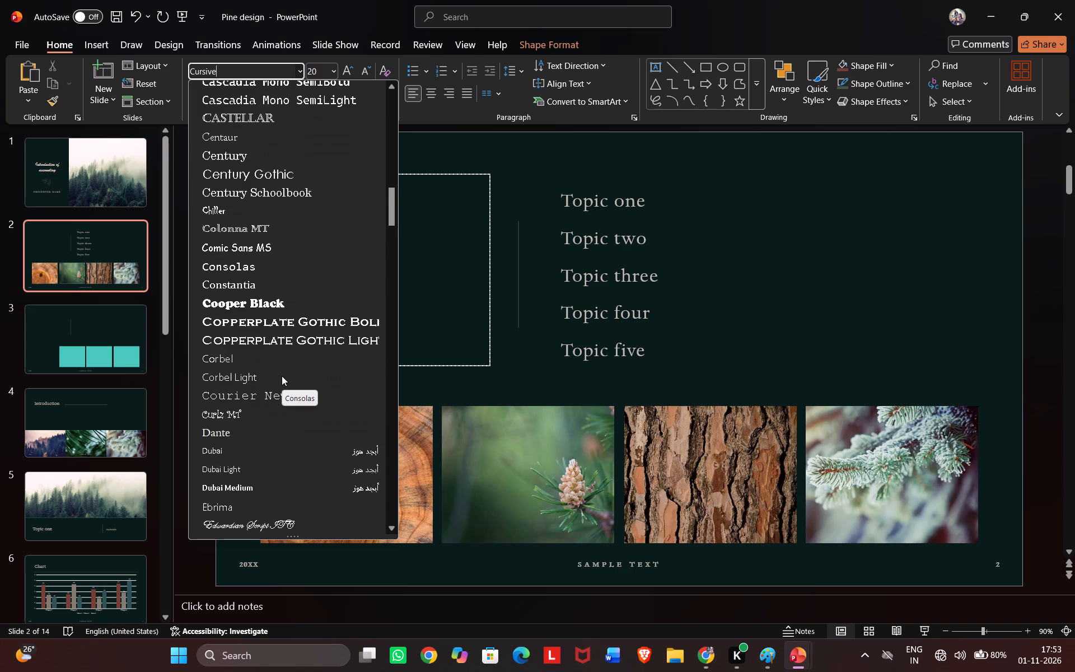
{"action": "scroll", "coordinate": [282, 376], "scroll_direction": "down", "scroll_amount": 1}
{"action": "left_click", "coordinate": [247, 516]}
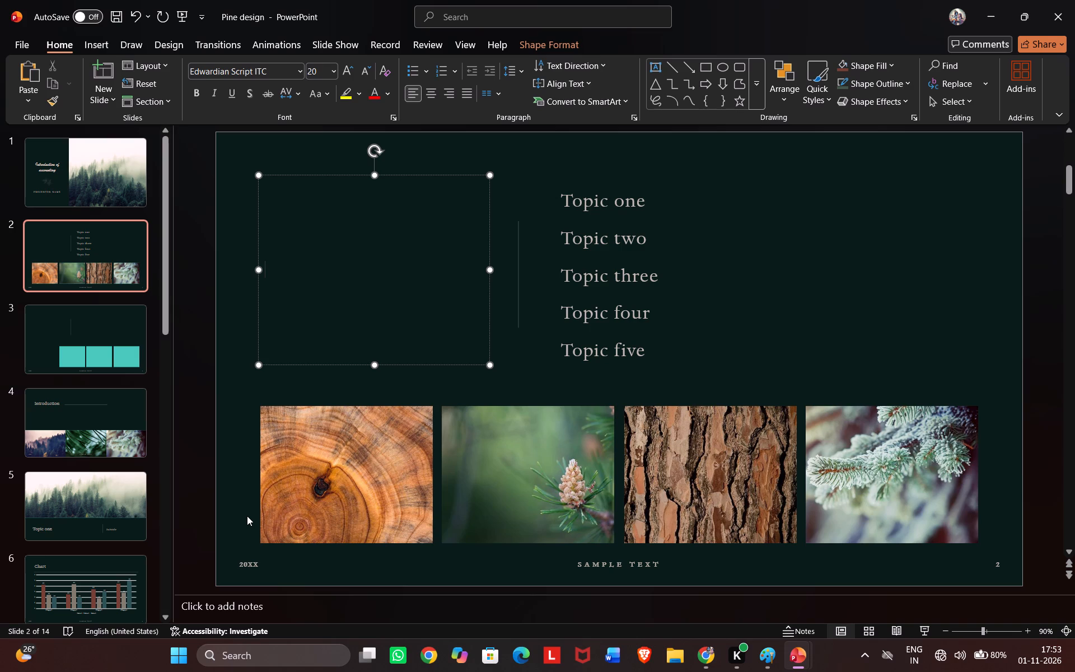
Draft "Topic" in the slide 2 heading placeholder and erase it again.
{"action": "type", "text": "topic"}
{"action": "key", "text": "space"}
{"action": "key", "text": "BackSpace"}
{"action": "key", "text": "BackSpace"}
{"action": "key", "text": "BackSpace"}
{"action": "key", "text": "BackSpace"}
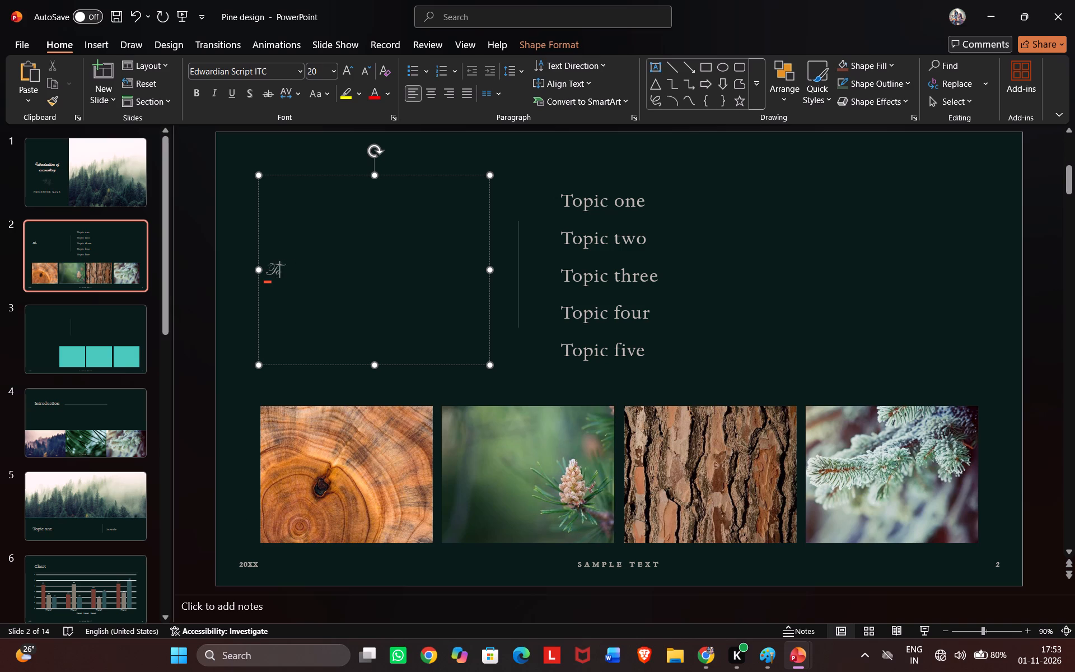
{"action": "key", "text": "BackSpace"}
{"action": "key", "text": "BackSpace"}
Set the slide 2 heading placeholder's font size to 28, trying it with "to" and erasing those letters.
{"action": "left_click", "coordinate": [330, 65]}
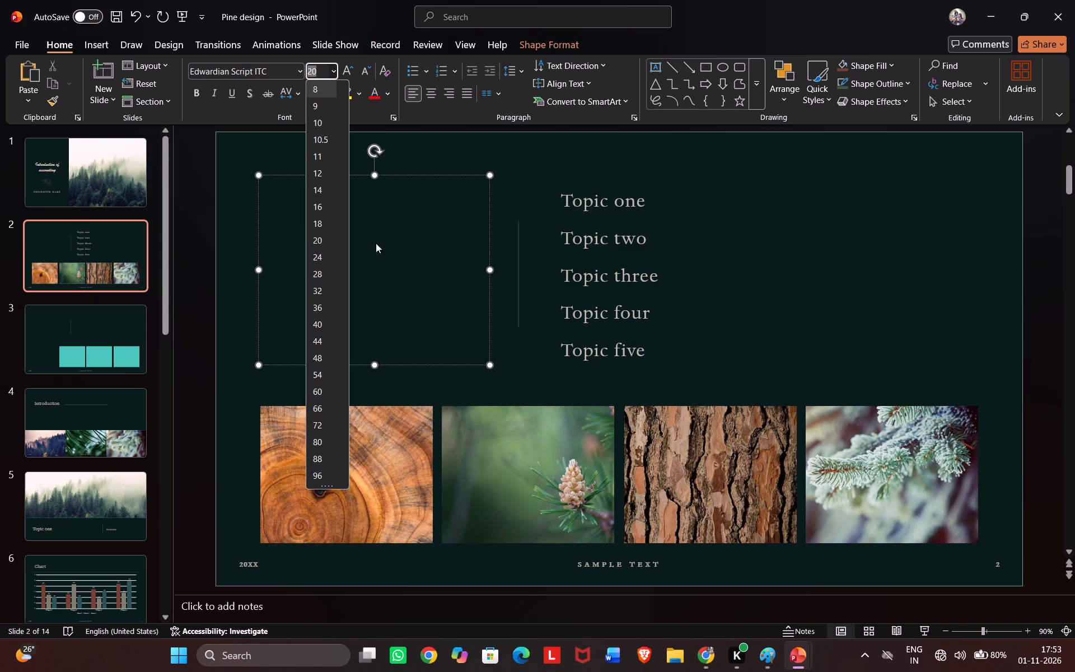
{"action": "left_click", "coordinate": [317, 273]}
{"action": "type", "text": "to"}
{"action": "key", "text": "BackSpace"}
{"action": "key", "text": "BackSpace"}
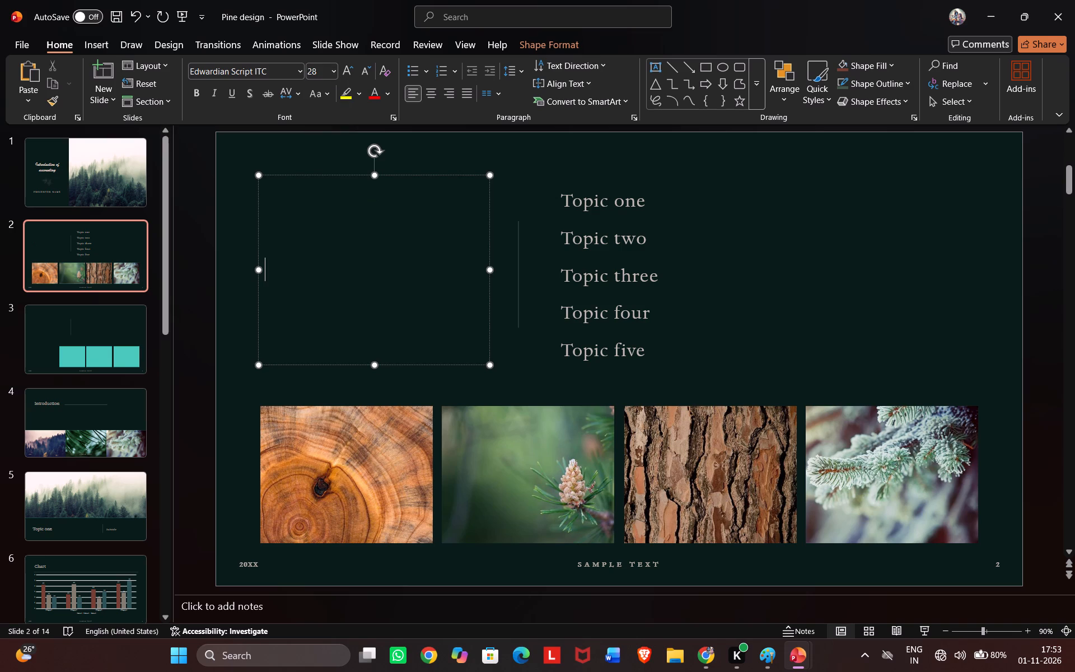
Change the font of the empty heading placeholder on slide 2 to Arial Black.
{"action": "left_click", "coordinate": [325, 71]}
{"action": "left_click", "coordinate": [274, 75]}
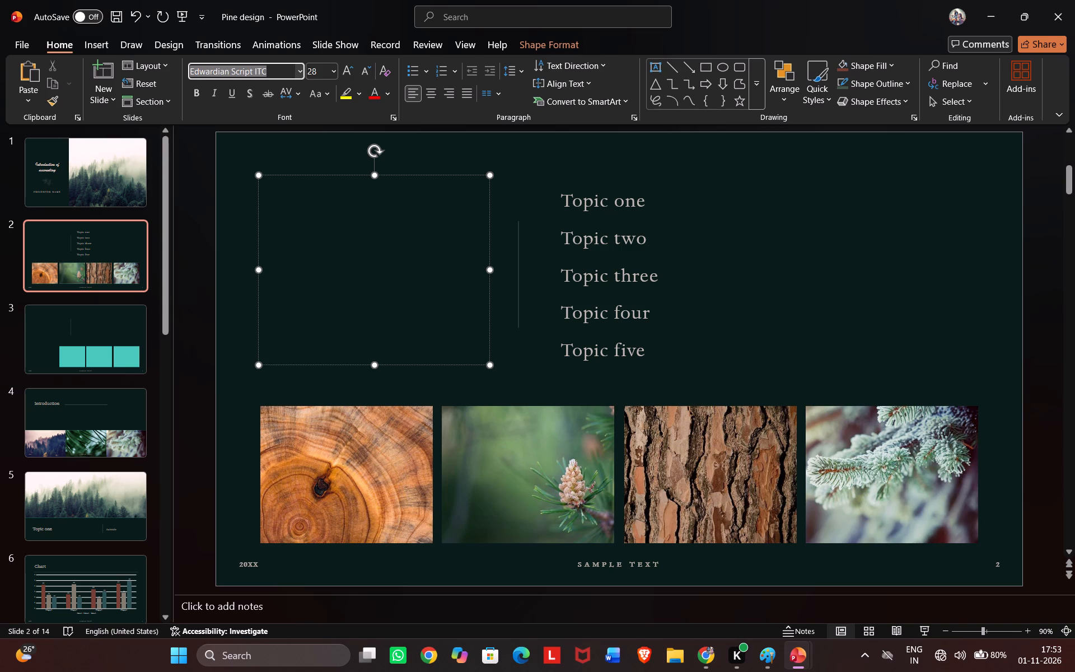
{"action": "left_click", "coordinate": [297, 75]}
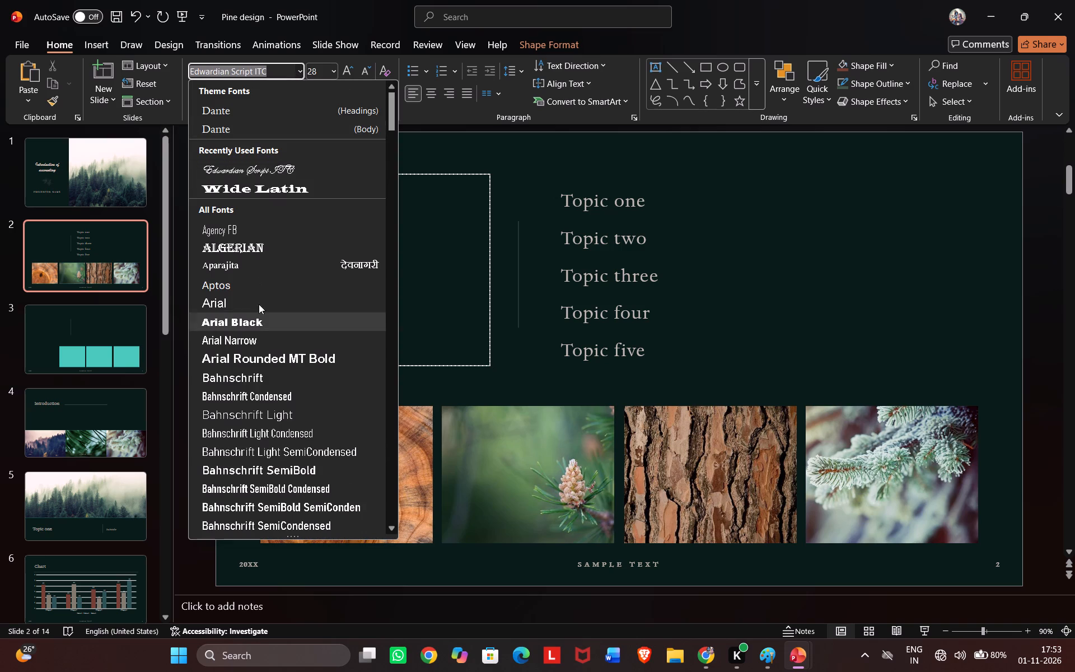
{"action": "left_click", "coordinate": [258, 318]}
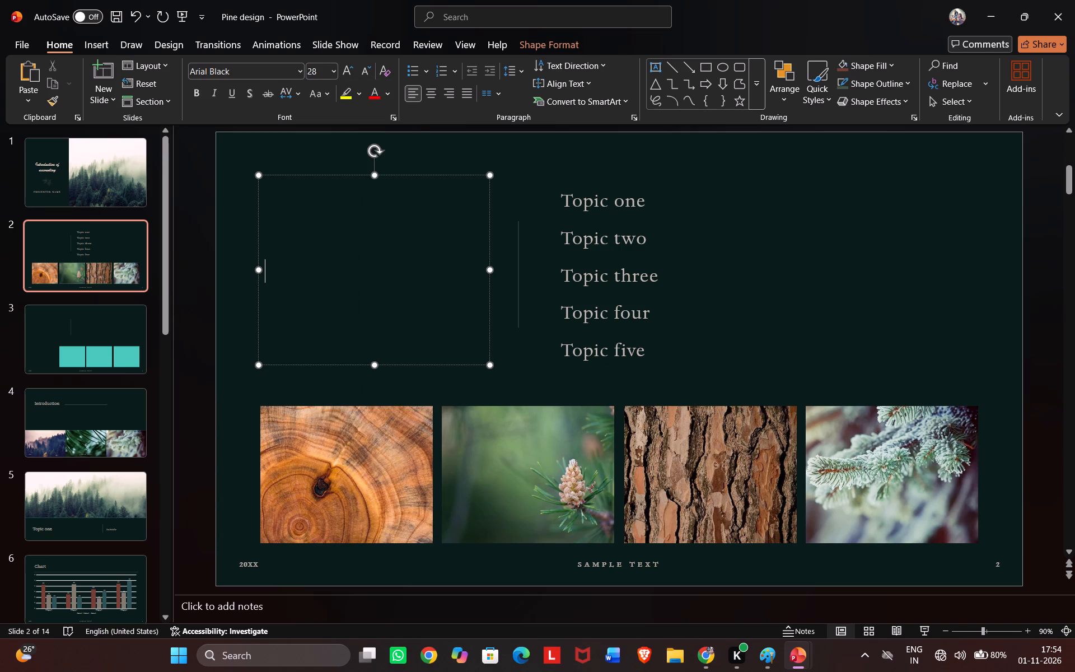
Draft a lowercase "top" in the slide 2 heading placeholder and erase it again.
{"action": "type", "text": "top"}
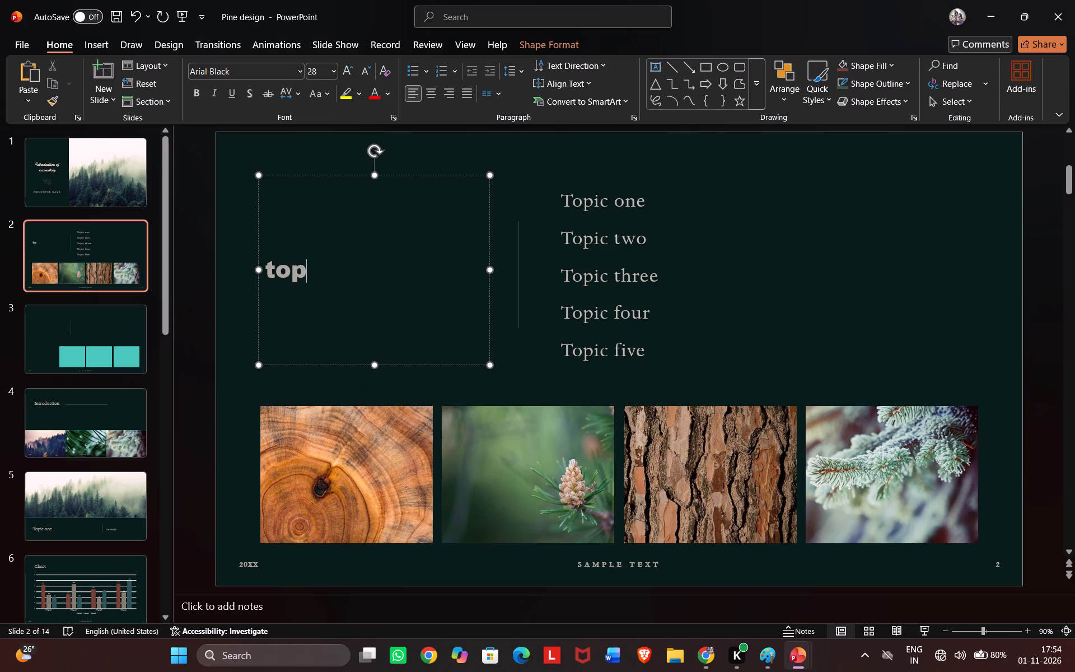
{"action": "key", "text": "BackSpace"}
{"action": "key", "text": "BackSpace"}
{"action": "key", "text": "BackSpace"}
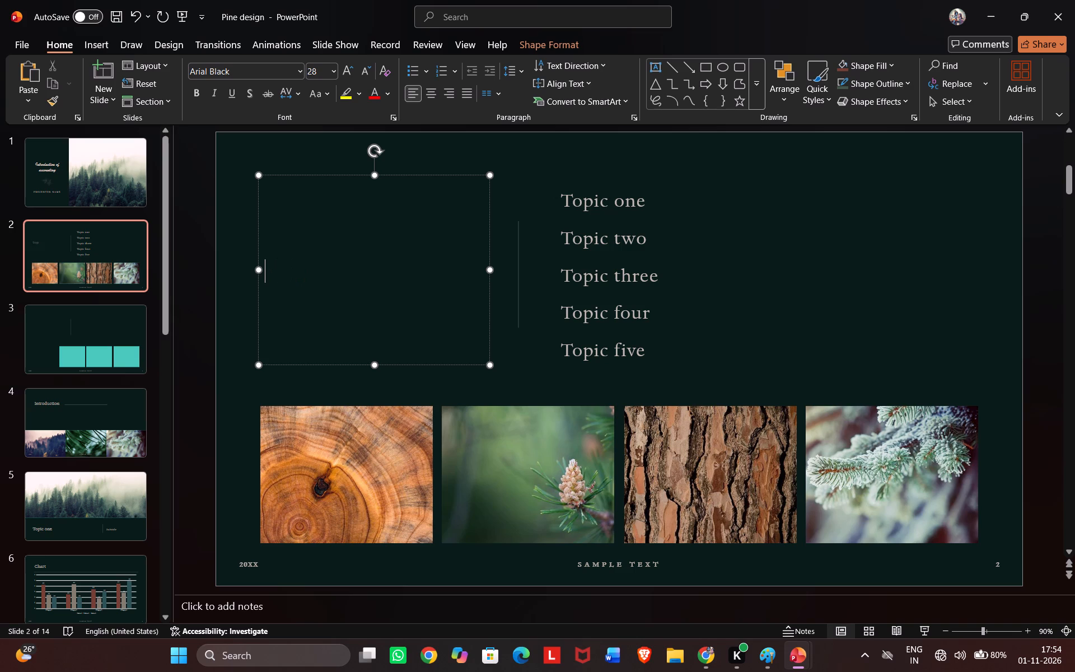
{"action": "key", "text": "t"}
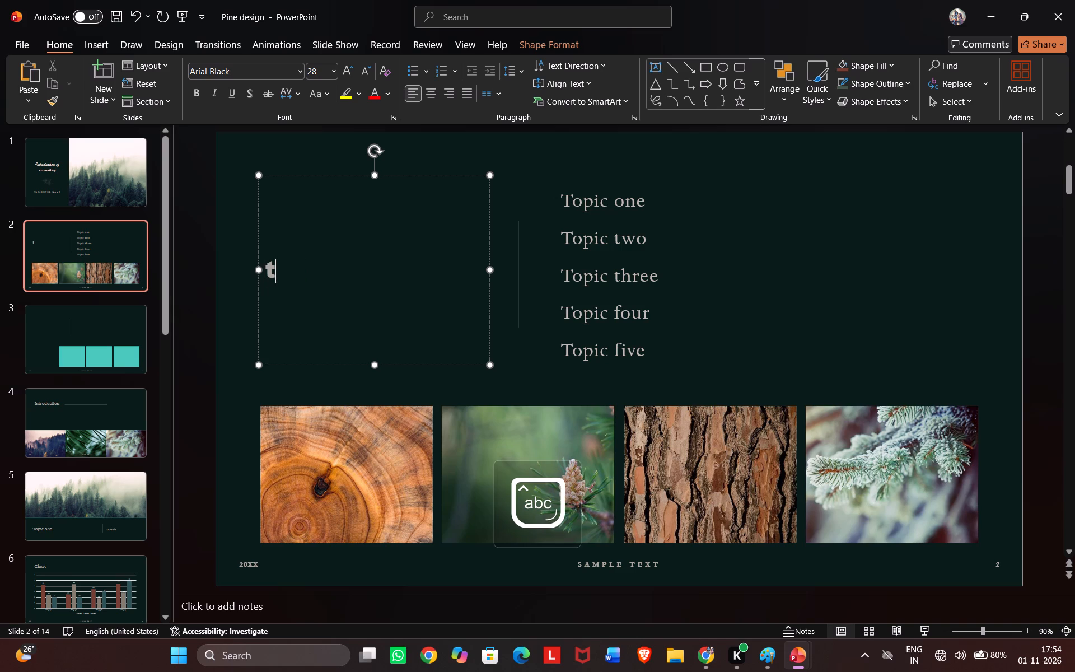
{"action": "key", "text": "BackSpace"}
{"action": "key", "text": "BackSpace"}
Enter "Topics of account form exam preparation" as the heading on slide 2.
{"action": "key", "text": "shift+t"}
{"action": "key", "text": "space"}
{"action": "key", "text": "BackSpace"}
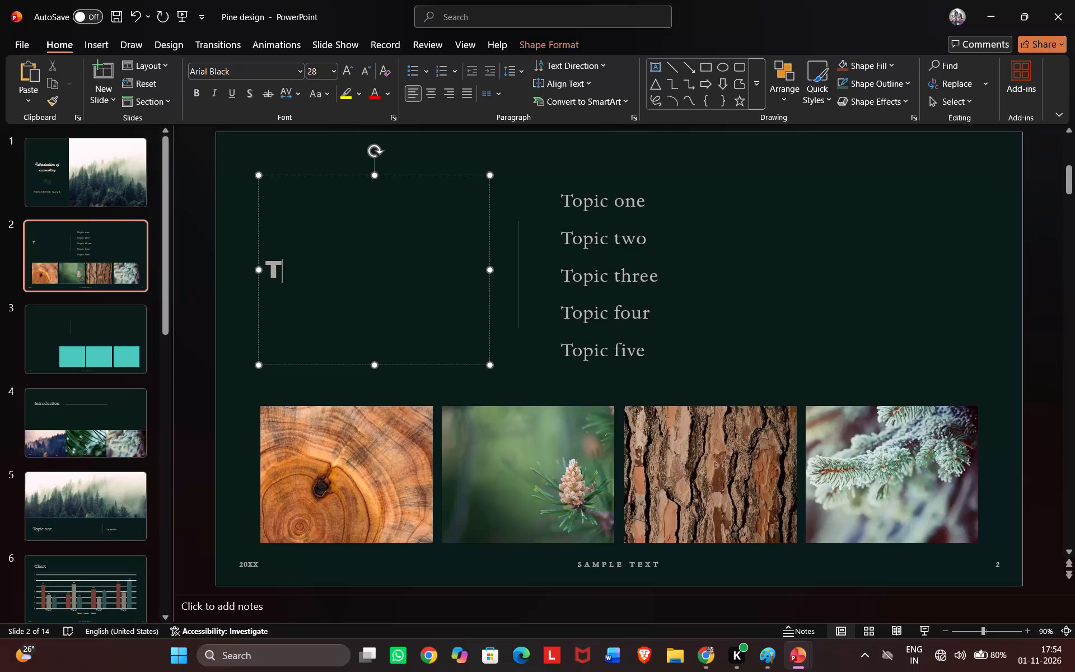
{"action": "type", "text": "opics"}
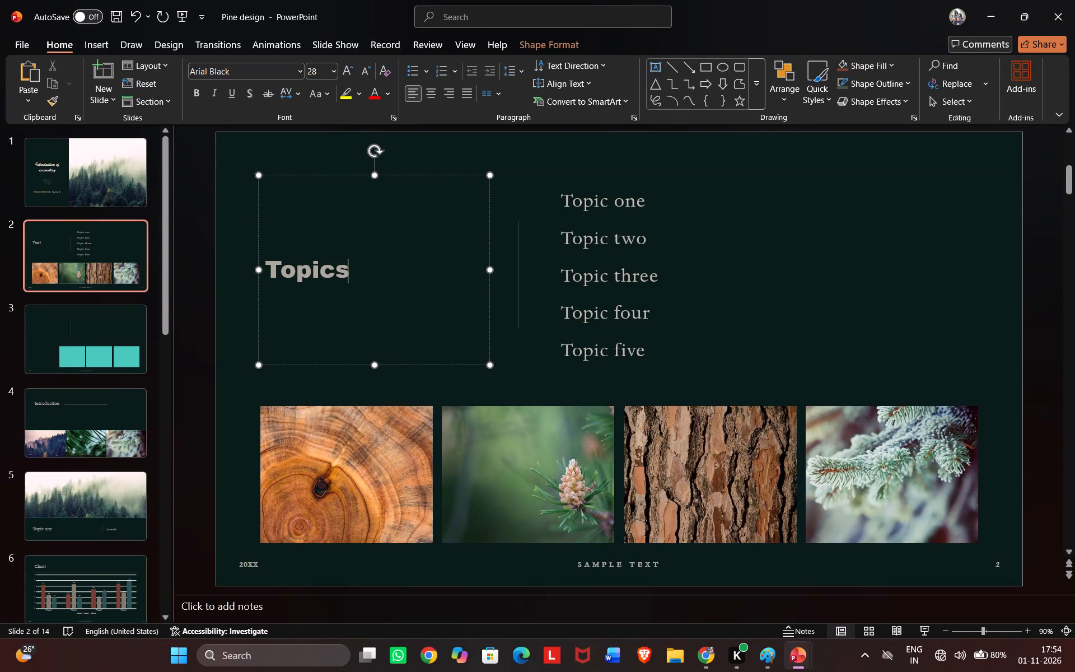
{"action": "key", "text": "space"}
{"action": "type", "text": "of"}
{"action": "key", "text": "space"}
{"action": "type", "text": "acco"}
{"action": "type", "text": "unt"}
{"action": "key", "text": "space"}
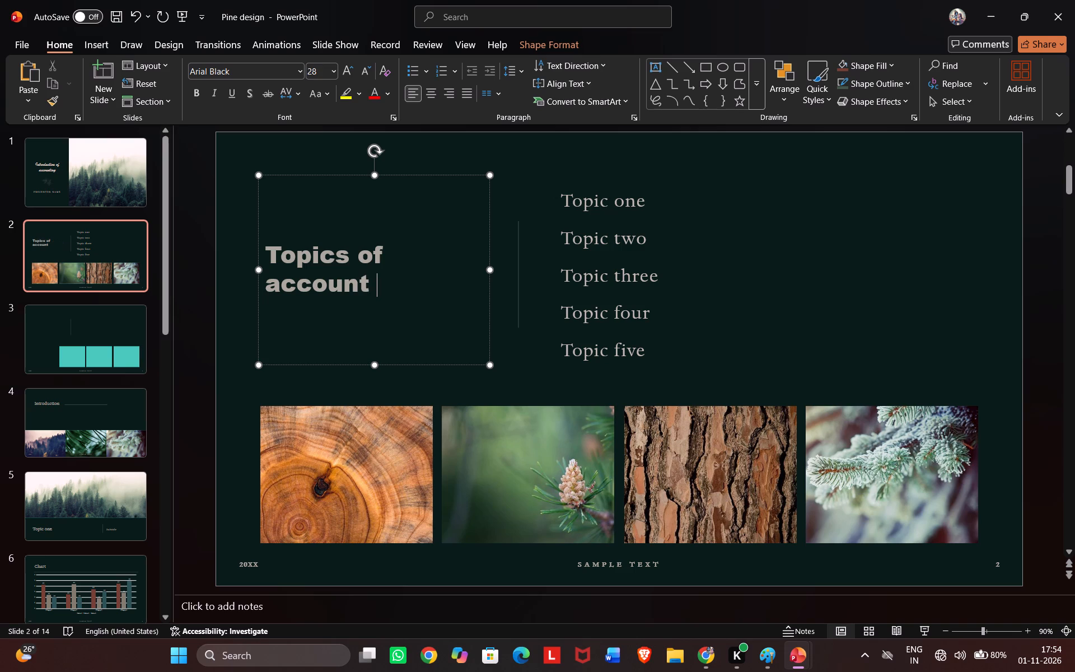
{"action": "type", "text": "for"}
{"action": "type", "text": "m"}
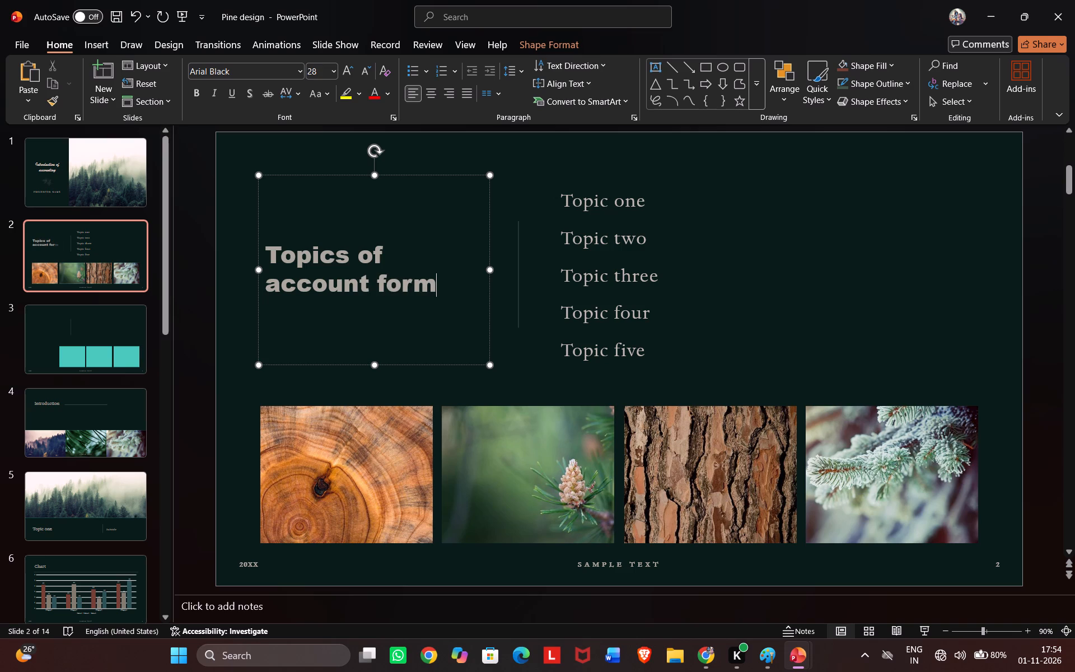
{"action": "key", "text": "space"}
{"action": "type", "text": "exam"}
{"action": "key", "text": "space"}
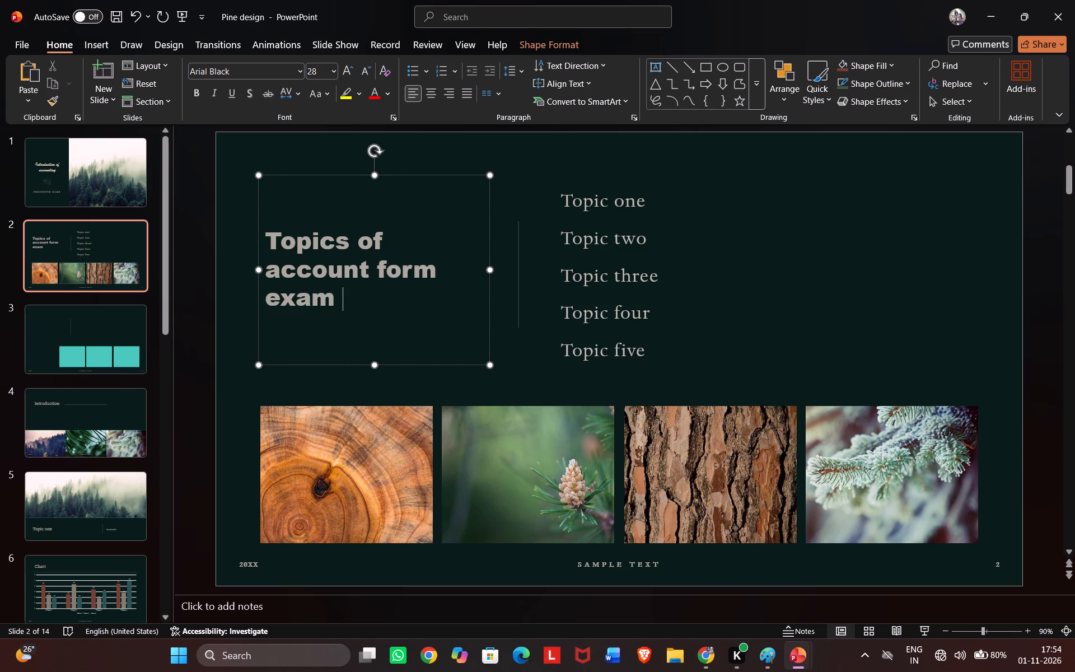
{"action": "type", "text": "preparation"}
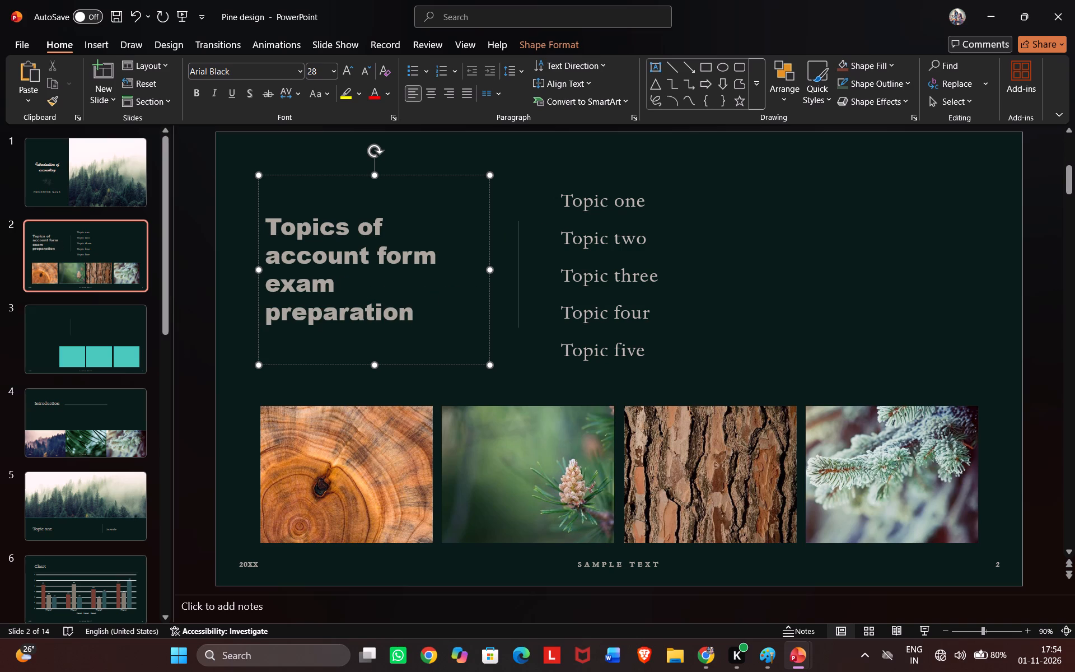
Extend the "Topic one" line on slide 2 with "= definition and characteristics of partnership .".
{"action": "left_click", "coordinate": [592, 209]}
{"action": "left_click", "coordinate": [647, 203]}
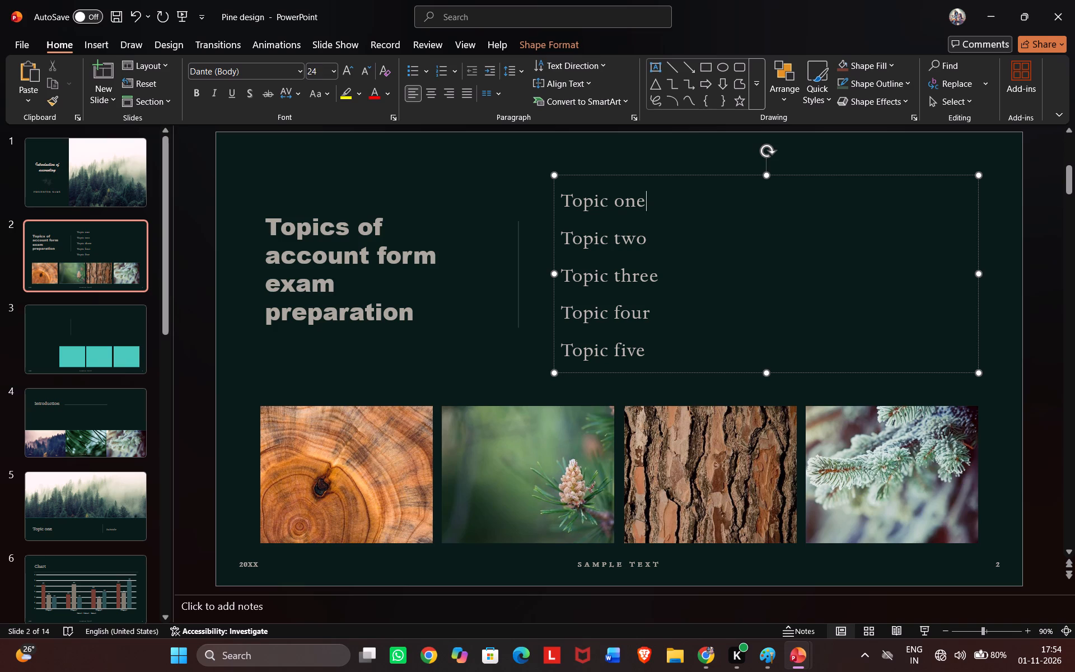
{"action": "key", "text": "space"}
{"action": "key", "text": "space"}
{"action": "key", "text": "equal"}
{"action": "key", "text": "space"}
{"action": "type", "text": "de"}
{"action": "type", "text": "fination"}
{"action": "key", "text": "space"}
{"action": "type", "text": "and"}
{"action": "key", "text": "space"}
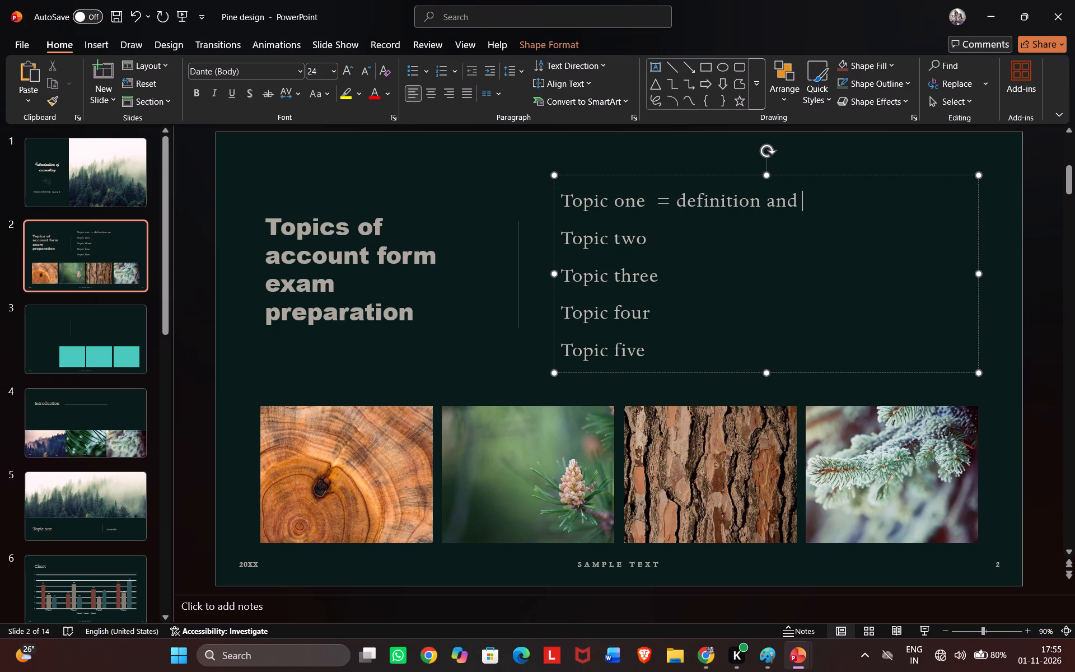
{"action": "type", "text": "characteristic"}
{"action": "key", "text": "space"}
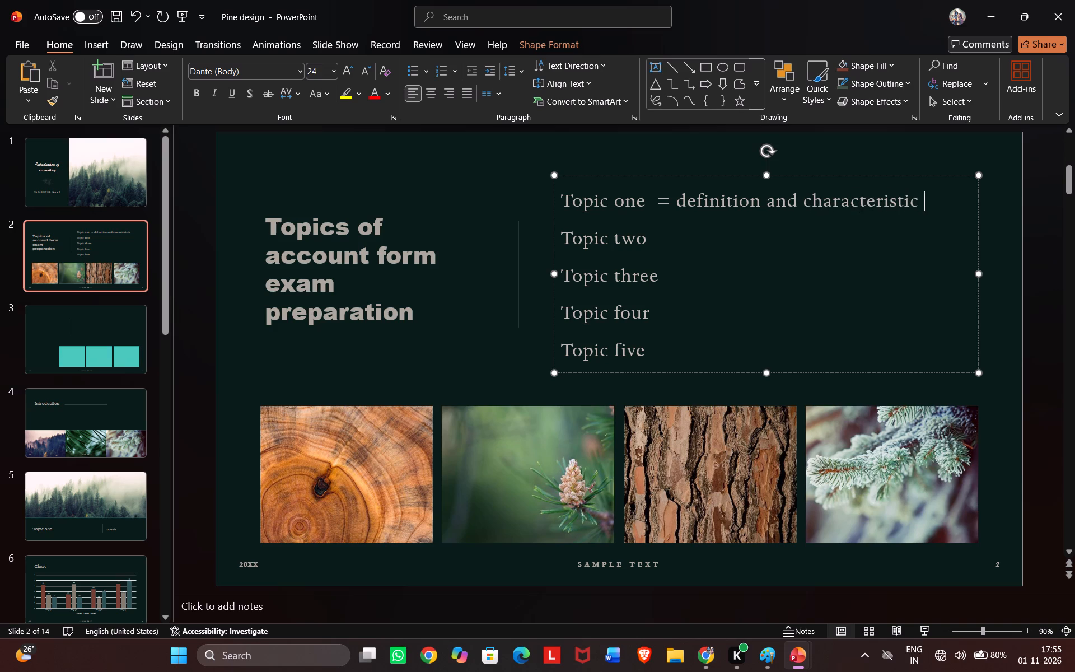
{"action": "key", "text": "BackSpace"}
{"action": "type", "text": "s of partnership"}
{"action": "key", "text": "space"}
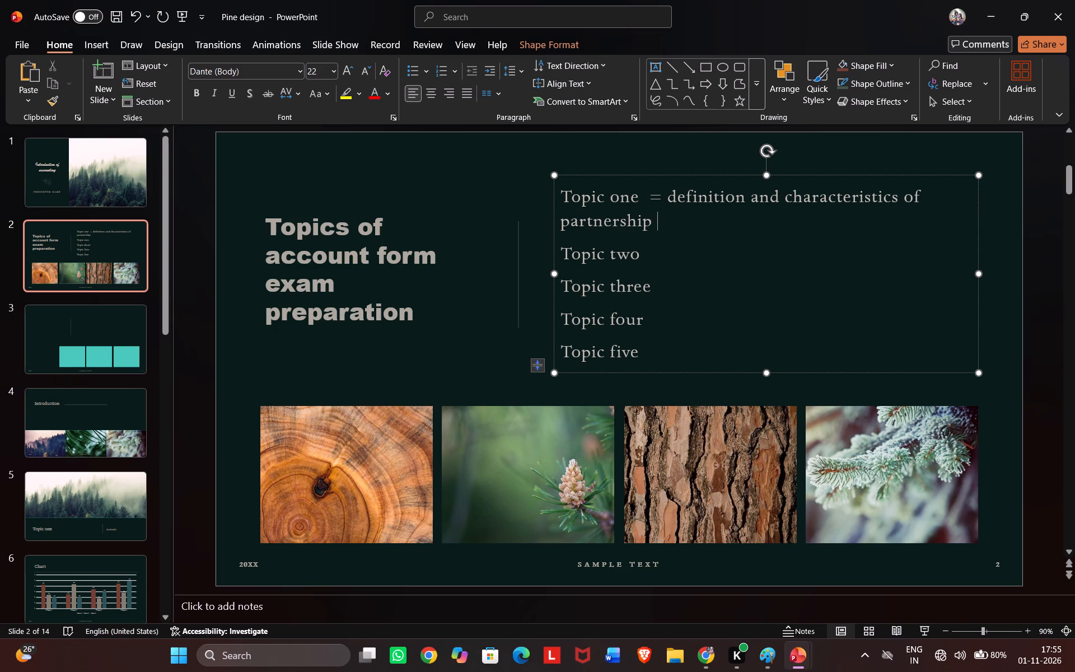
{"action": "key", "text": "period"}
Add an equals sign after "Topic two" in the slide 2 topic list.
{"action": "left_click", "coordinate": [694, 254]}
{"action": "key", "text": "space"}
{"action": "type", "text": "="}
{"action": "key", "text": "space"}
Replace the full stop ending the "Topic one" line with ", and partnership deed .".
{"action": "left_click", "coordinate": [662, 225]}
{"action": "key", "text": "BackSpace"}
{"action": "key", "text": "BackSpace"}
{"action": "type", "text": ","}
{"action": "key", "text": "space"}
{"action": "type", "text": "and"}
{"action": "key", "text": "space"}
{"action": "type", "text": "partnership deed"}
{"action": "key", "text": "space"}
{"action": "type", "text": "."}
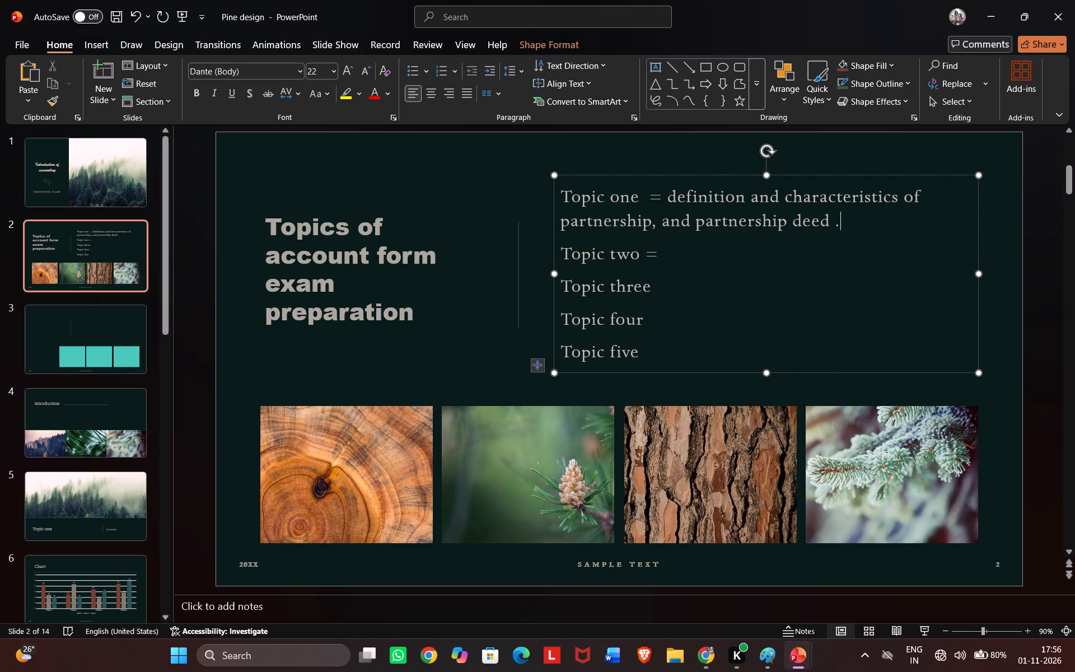
Add the word "provision" after the equals sign on the "Topic two" line.
{"action": "left_click", "coordinate": [672, 255]}
{"action": "type", "text": "pro"}
{"action": "type", "text": "vision"}
{"action": "key", "text": "space"}
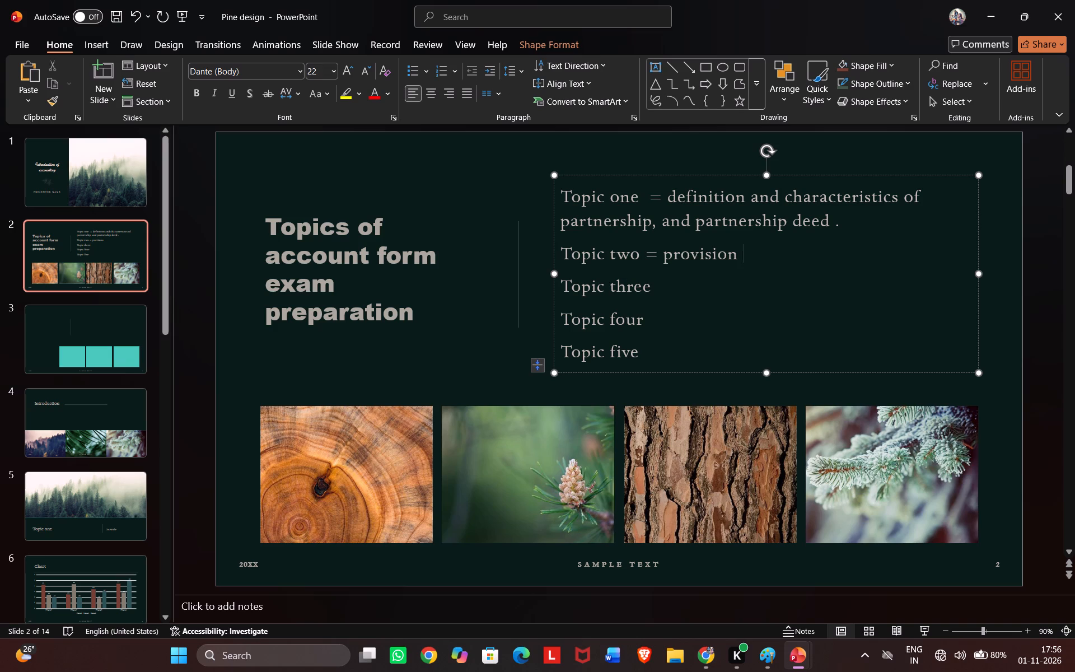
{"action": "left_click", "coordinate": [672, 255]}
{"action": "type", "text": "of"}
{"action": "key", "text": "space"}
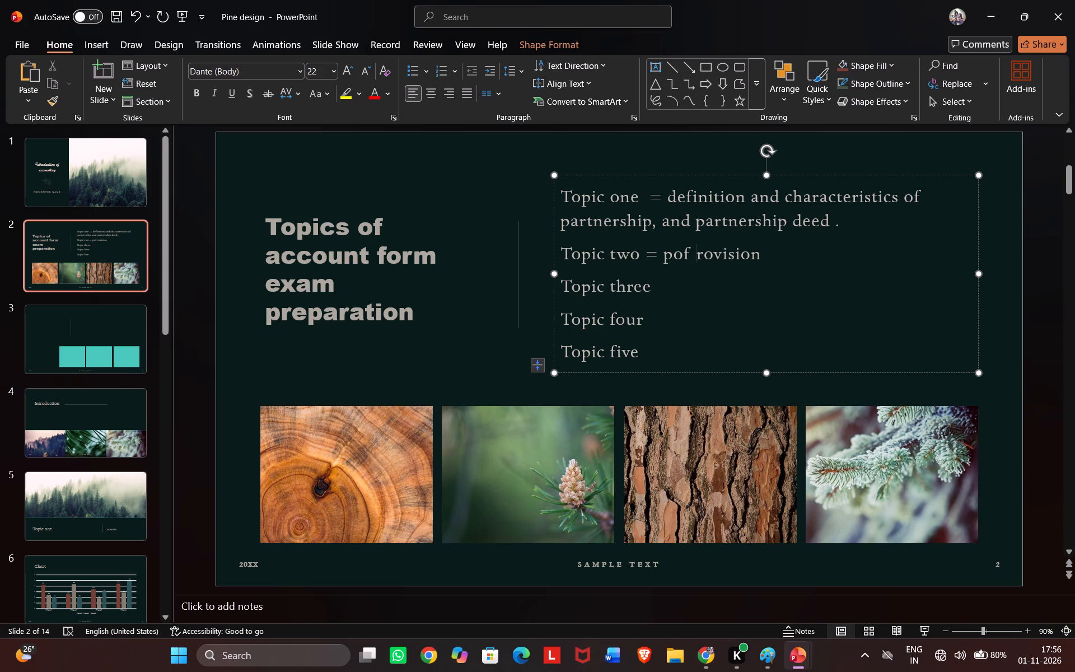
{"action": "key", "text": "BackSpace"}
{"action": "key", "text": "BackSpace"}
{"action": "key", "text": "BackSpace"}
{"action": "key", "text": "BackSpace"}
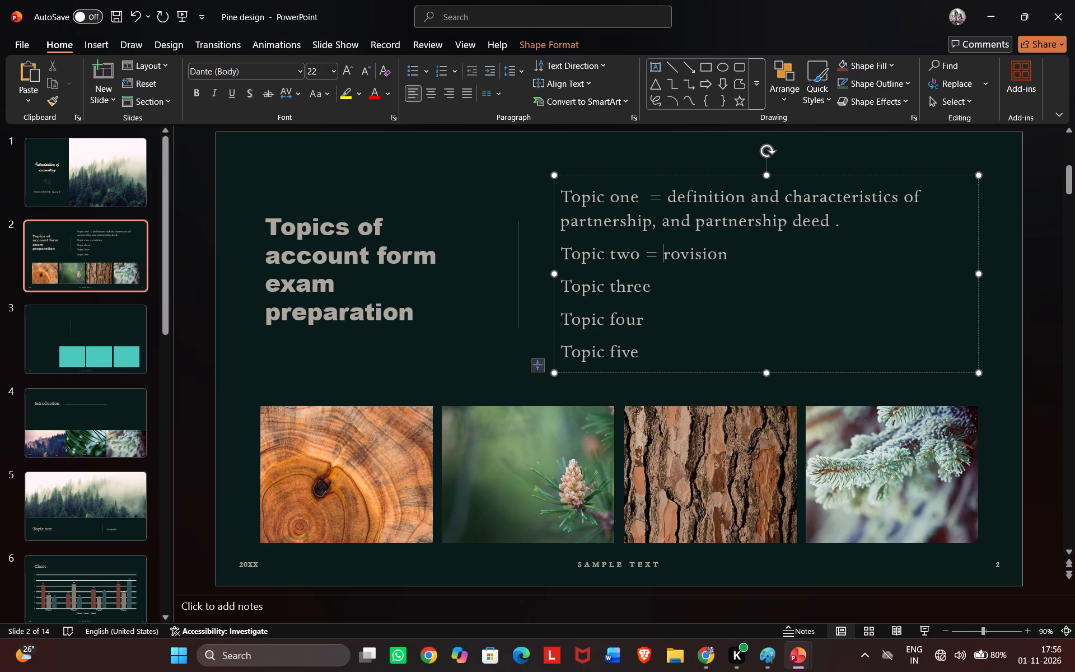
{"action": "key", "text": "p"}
Continue the "Topic two" line after "provision" with "of Indian partnership act".
{"action": "left_click", "coordinate": [747, 253]}
{"action": "type", "text": "of"}
{"action": "key", "text": "space"}
{"action": "type", "text": "in"}
{"action": "type", "text": "dian partnership"}
{"action": "key", "text": "space"}
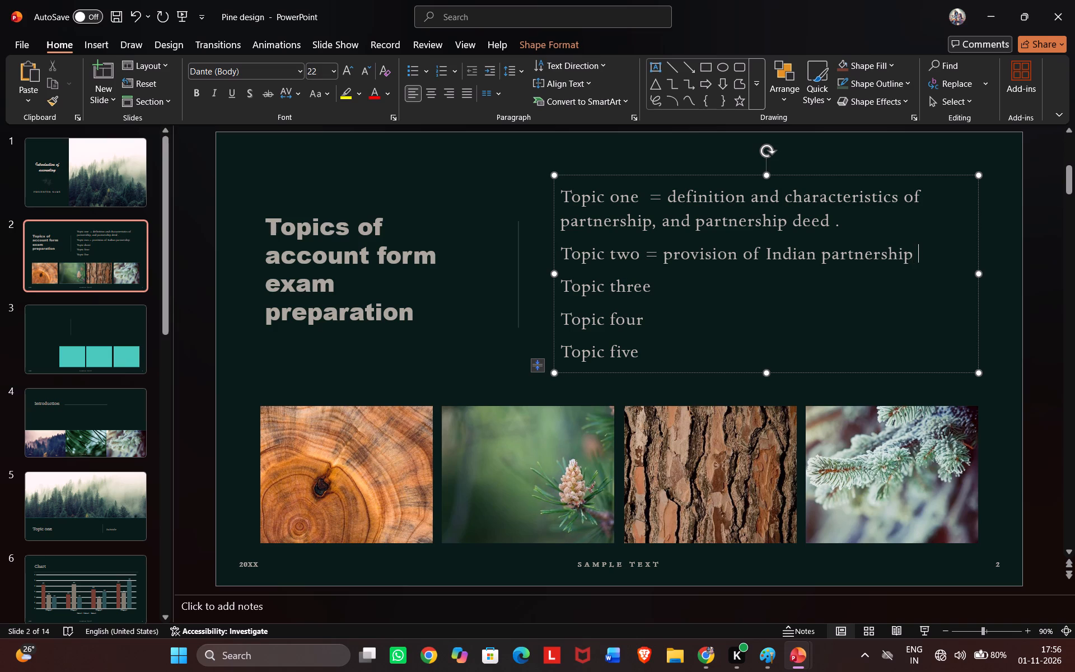
{"action": "type", "text": "act"}
{"action": "key", "text": "space"}
Complete the "Topic two" line with ", in the absence of partnership deed ..".
{"action": "type", "text": ","}
{"action": "key", "text": "space"}
{"action": "type", "text": "in the absence"}
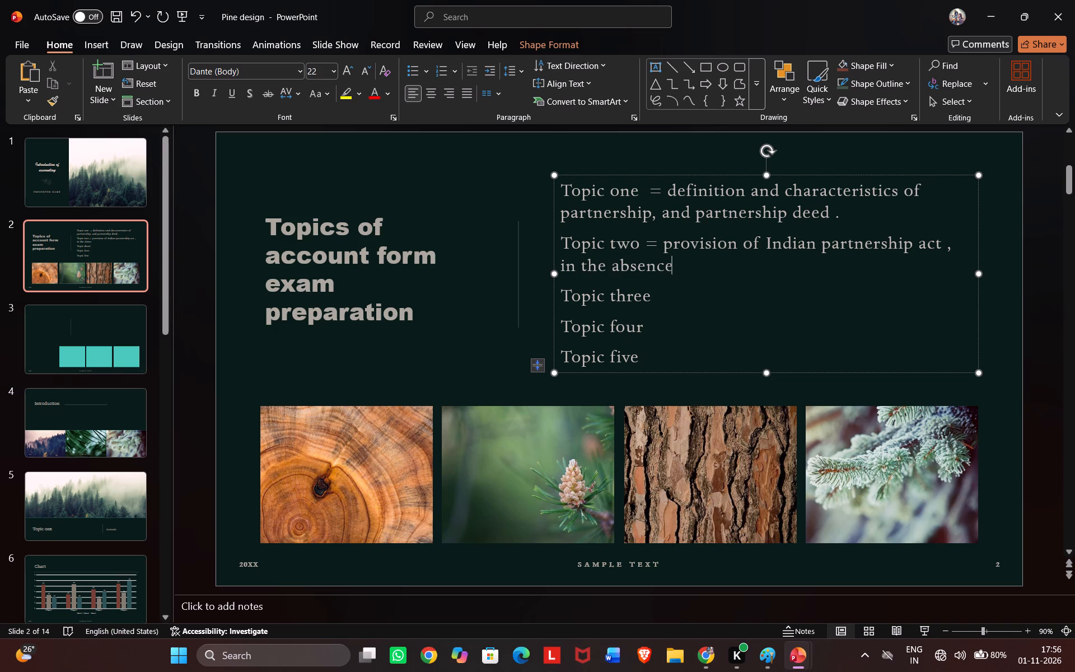
{"action": "key", "text": "space"}
{"action": "type", "text": "of partner"}
{"action": "type", "text": "ship"}
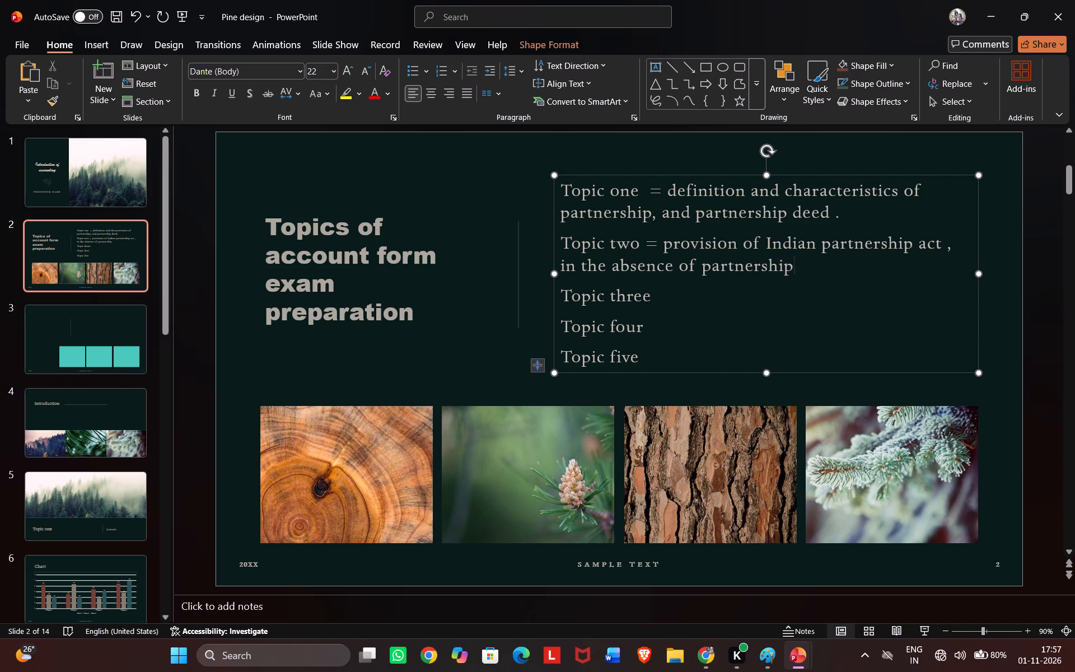
{"action": "key", "text": "space"}
{"action": "type", "text": "deed"}
{"action": "key", "text": "space"}
{"action": "type", "text": ".."}
Add "= difference between" to the end of the "Topic three" line on slide 2.
{"action": "left_click", "coordinate": [688, 302]}
{"action": "key", "text": "space"}
{"action": "type", "text": "=="}
{"action": "key", "text": "BackSpace"}
{"action": "key", "text": "space"}
{"action": "type", "text": "difference"}
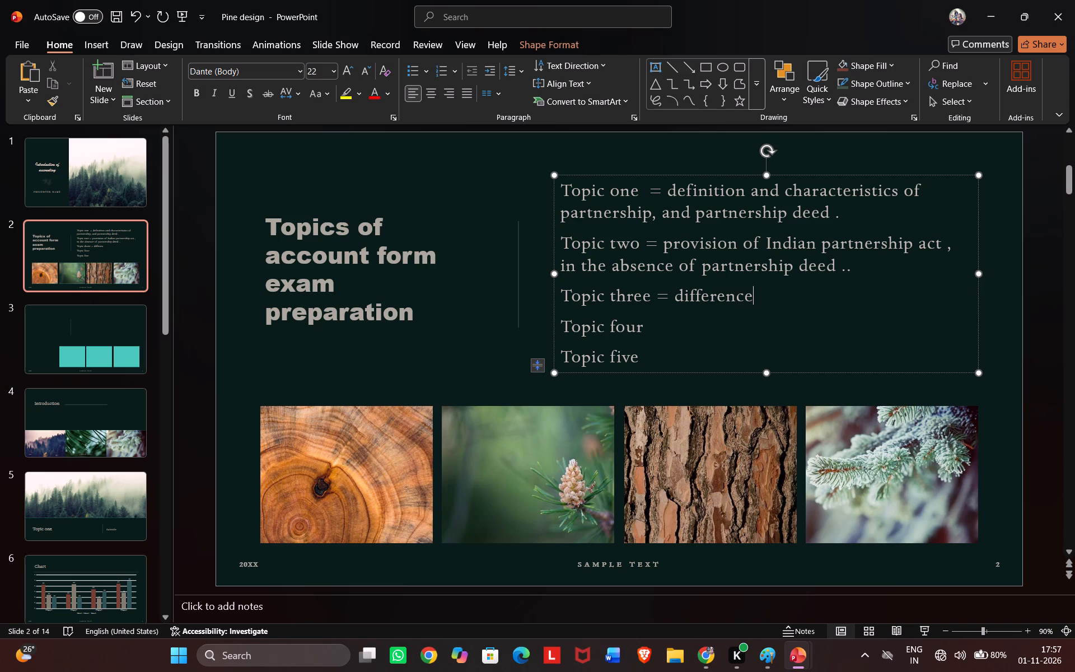
{"action": "key", "text": "space"}
{"action": "type", "text": "between"}
{"action": "key", "text": "space"}
{"action": "key", "text": "space"}
Complete the "Topic three" line with "fixed and fluctuating capital a/c .".
{"action": "type", "text": "fi"}
{"action": "type", "text": "xes"}
{"action": "key", "text": "BackSpace"}
{"action": "type", "text": "d"}
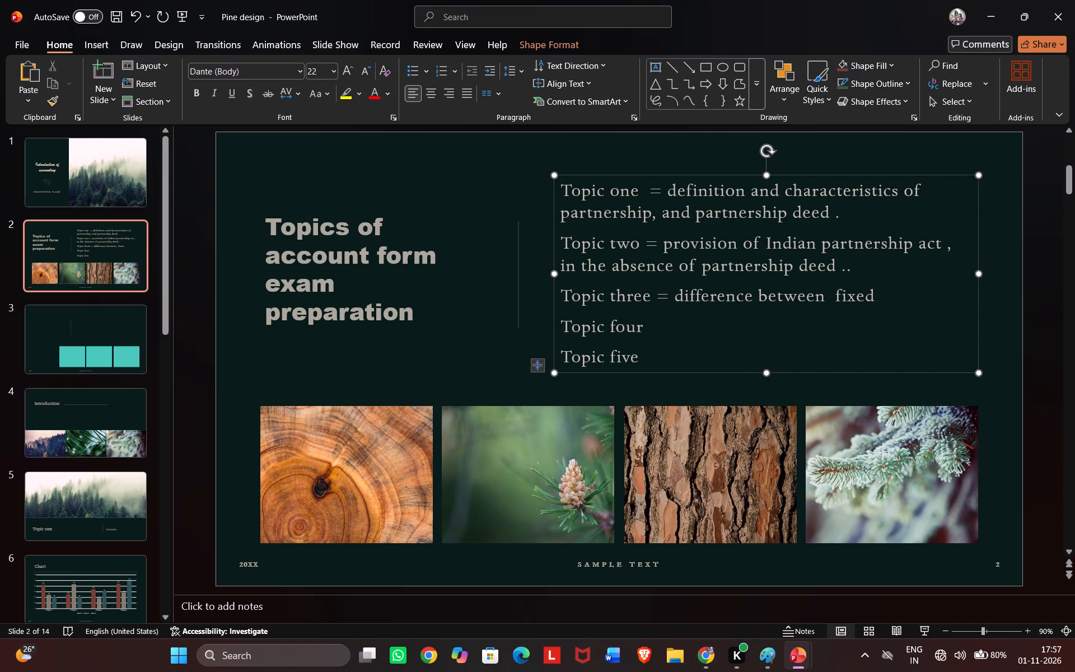
{"action": "key", "text": "space"}
{"action": "type", "text": "and fluct"}
{"action": "type", "text": "uating"}
{"action": "key", "text": "space"}
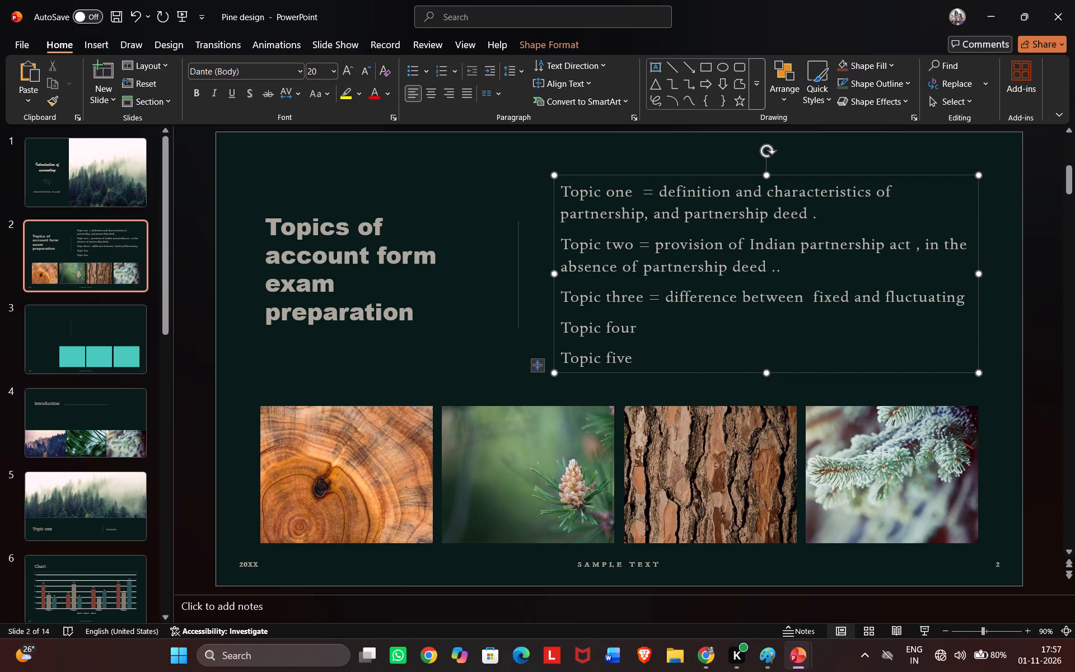
{"action": "type", "text": "ca"}
{"action": "type", "text": "pital a"}
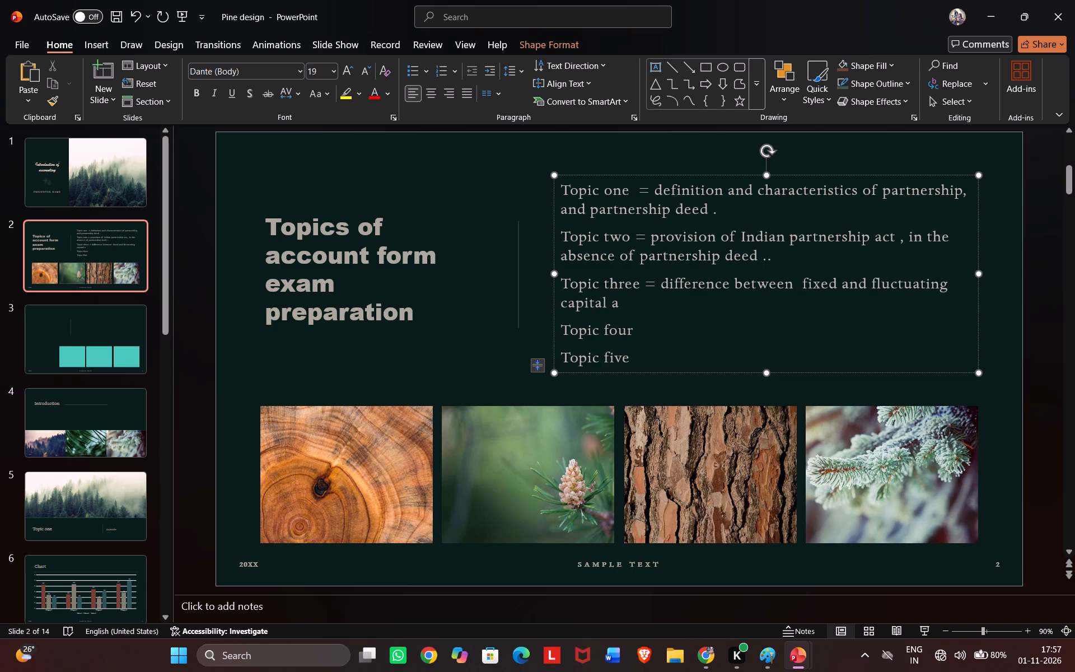
{"action": "type", "text": "/c"}
{"action": "key", "text": "space"}
{"action": "type", "text": "."}
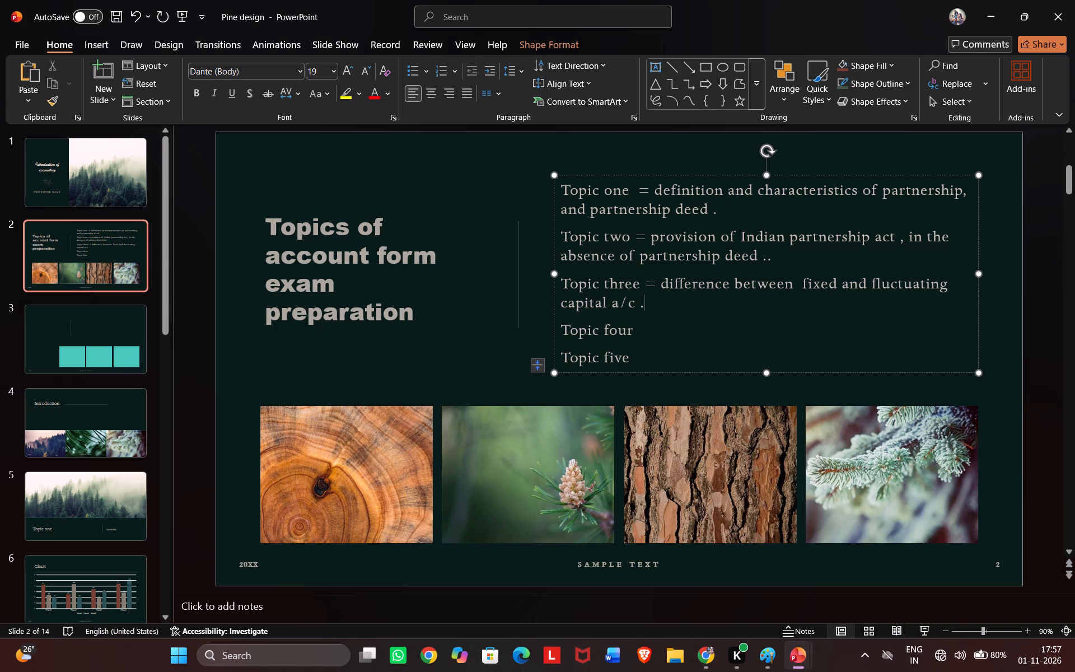
Add "= what do you mean by reconstitution" to the end of the "Topic four" line.
{"action": "left_click", "coordinate": [647, 331]}
{"action": "key", "text": "space"}
{"action": "type", "text": "="}
{"action": "key", "text": "space"}
{"action": "type", "text": "what do"}
{"action": "key", "text": "space"}
{"action": "type", "text": "you"}
{"action": "key", "text": "space"}
{"action": "key", "text": "comma"}
{"action": "key", "text": "BackSpace"}
{"action": "type", "text": "mean by reconstiti"}
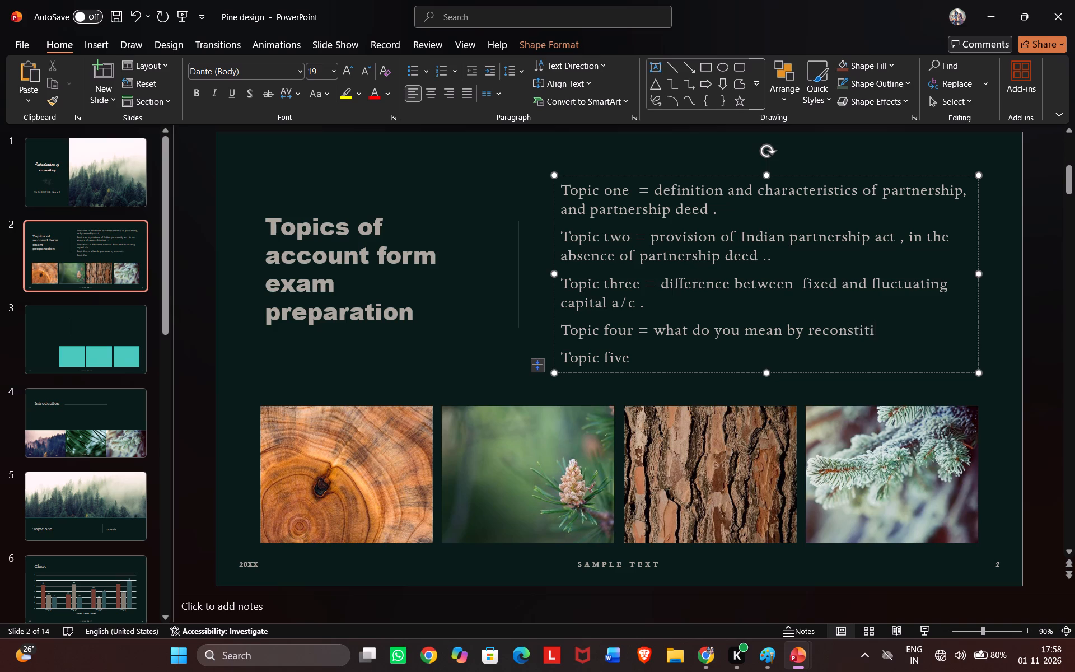
{"action": "key", "text": "BackSpace"}
{"action": "key", "text": "BackSpace"}
{"action": "type", "text": "ution"}
Complete the "Topic four" line with "of partnership firm .".
{"action": "key", "text": "space"}
{"action": "type", "text": "of"}
{"action": "key", "text": "space"}
{"action": "type", "text": "pa"}
{"action": "type", "text": "rtnership firm"}
{"action": "key", "text": "space"}
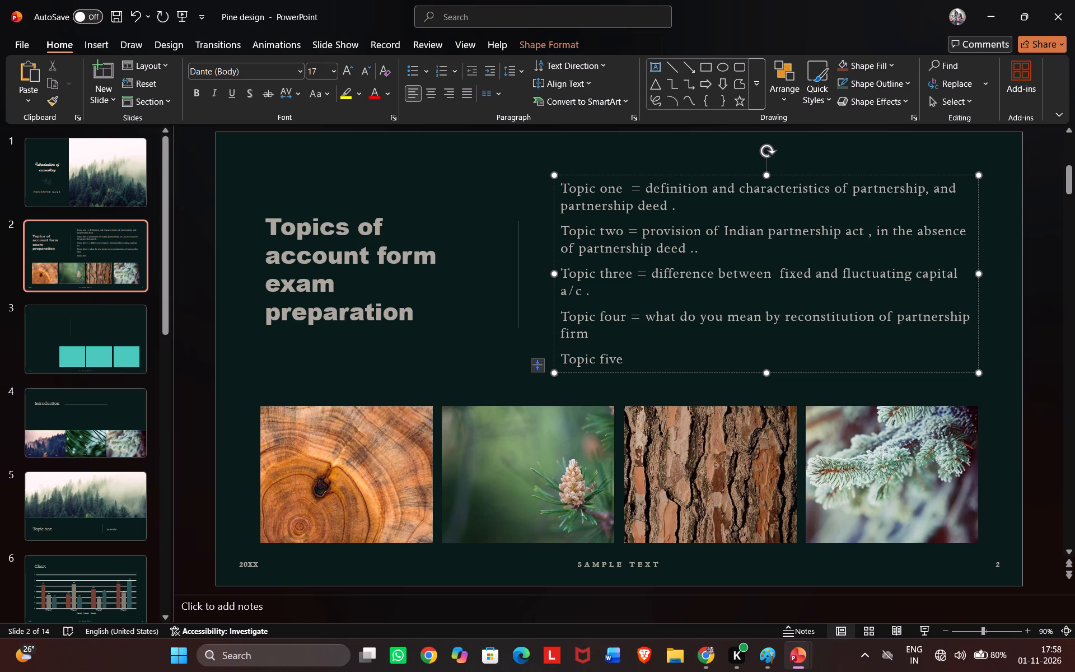
{"action": "type", "text": "."}
{"action": "key", "text": "space"}
Add an equals sign after "Topic five".
{"action": "left_click", "coordinate": [635, 366]}
{"action": "key", "text": "space"}
{"action": "type", "text": "="}
{"action": "key", "text": "space"}
Replace the full stop ending the "Topic four" line with "and its modes .".
{"action": "left_click", "coordinate": [607, 329]}
{"action": "key", "text": "BackSpace"}
{"action": "key", "text": "BackSpace"}
{"action": "type", "text": "and"}
{"action": "key", "text": "space"}
{"action": "type", "text": "its"}
{"action": "key", "text": "space"}
{"action": "type", "text": "modes"}
{"action": "key", "text": "space"}
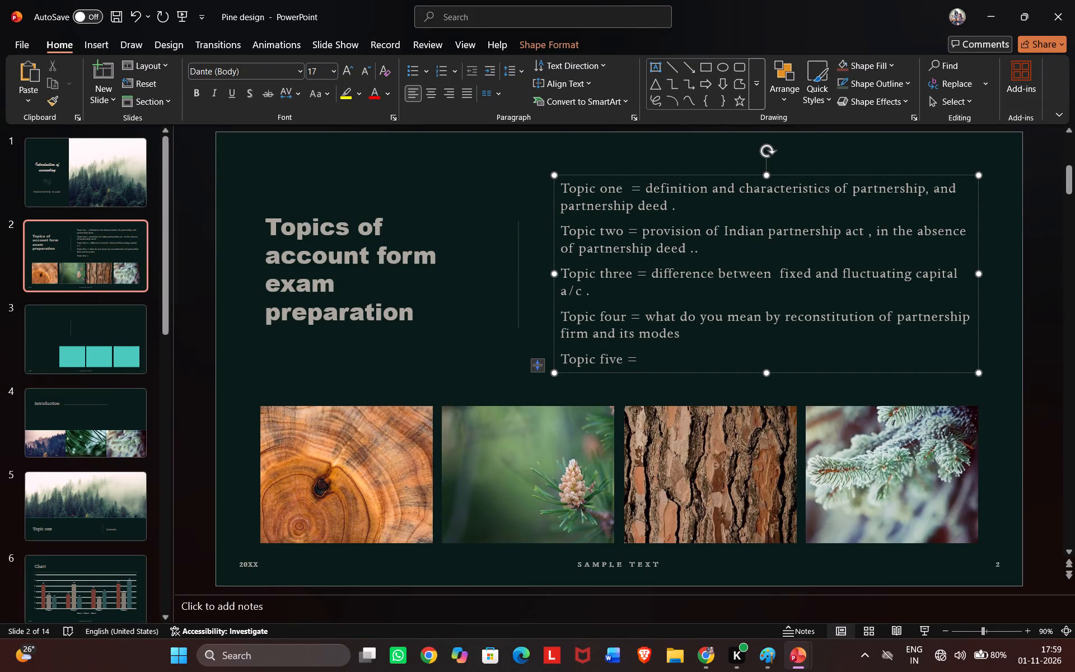
{"action": "key", "text": "period"}
Enter "definations of sacrificind and gainin g" after the equals sign on the "Topic five" line.
{"action": "left_click", "coordinate": [653, 366]}
{"action": "type", "text": "definations od"}
{"action": "key", "text": "BackSpace"}
{"action": "type", "text": "f sacrificinf"}
{"action": "key", "text": "BackSpace"}
{"action": "type", "text": "d and gainin g"}
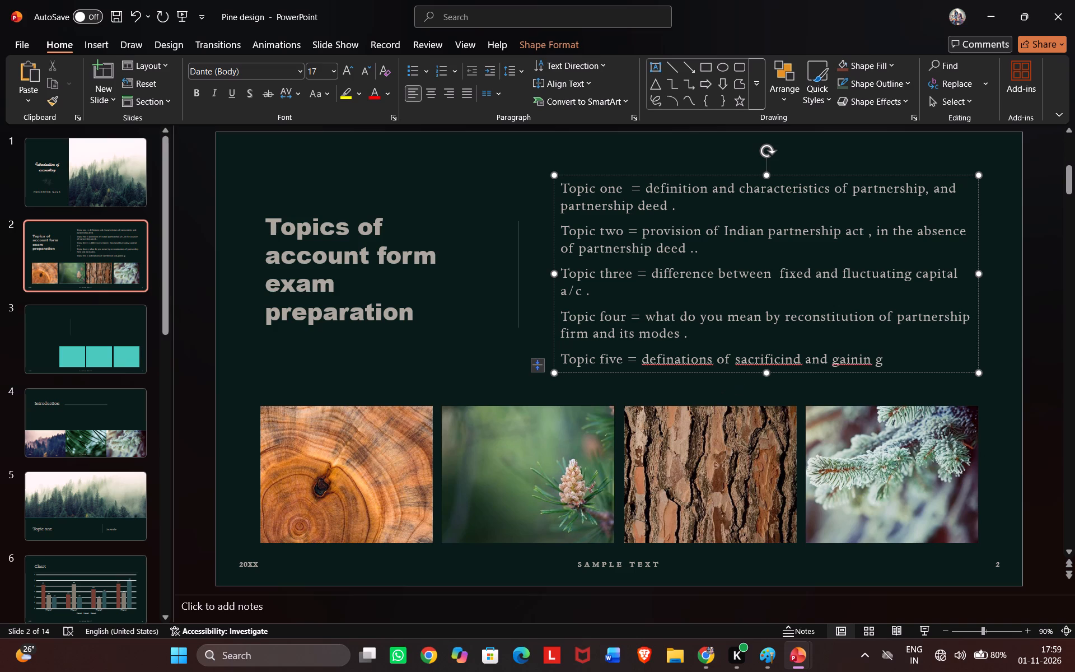
Correct "sacrificind" to "sacrificing" and "gainin g" to "gaining" on the "Topic five" line.
{"action": "left_click", "coordinate": [802, 362]}
{"action": "key", "text": "BackSpace"}
{"action": "key", "text": "g"}
{"action": "left_click", "coordinate": [874, 363]}
{"action": "key", "text": "BackSpace"}
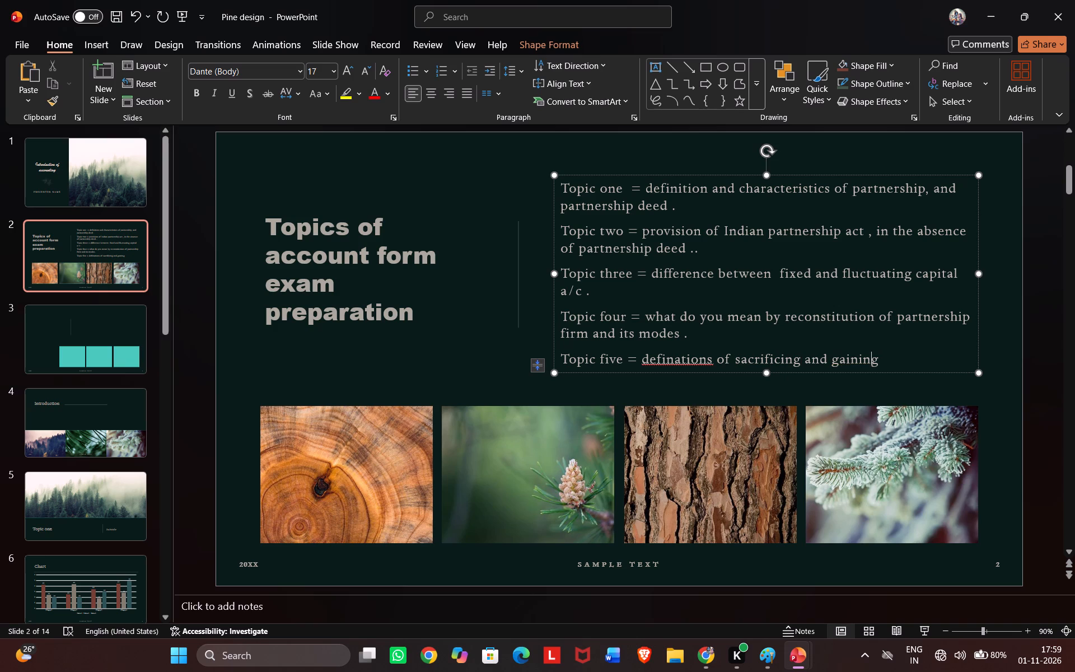
Complete the "Topic five" line with "ratio ." after "gaining".
{"action": "left_click", "coordinate": [896, 358]}
{"action": "key", "text": "space"}
{"action": "type", "text": "rat"}
{"action": "type", "text": "io"}
{"action": "key", "text": "space"}
{"action": "type", "text": "."}
{"action": "key", "text": "space"}
Add a long run of trailing spaces after the full stop on the "Topic five" line.
{"action": "key", "text": "space"}
{"action": "key", "text": "space"}
{"action": "key", "text": "space"}
{"action": "key", "text": "space"}
{"action": "key", "text": "space"}
{"action": "key", "text": "space"}
{"action": "key", "text": "space"}
{"action": "key", "text": "space"}
{"action": "key", "text": "space"}
{"action": "key", "text": "space"}
{"action": "key", "text": "space"}
{"action": "key", "text": "space"}
{"action": "key", "text": "space"}
{"action": "key", "text": "space"}
{"action": "key", "text": "space"}
{"action": "key", "text": "space"}
{"action": "key", "text": "space"}
{"action": "key", "text": "space"}
{"action": "key", "text": "space"}
{"action": "key", "text": "space"}
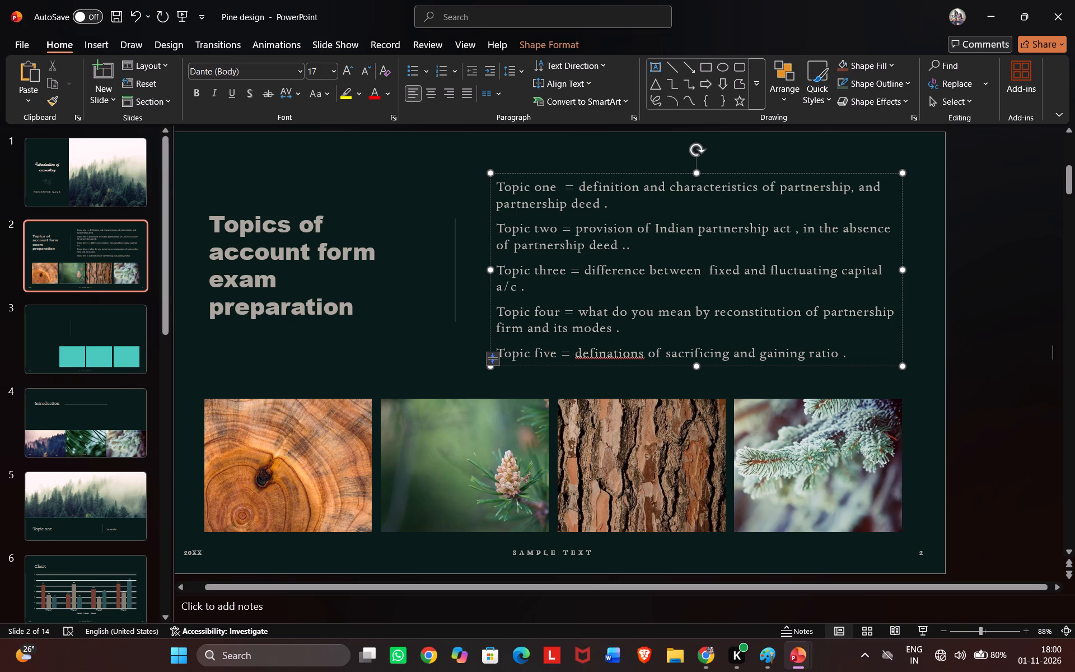
Move the topics text box up so its top edge sits near the top of slide 2.
{"action": "left_click_drag", "start_coordinate": [540, 366], "coordinate": [534, 339]}
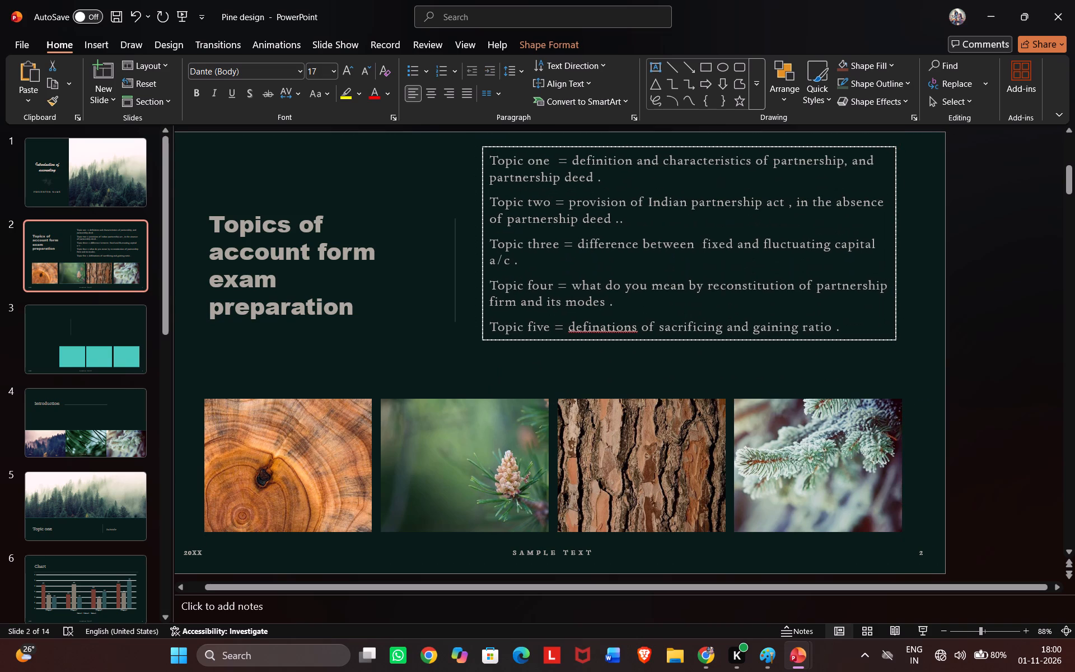
{"action": "left_click_drag", "start_coordinate": [534, 339], "coordinate": [532, 338]}
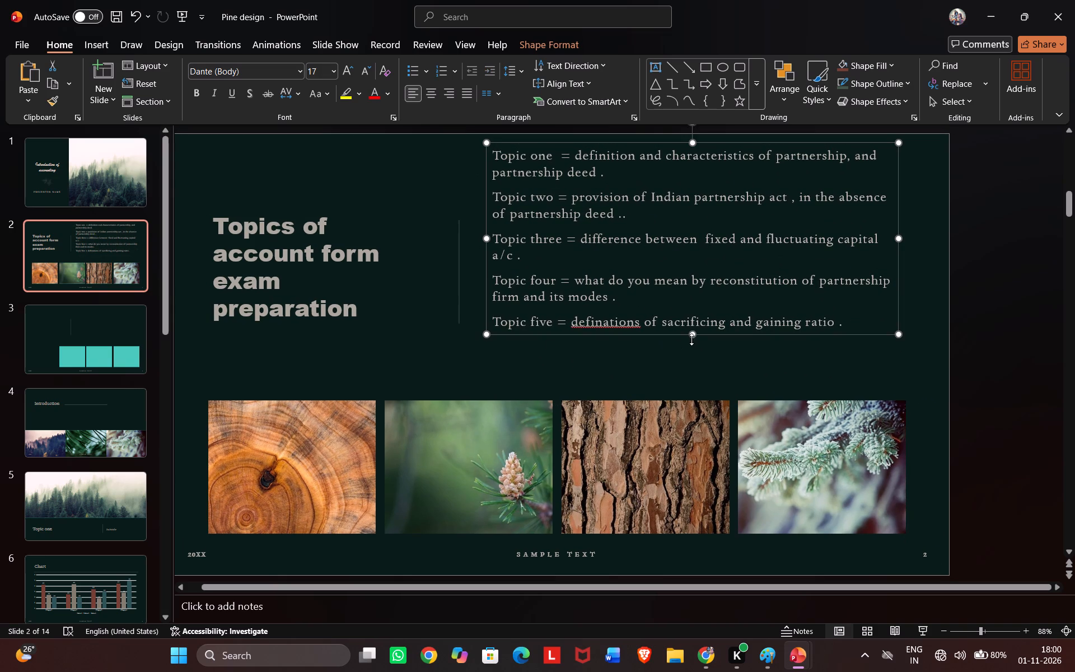
Extend the topics text box's bottom edge down to just above the row of pictures.
{"action": "left_click_drag", "start_coordinate": [691, 339], "coordinate": [693, 390]}
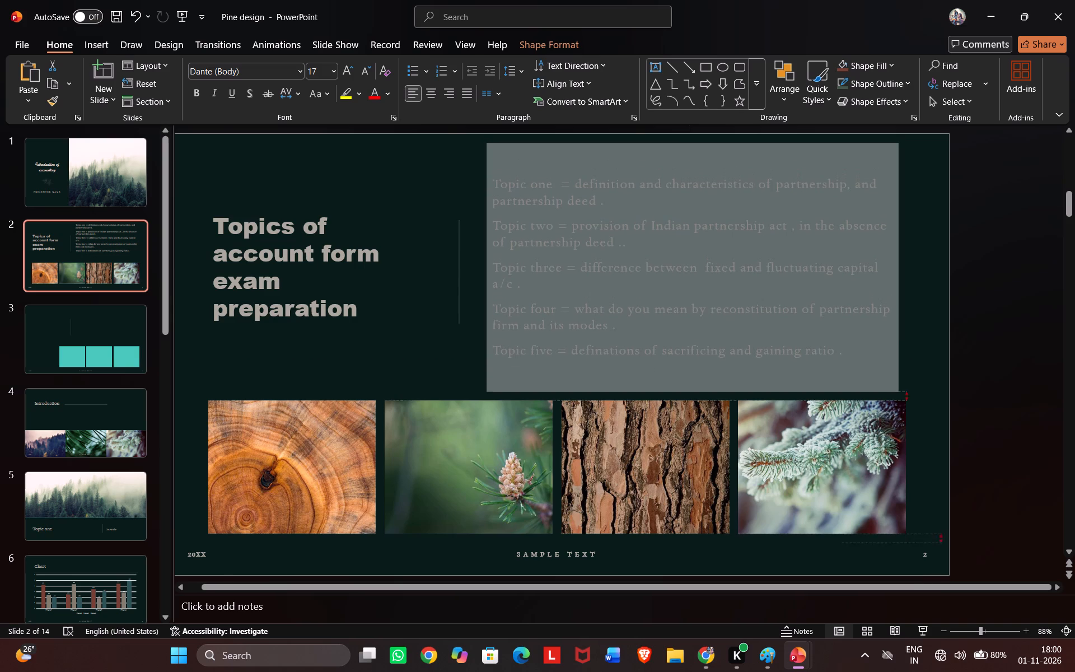
Resize the topics text box on slide 2 so its bottom edge sits just below the "Topic five" line.
{"action": "left_click_drag", "start_coordinate": [693, 390], "coordinate": [693, 402]}
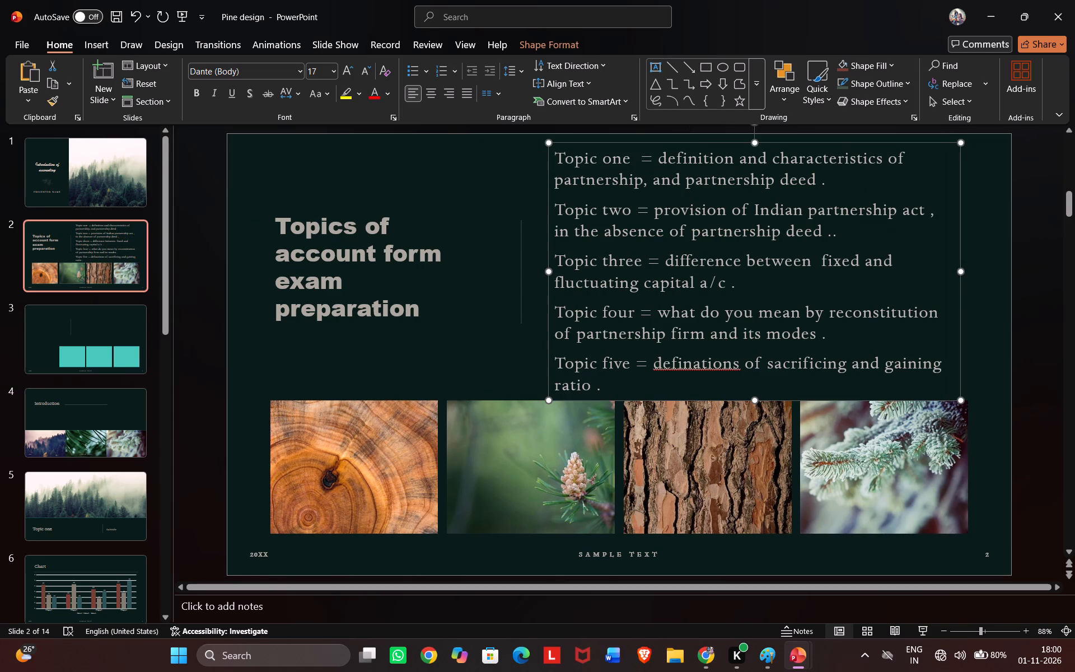
{"action": "left_click_drag", "start_coordinate": [757, 394], "coordinate": [714, 385]}
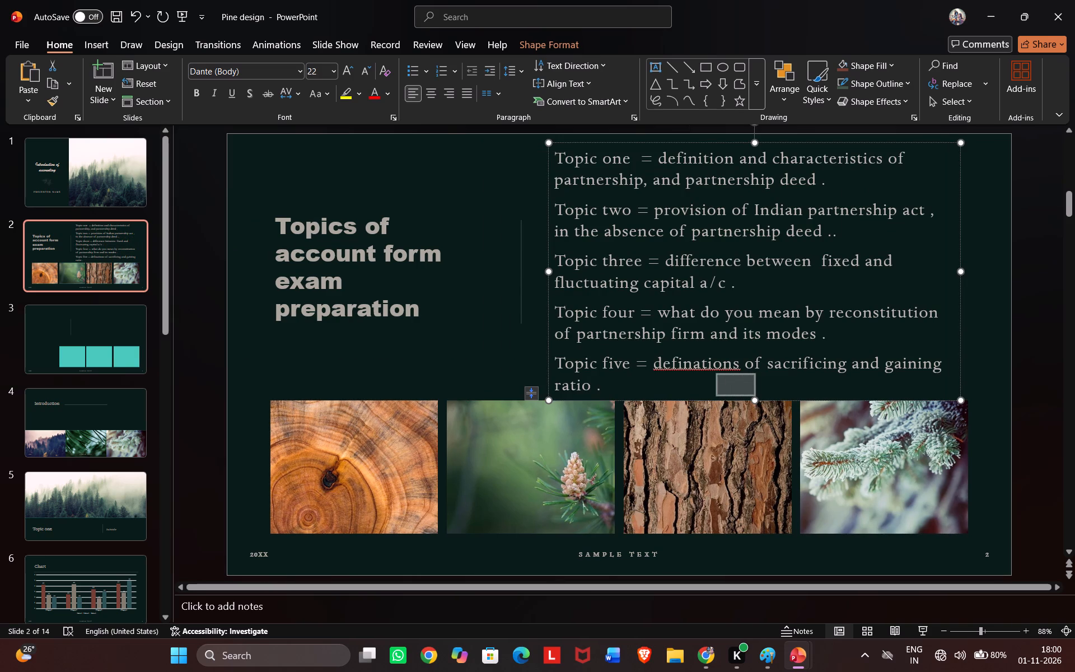
{"action": "left_click_drag", "start_coordinate": [714, 385], "coordinate": [731, 387]}
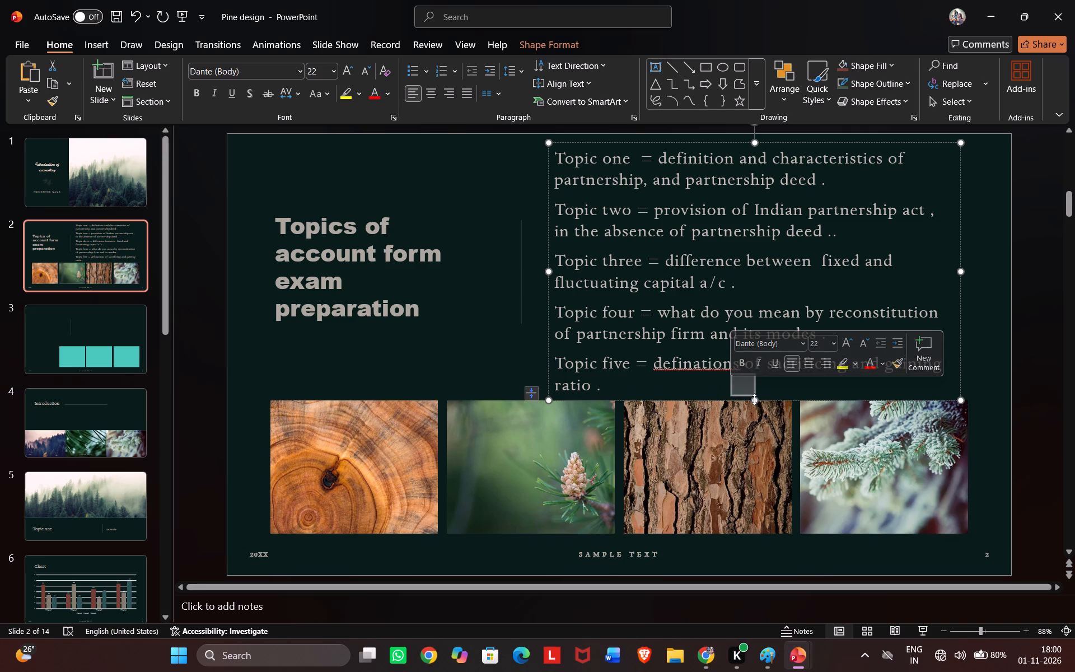
{"action": "left_click_drag", "start_coordinate": [754, 400], "coordinate": [733, 347]}
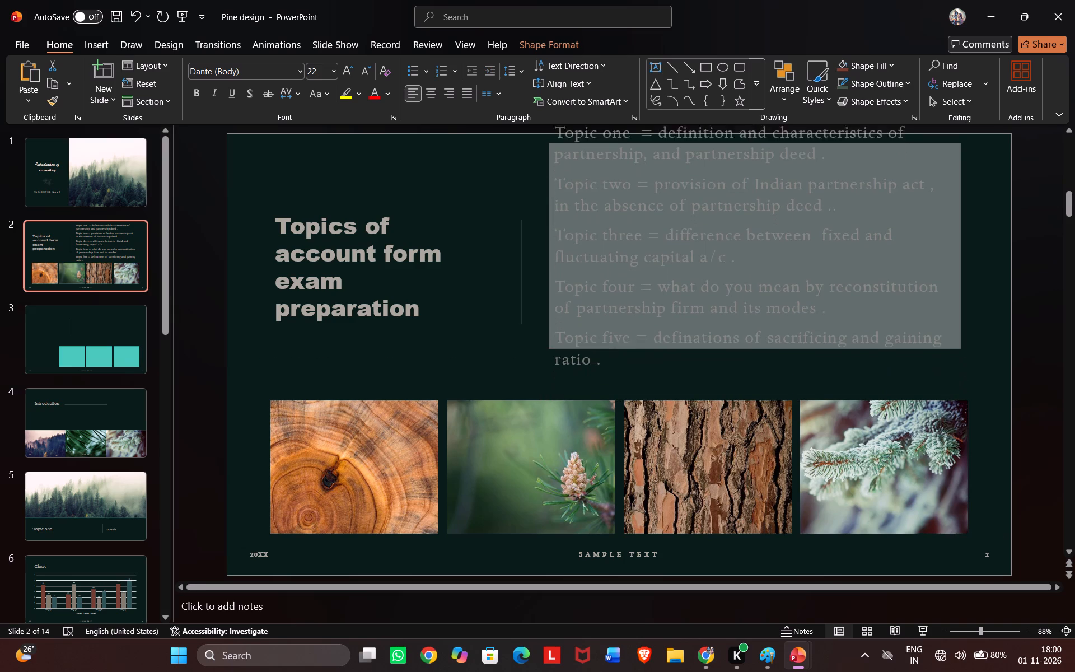
{"action": "left_click_drag", "start_coordinate": [733, 347], "coordinate": [654, 346]}
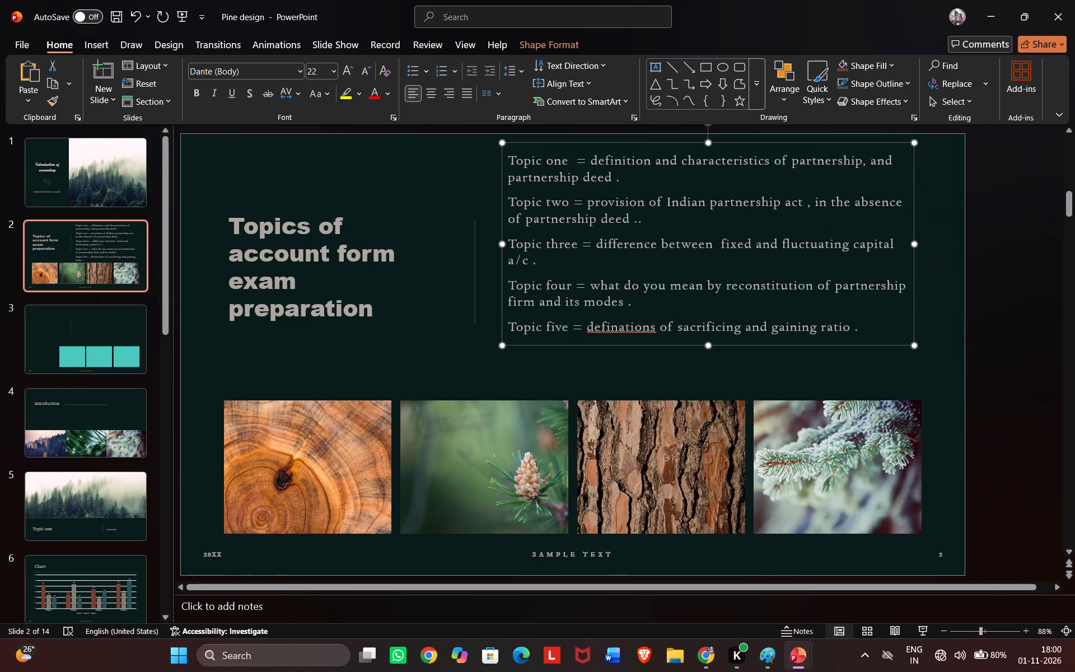
{"action": "left_click", "coordinate": [544, 342]}
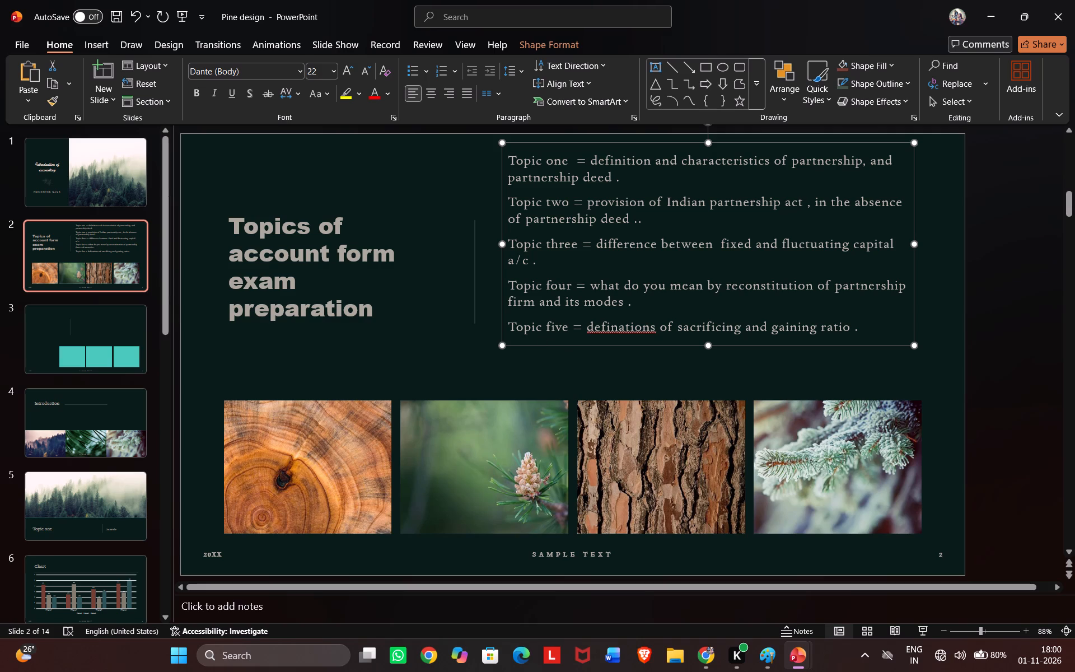
{"action": "left_click", "coordinate": [541, 336]}
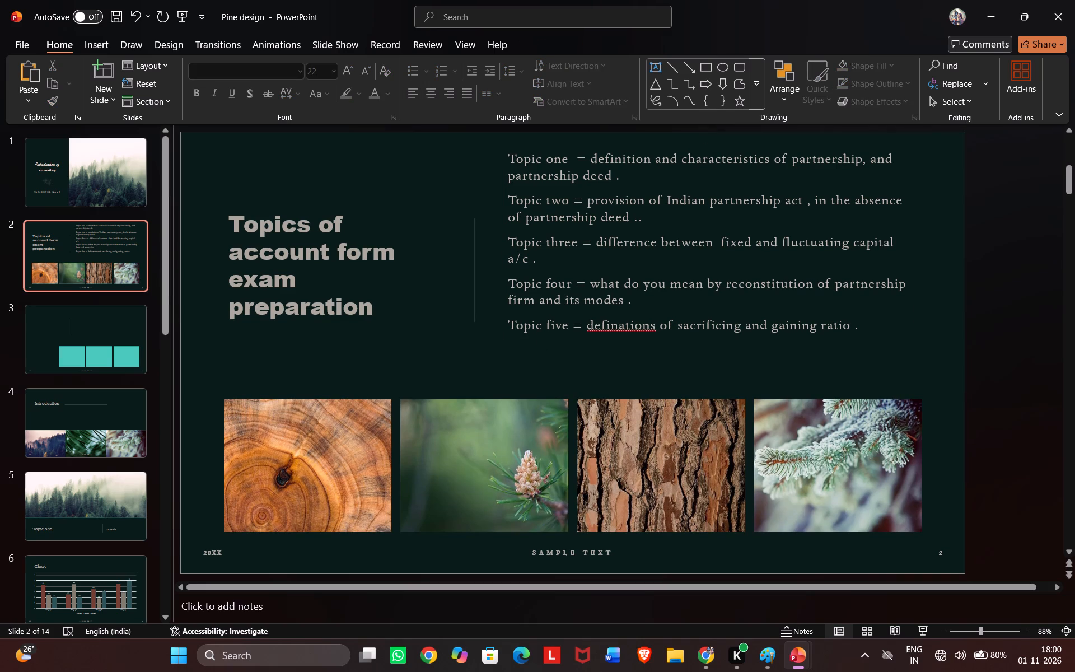
{"action": "key", "text": "y"}
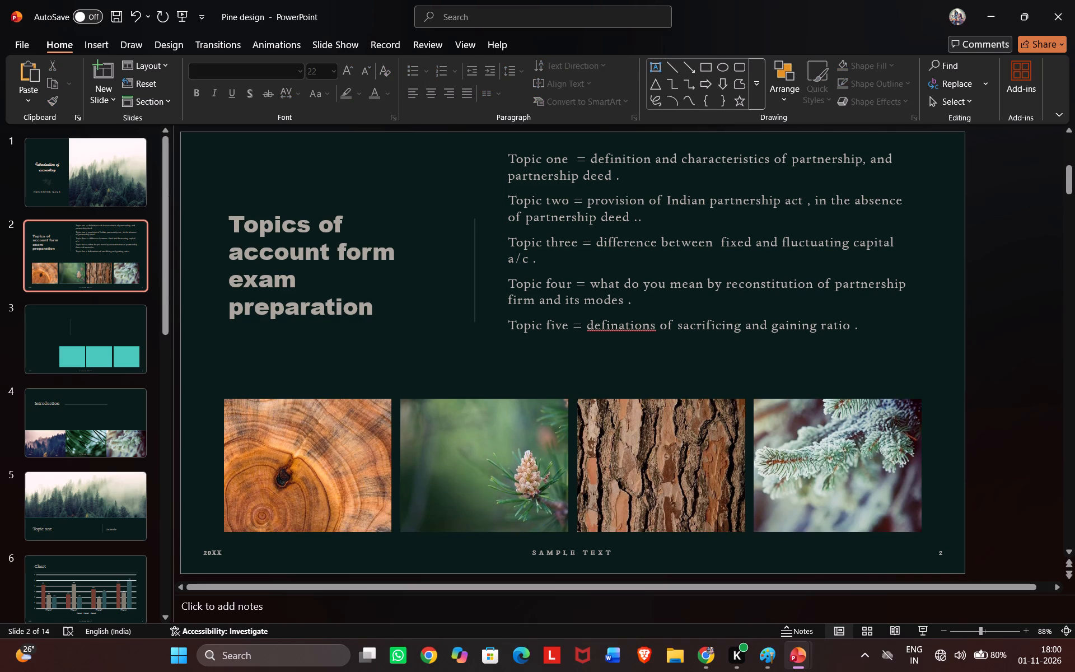
{"action": "left_click", "coordinate": [541, 336]}
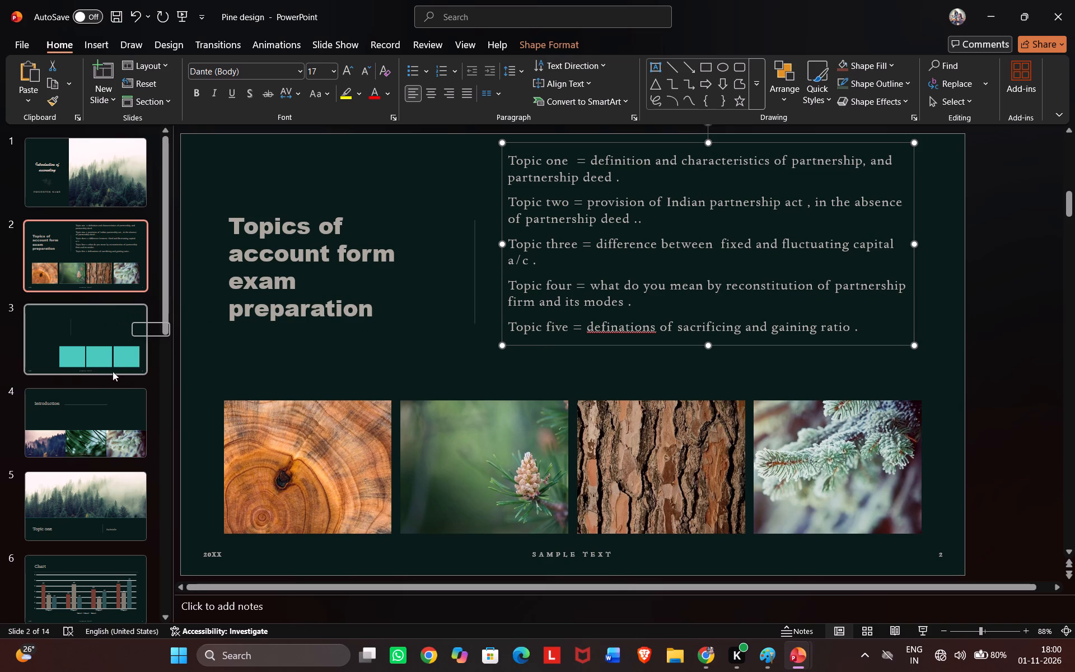
Delete the "Introduction" title text on slide 4.
{"action": "left_click", "coordinate": [100, 395]}
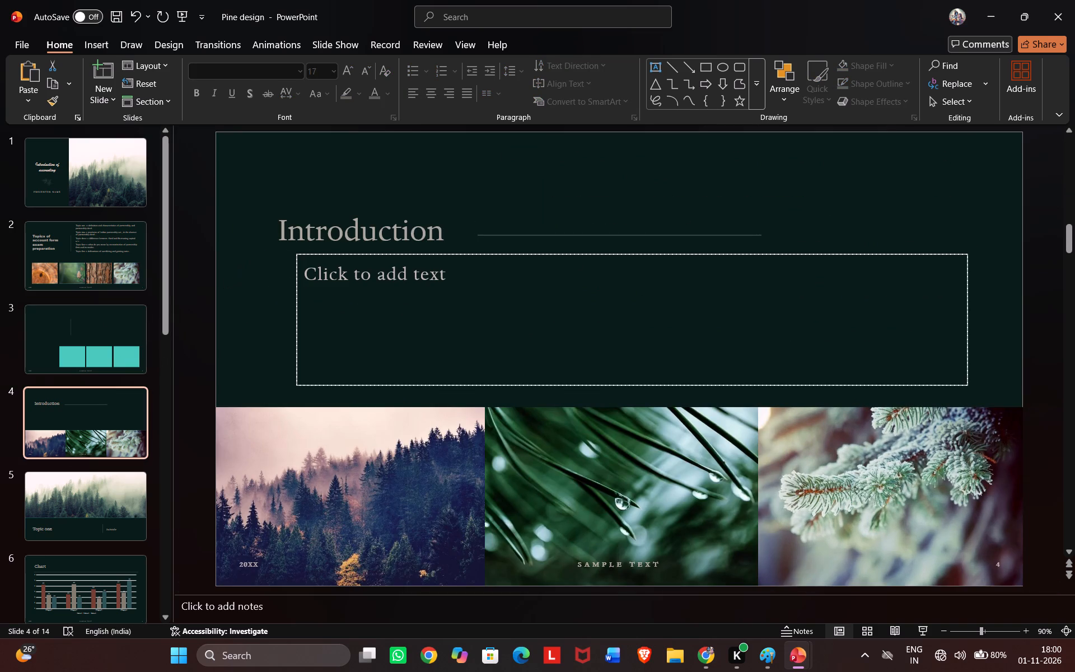
{"action": "left_click", "coordinate": [442, 232]}
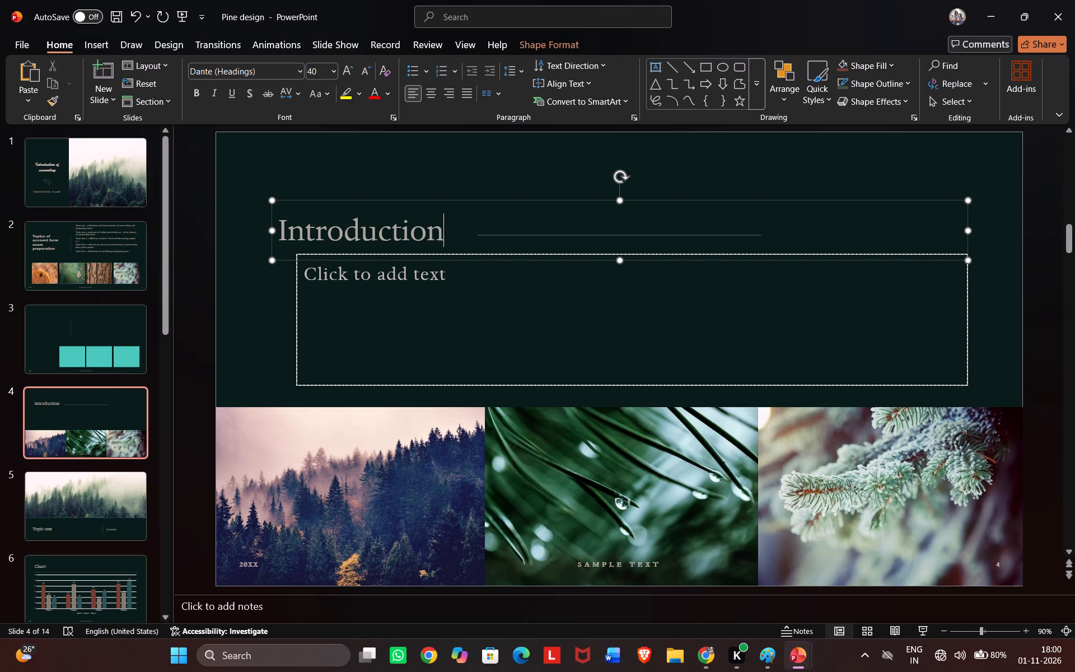
{"action": "key", "text": "BackSpace"}
{"action": "key", "text": "BackSpace"}
{"action": "key", "text": "BackSpace"}
{"action": "key", "text": "BackSpace"}
{"action": "key", "text": "BackSpace"}
{"action": "key", "text": "BackSpace"}
{"action": "key", "text": "BackSpace"}
{"action": "key", "text": "BackSpace"}
{"action": "key", "text": "BackSpace"}
{"action": "key", "text": "BackSpace"}
{"action": "key", "text": "BackSpace"}
{"action": "key", "text": "BackSpace"}
{"action": "key", "text": "BackSpace"}
{"action": "key", "text": "BackSpace"}
{"action": "key", "text": "BackSpace"}
{"action": "key", "text": "BackSpace"}
{"action": "key", "text": "BackSpace"}
{"action": "key", "text": "BackSpace"}
{"action": "key", "text": "BackSpace"}
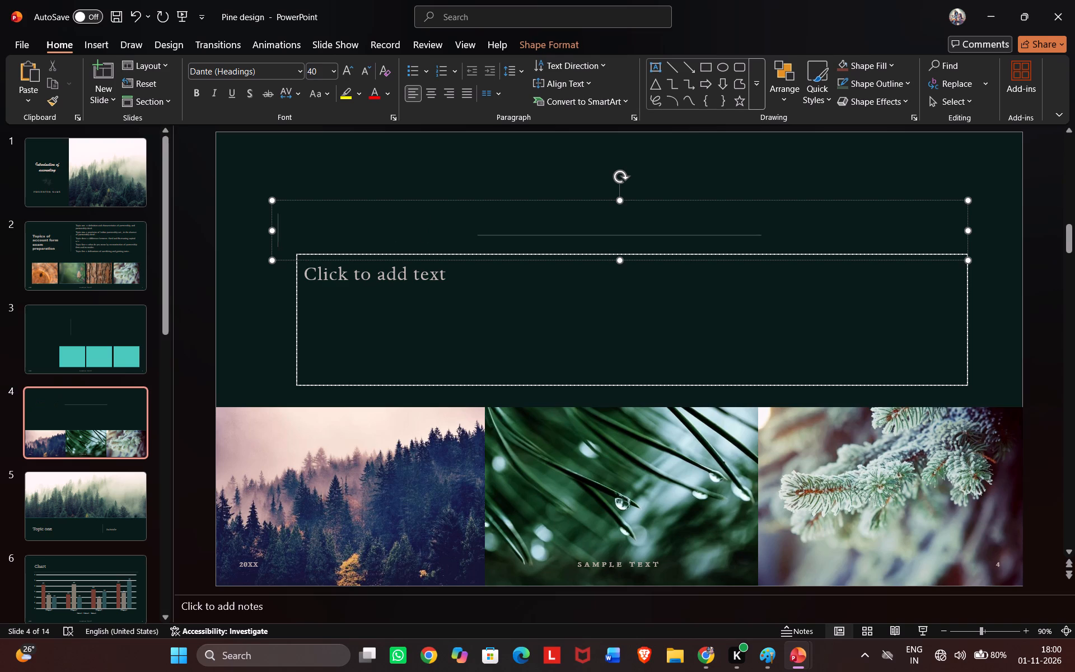
Pull the empty title placeholder's bottom edge up past its top edge, so the box sits near the top of slide 4.
{"action": "left_click_drag", "start_coordinate": [620, 257], "coordinate": [619, 236]}
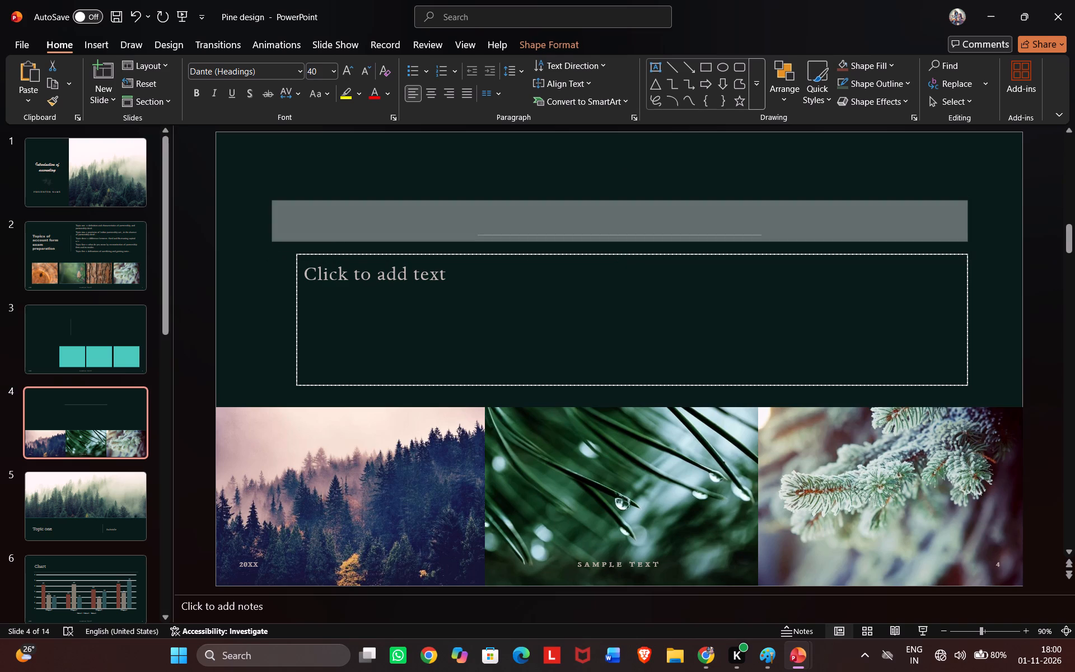
{"action": "left_click_drag", "start_coordinate": [619, 236], "coordinate": [594, 154]}
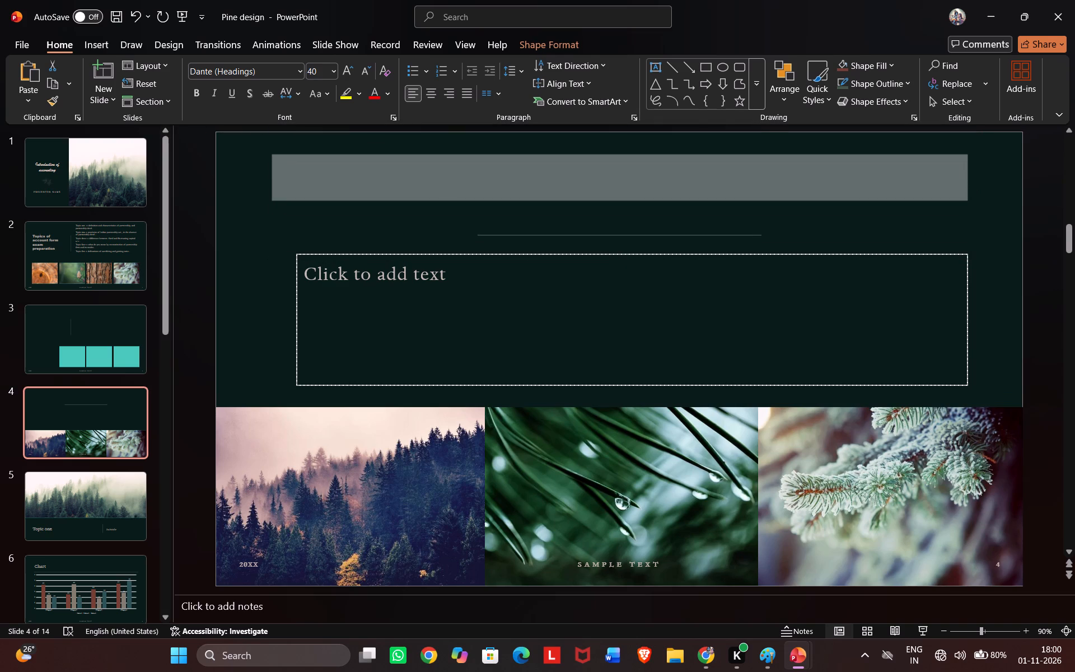
{"action": "left_click_drag", "start_coordinate": [594, 154], "coordinate": [591, 145]}
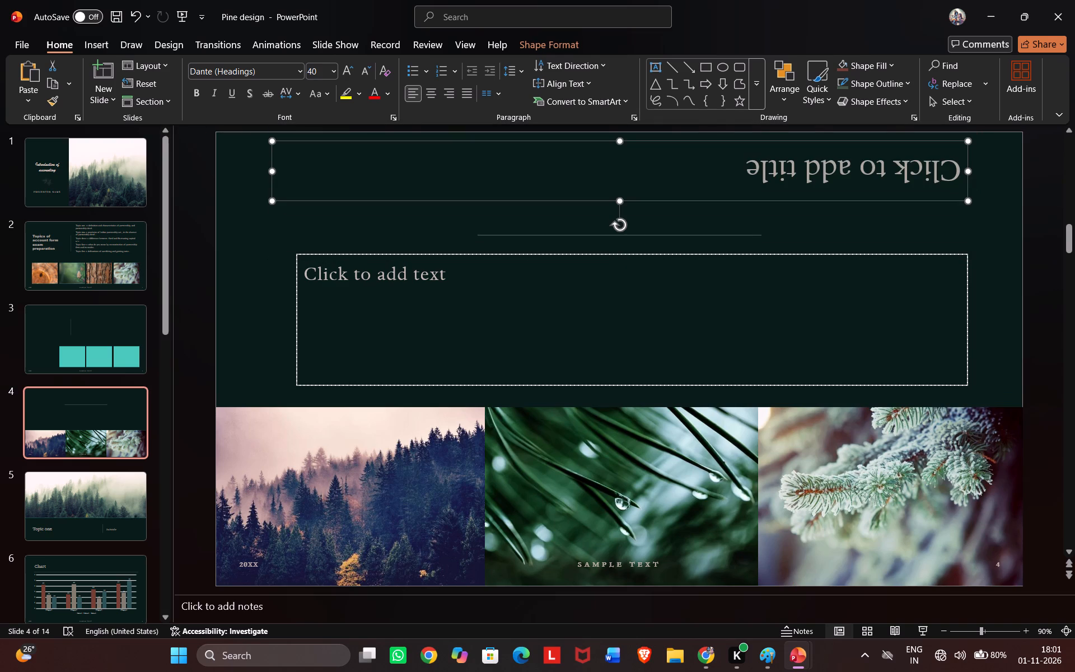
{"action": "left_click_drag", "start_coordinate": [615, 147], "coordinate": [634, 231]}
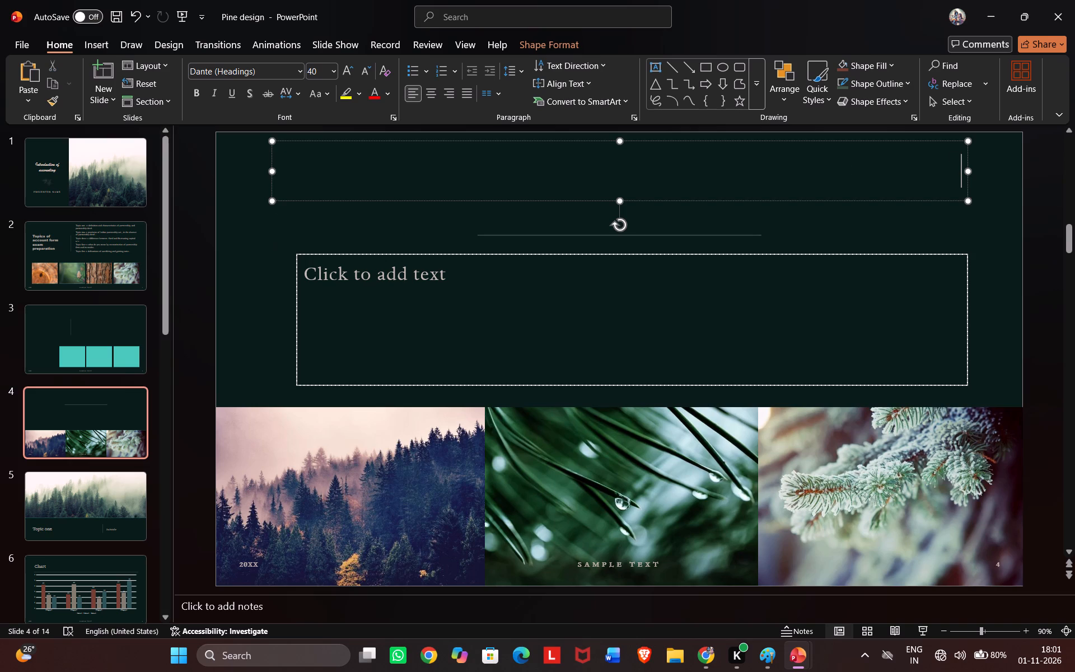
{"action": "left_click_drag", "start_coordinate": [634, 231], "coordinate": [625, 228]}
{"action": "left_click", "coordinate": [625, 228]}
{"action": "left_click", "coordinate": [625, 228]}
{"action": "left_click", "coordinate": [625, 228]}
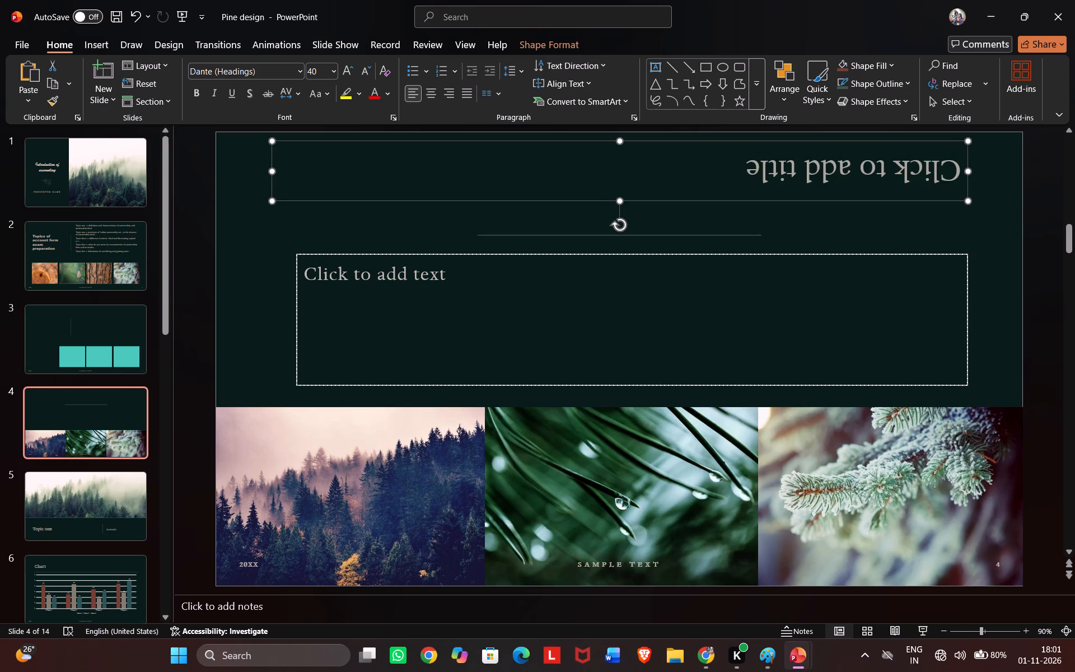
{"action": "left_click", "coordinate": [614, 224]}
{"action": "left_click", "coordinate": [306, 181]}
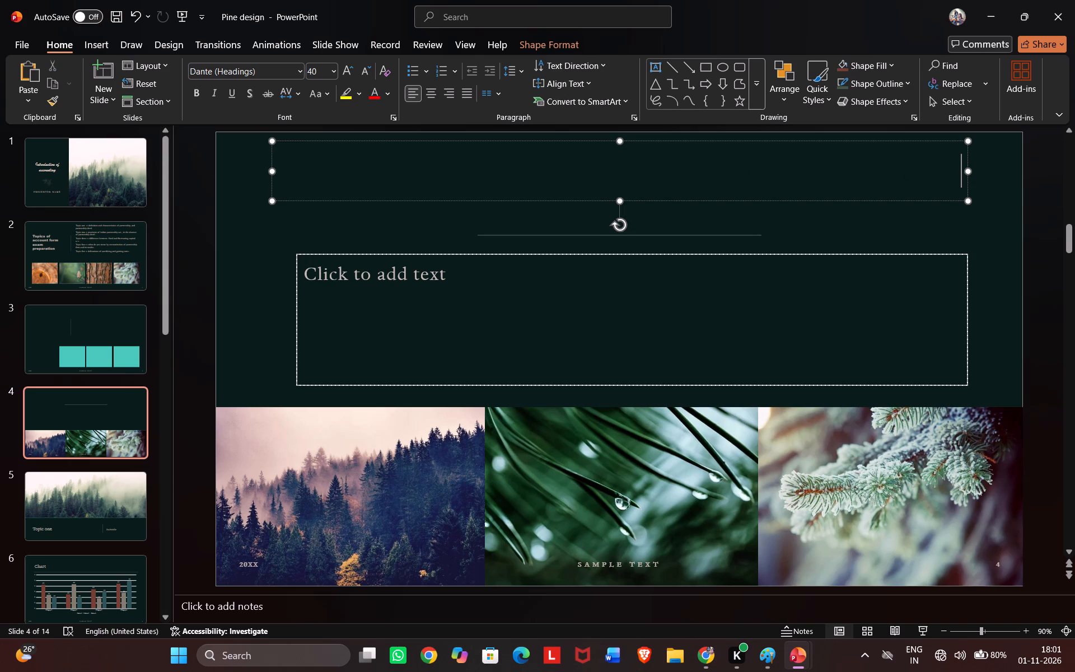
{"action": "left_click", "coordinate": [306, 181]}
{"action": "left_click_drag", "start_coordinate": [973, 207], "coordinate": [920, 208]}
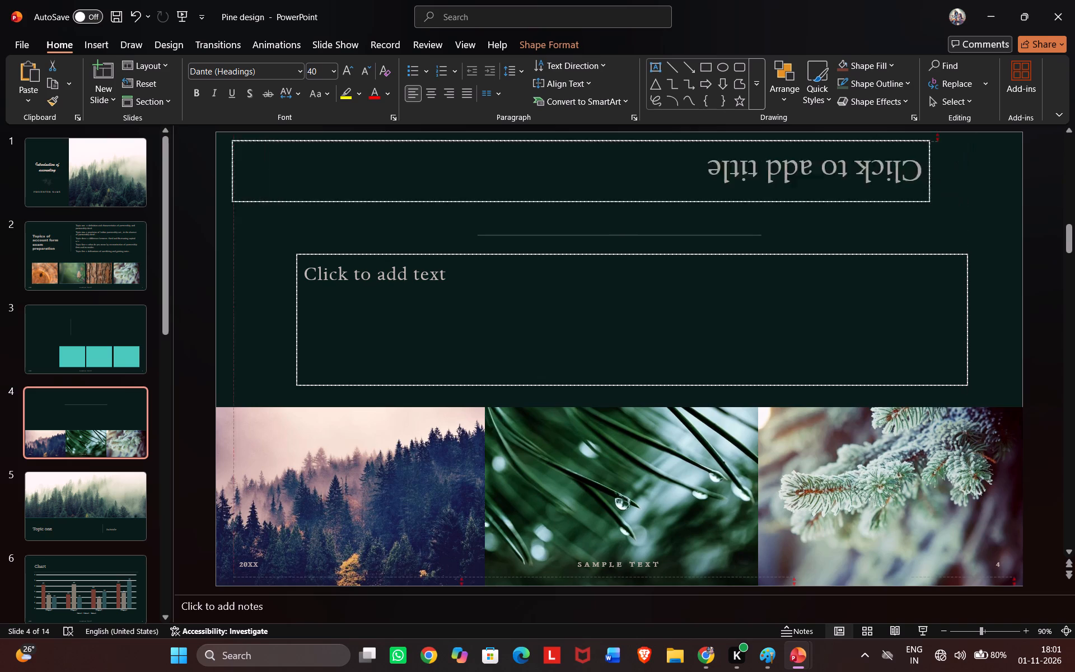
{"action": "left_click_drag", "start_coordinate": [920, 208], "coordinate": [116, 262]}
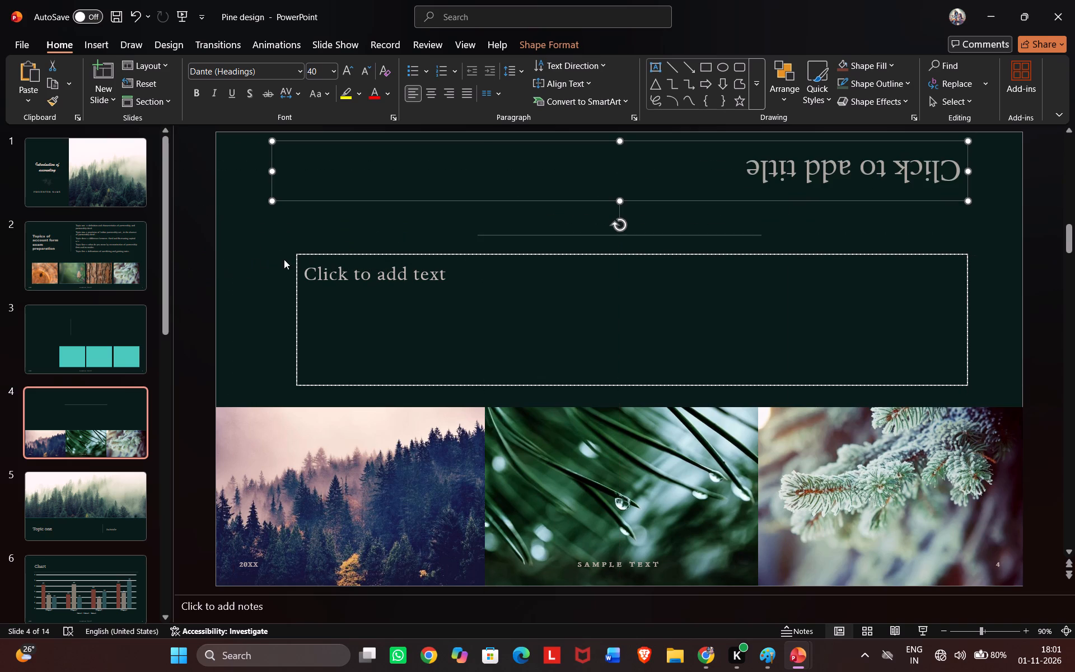
Rotate the upside-down title placeholder on slide 4 until it is upright and level.
{"action": "left_click", "coordinate": [616, 221]}
{"action": "left_click_drag", "start_coordinate": [616, 221], "coordinate": [603, 172]}
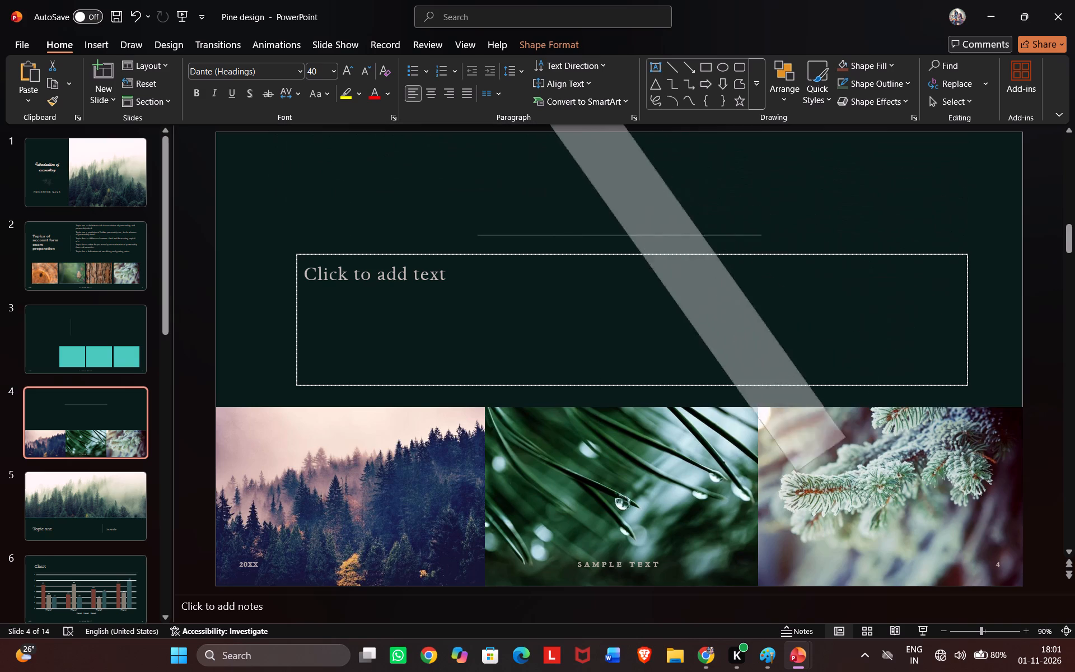
{"action": "left_click_drag", "start_coordinate": [603, 172], "coordinate": [548, 0]}
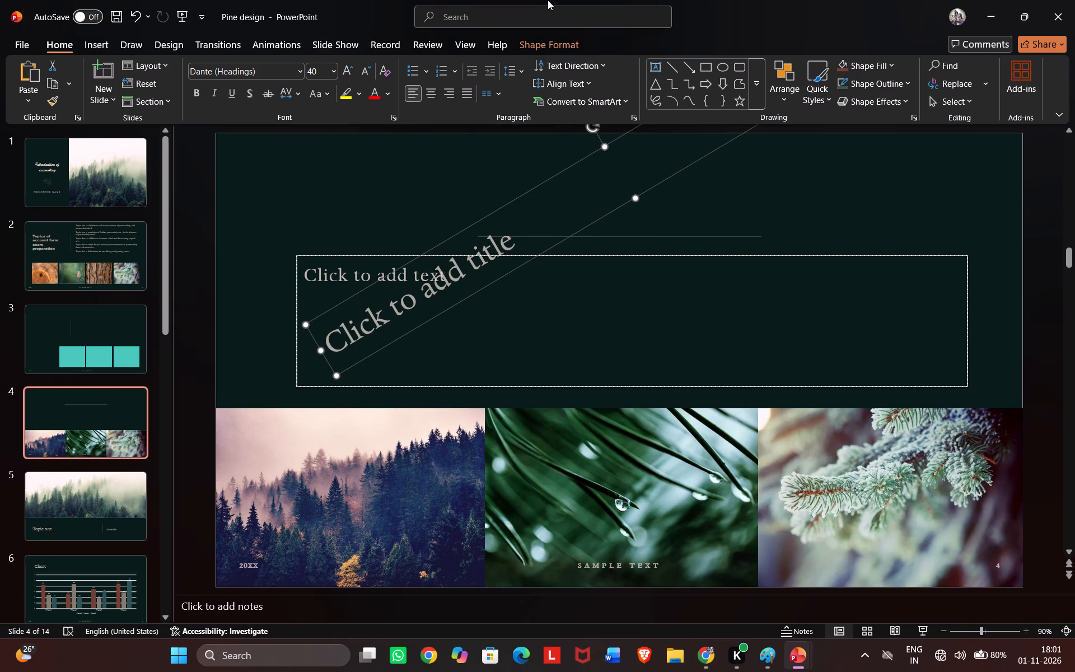
{"action": "left_click_drag", "start_coordinate": [590, 124], "coordinate": [619, 95]}
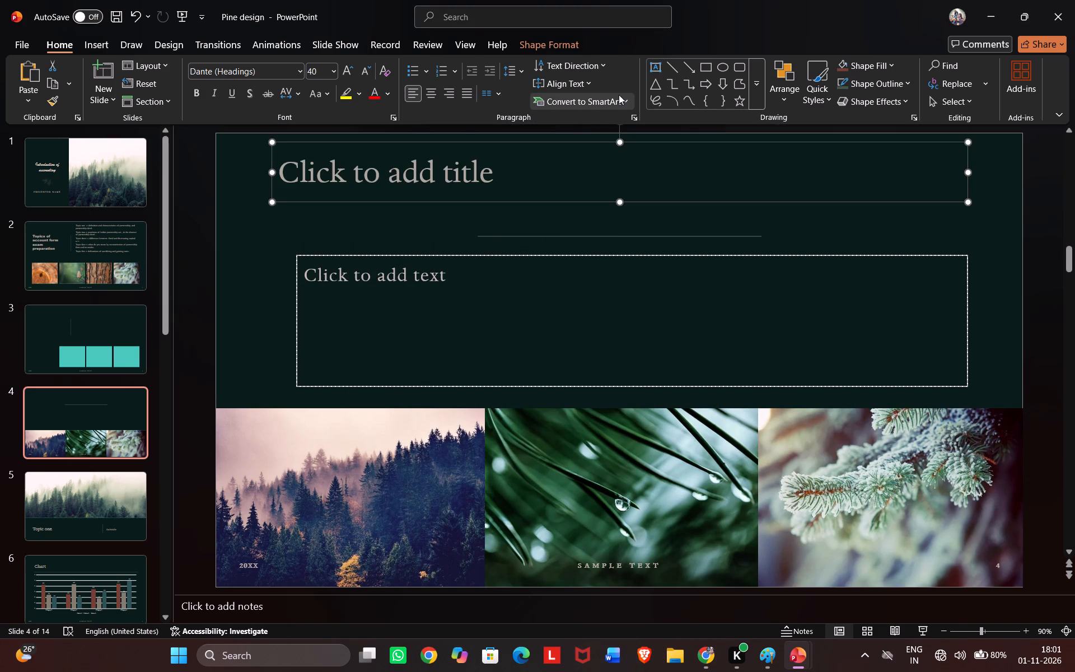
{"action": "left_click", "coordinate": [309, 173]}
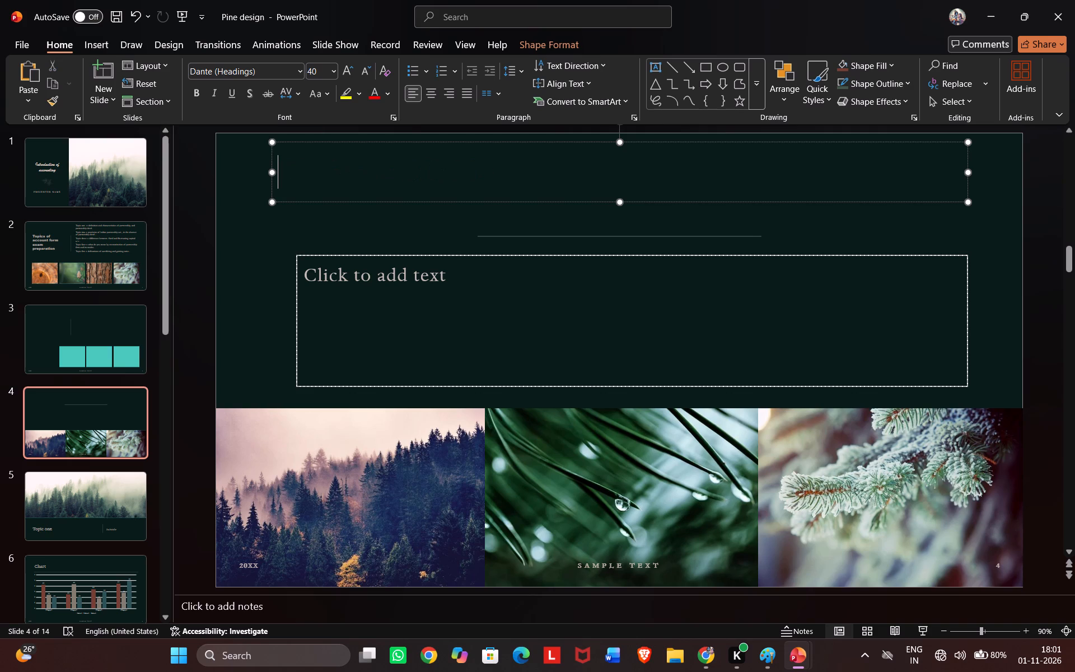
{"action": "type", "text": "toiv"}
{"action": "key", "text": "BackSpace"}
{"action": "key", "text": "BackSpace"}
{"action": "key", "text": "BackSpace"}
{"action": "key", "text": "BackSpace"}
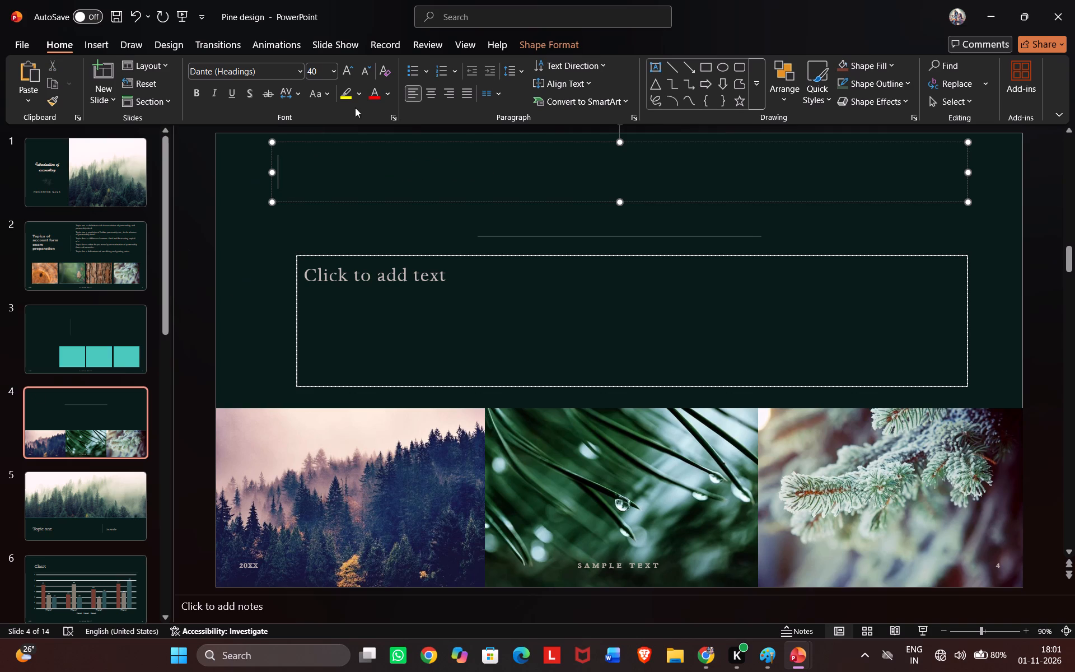
Set the slide 4 title's font to Arial Black at size 28.
{"action": "left_click", "coordinate": [332, 69]}
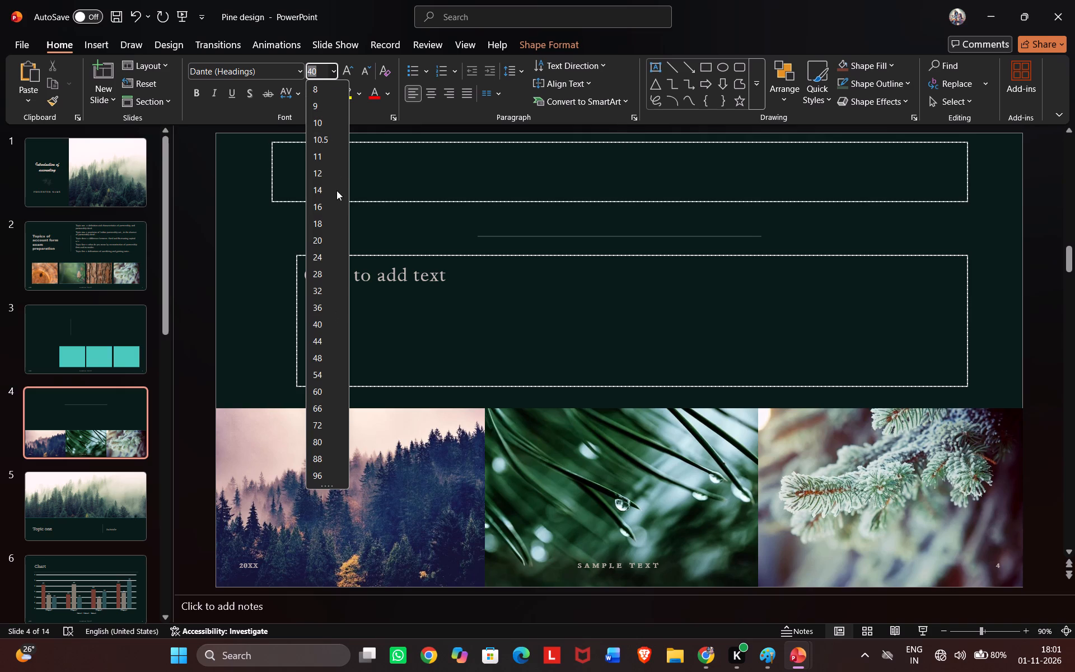
{"action": "left_click", "coordinate": [321, 278]}
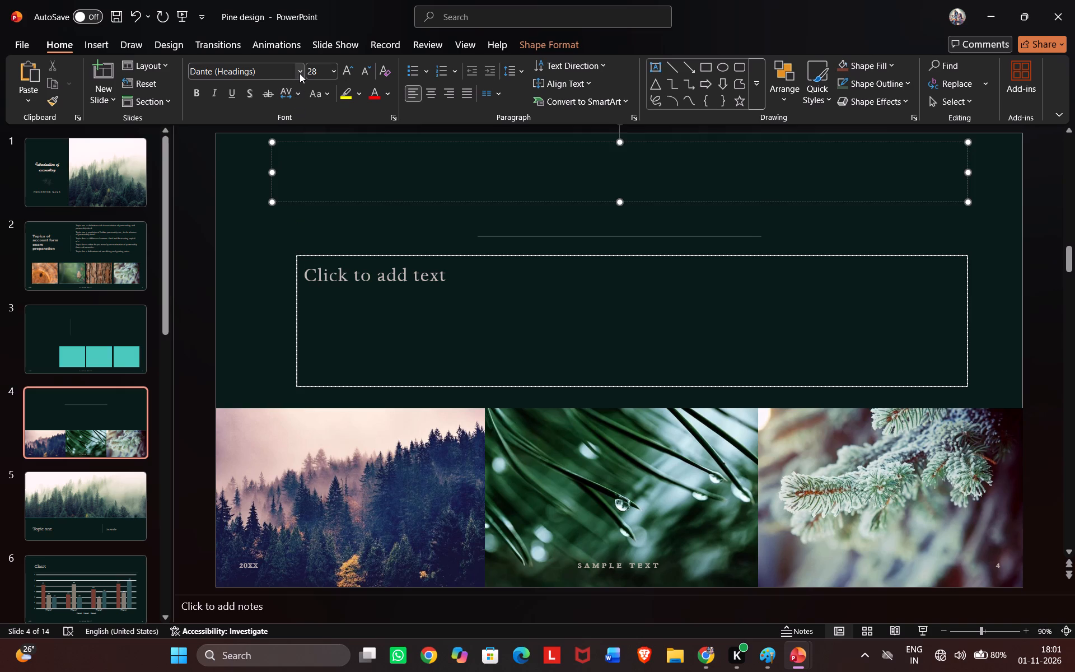
{"action": "left_click", "coordinate": [300, 73]}
{"action": "left_click", "coordinate": [270, 171]}
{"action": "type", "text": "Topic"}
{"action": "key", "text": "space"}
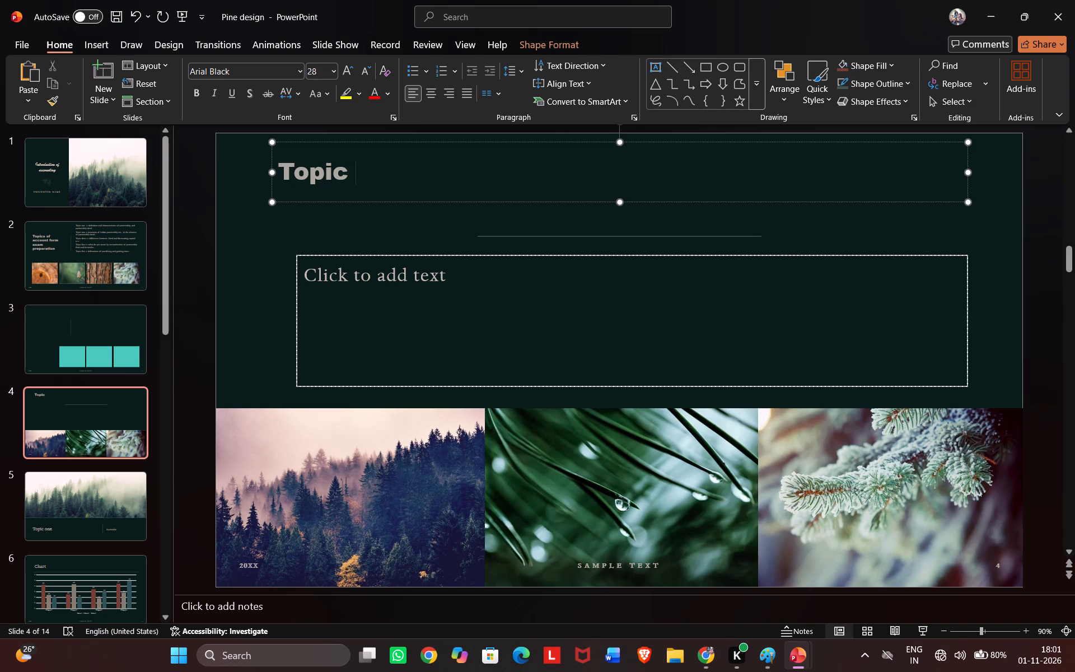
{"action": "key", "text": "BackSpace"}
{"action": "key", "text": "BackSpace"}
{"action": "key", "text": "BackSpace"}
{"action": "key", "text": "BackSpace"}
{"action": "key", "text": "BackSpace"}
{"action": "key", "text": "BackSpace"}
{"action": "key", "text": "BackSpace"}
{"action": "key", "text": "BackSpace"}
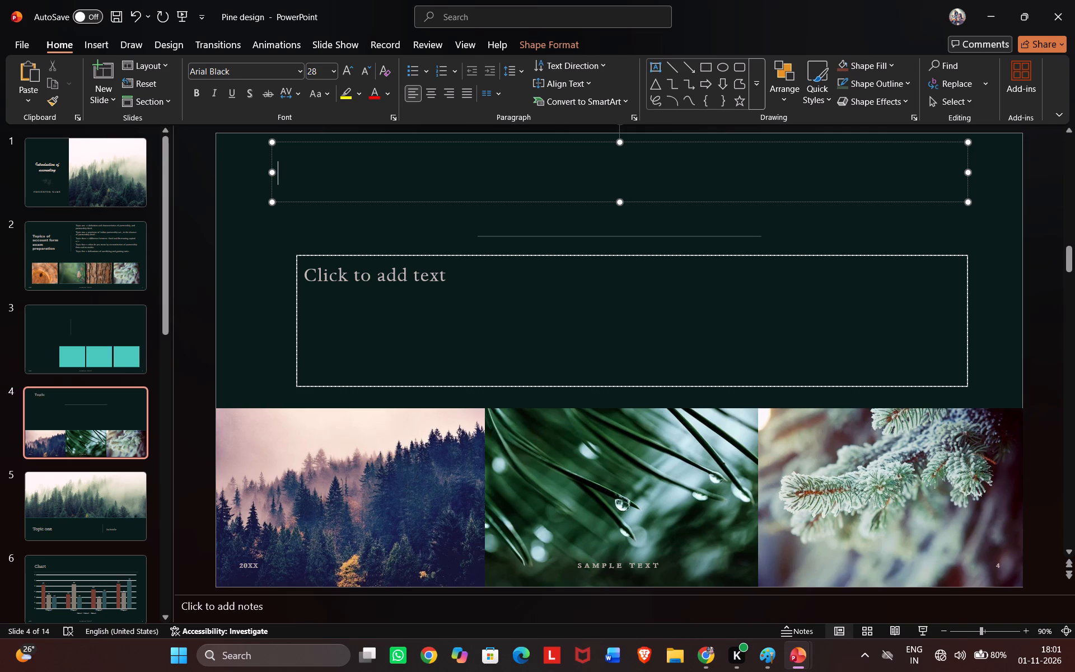
Set the slide 4 title's font size to 24.
{"action": "left_click", "coordinate": [329, 73]}
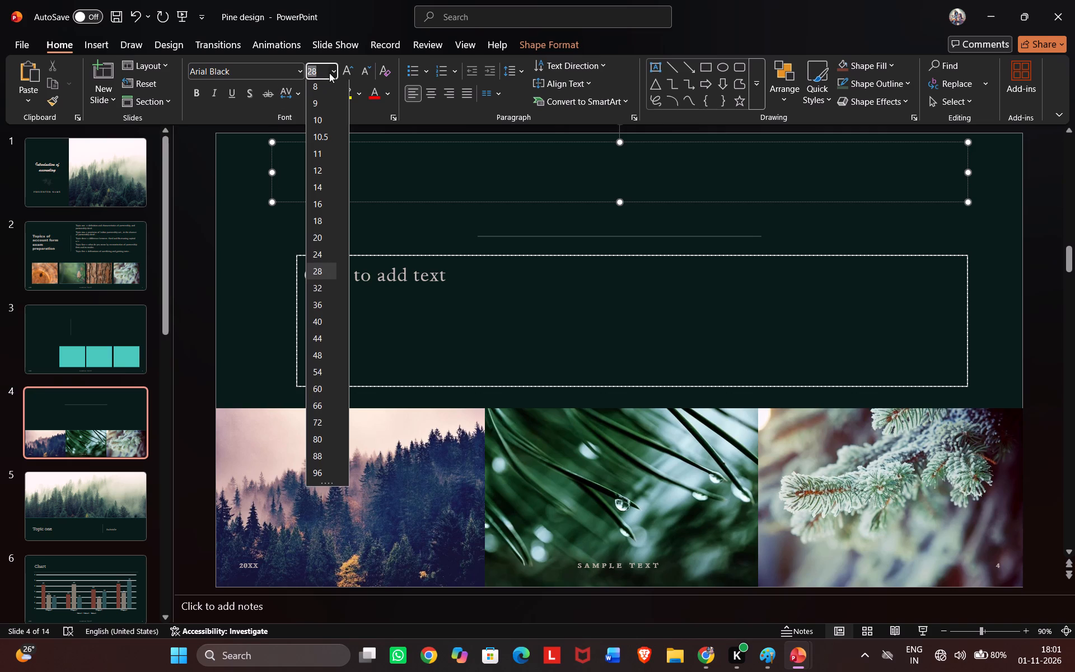
{"action": "left_click", "coordinate": [334, 255]}
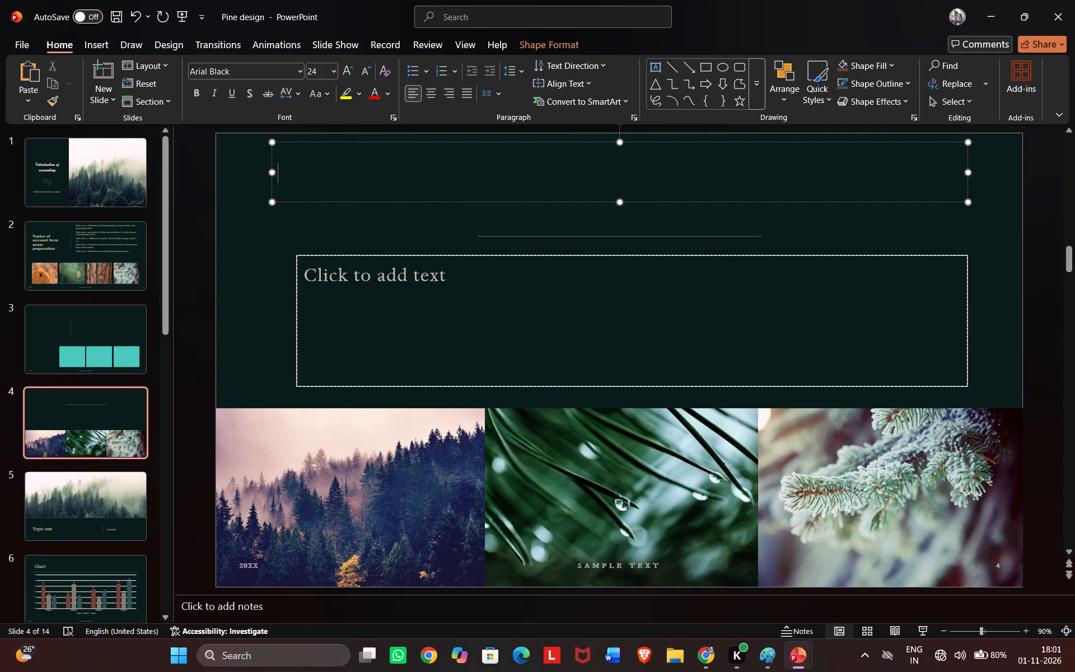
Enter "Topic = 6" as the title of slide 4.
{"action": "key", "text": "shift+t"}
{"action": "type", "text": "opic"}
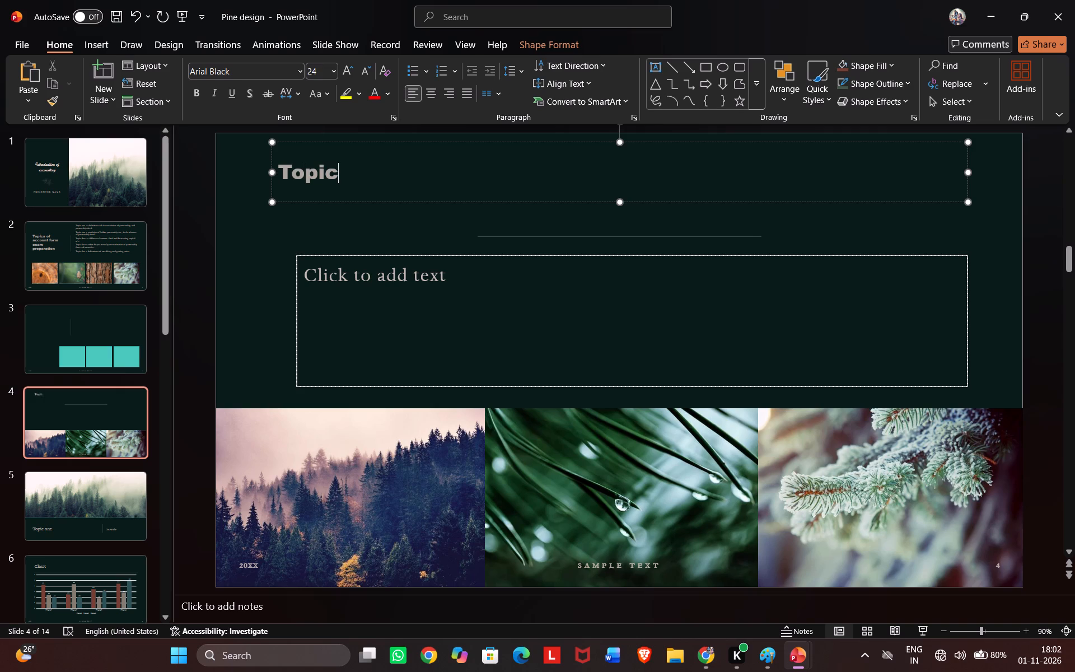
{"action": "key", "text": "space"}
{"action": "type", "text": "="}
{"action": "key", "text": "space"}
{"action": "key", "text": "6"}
Move slide 4's title box slightly down and left so it sits just above the short divider line.
{"action": "left_click", "coordinate": [282, 192]}
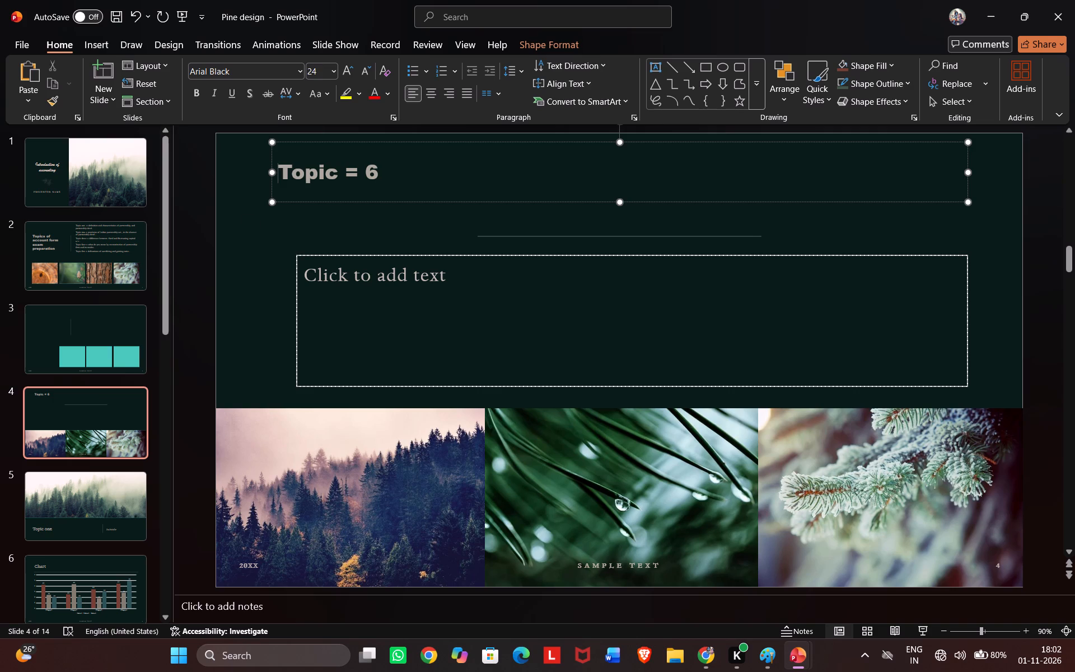
{"action": "left_click", "coordinate": [400, 164]}
{"action": "key", "text": "Down"}
{"action": "left_click", "coordinate": [283, 195]}
{"action": "left_click", "coordinate": [296, 223]}
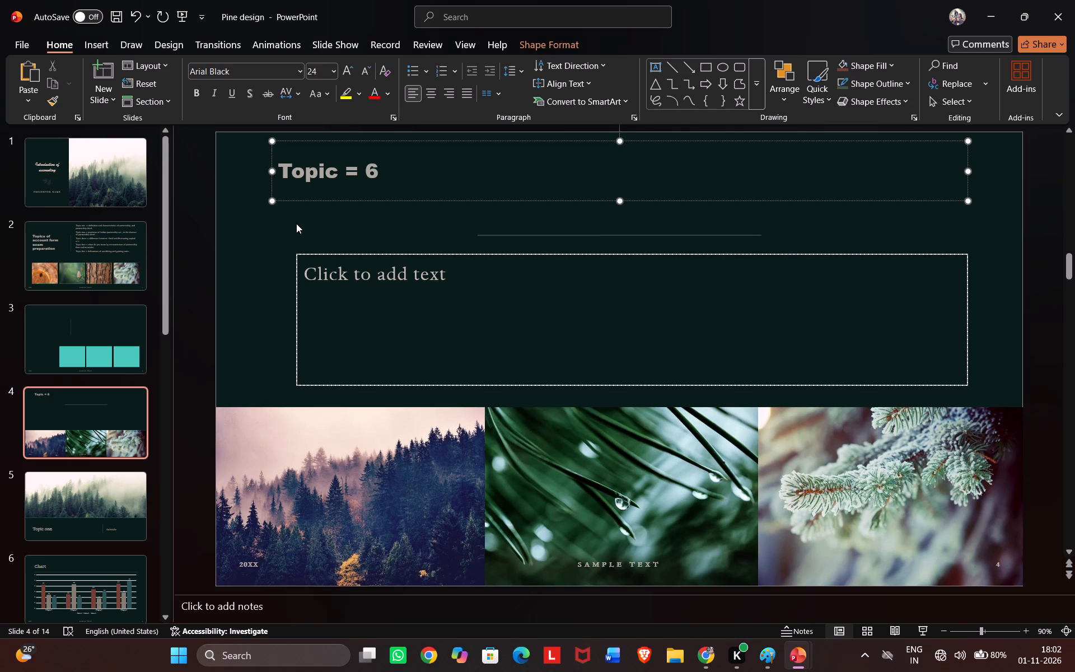
{"action": "left_click", "coordinate": [292, 206]}
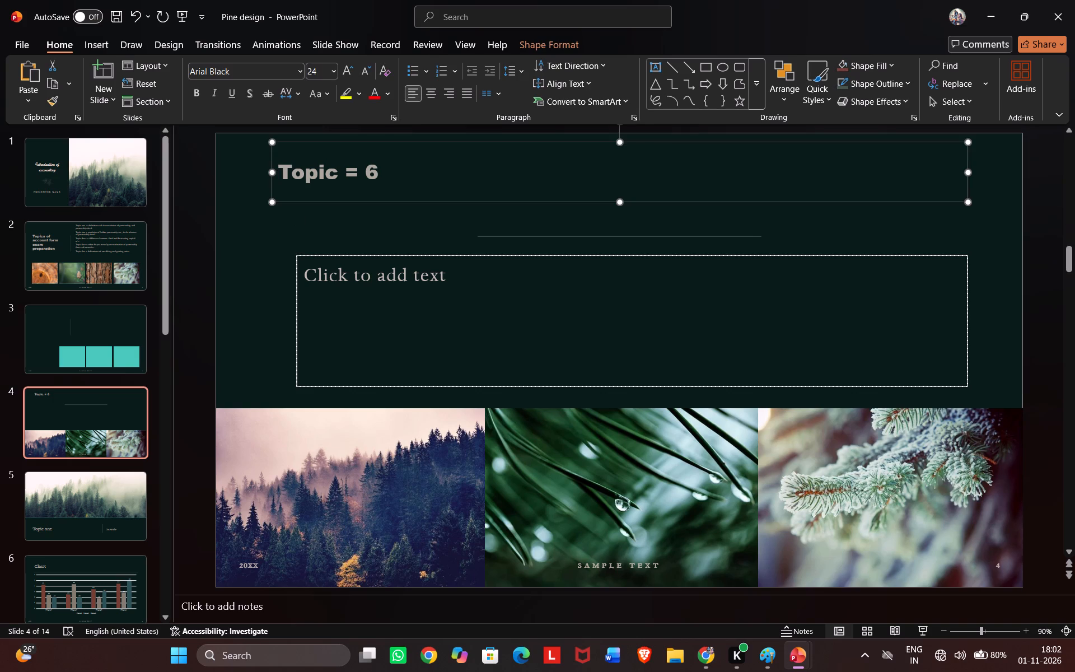
{"action": "left_click_drag", "start_coordinate": [292, 206], "coordinate": [295, 225]}
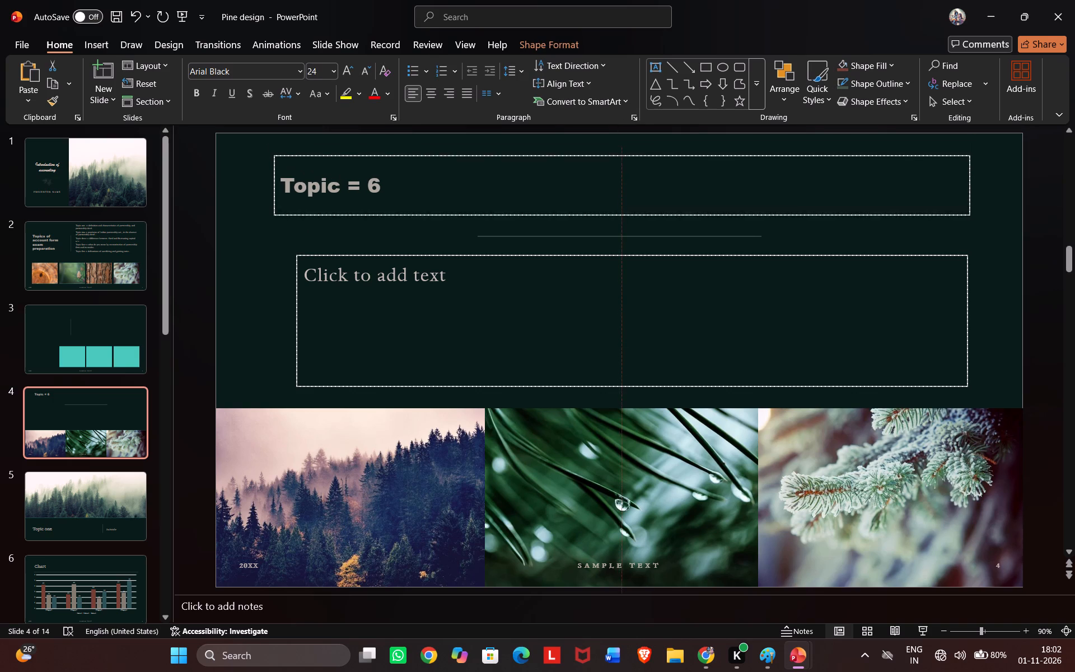
{"action": "left_click_drag", "start_coordinate": [295, 225], "coordinate": [292, 261]}
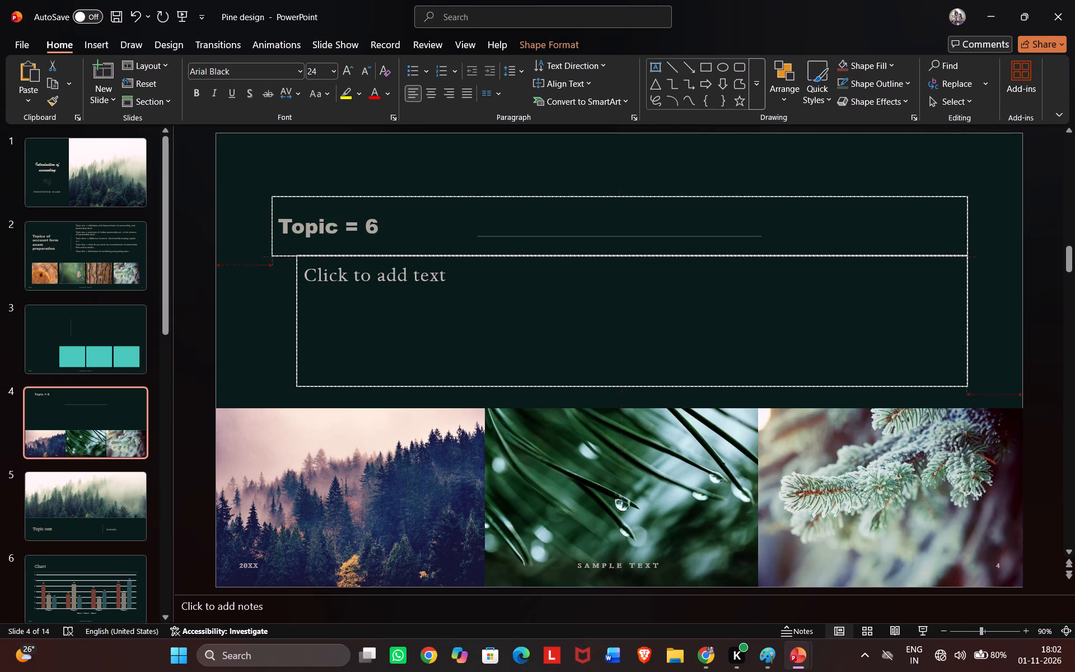
{"action": "left_click_drag", "start_coordinate": [292, 261], "coordinate": [288, 241]}
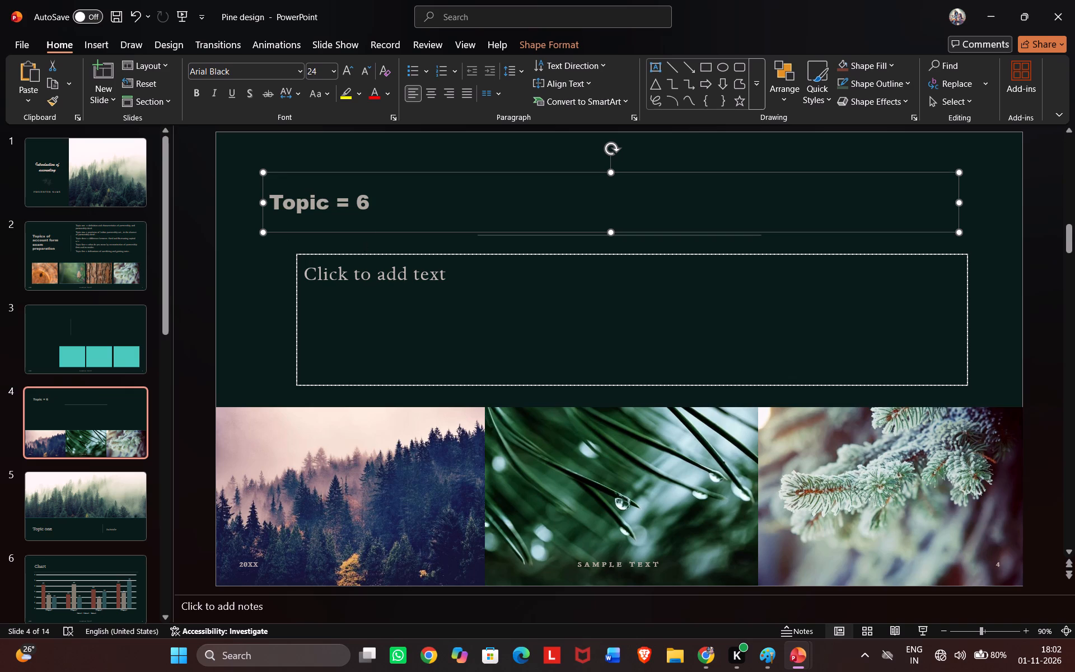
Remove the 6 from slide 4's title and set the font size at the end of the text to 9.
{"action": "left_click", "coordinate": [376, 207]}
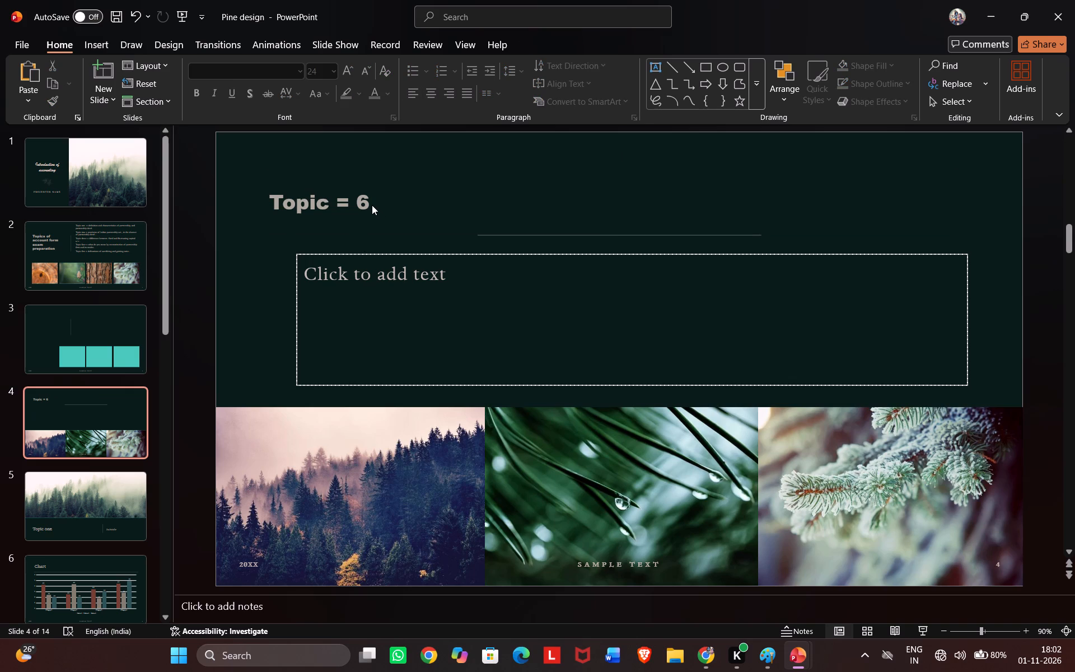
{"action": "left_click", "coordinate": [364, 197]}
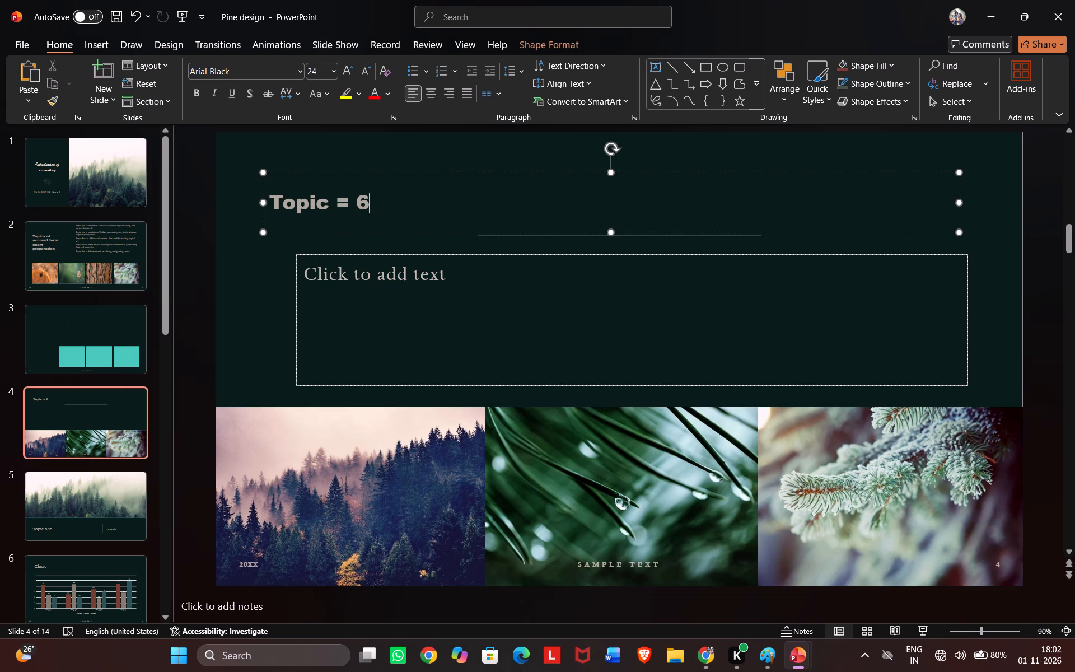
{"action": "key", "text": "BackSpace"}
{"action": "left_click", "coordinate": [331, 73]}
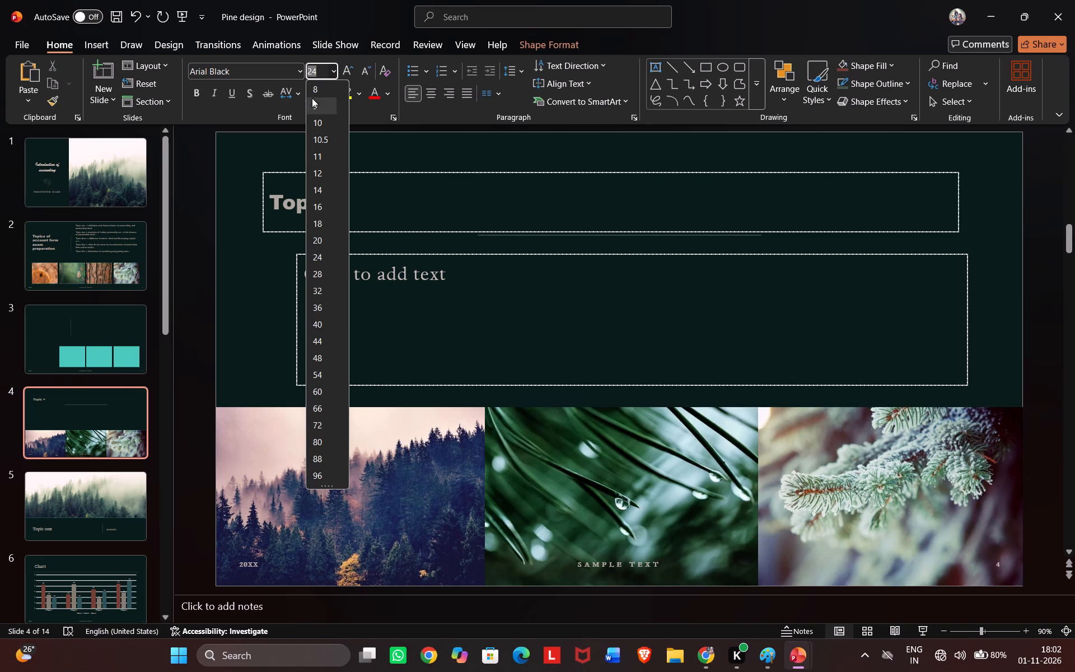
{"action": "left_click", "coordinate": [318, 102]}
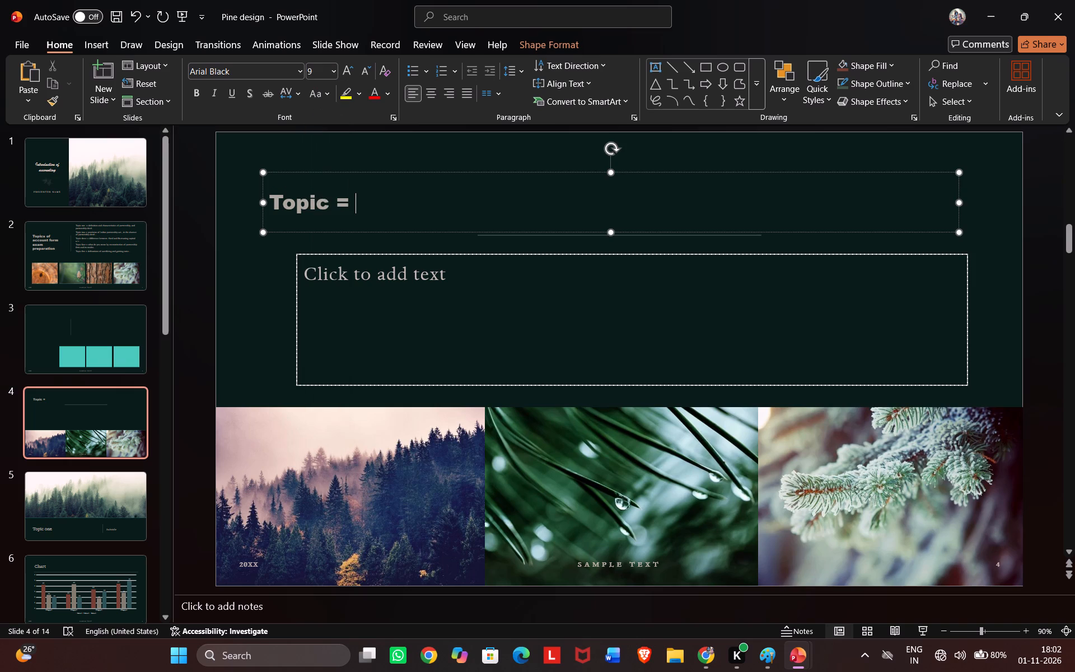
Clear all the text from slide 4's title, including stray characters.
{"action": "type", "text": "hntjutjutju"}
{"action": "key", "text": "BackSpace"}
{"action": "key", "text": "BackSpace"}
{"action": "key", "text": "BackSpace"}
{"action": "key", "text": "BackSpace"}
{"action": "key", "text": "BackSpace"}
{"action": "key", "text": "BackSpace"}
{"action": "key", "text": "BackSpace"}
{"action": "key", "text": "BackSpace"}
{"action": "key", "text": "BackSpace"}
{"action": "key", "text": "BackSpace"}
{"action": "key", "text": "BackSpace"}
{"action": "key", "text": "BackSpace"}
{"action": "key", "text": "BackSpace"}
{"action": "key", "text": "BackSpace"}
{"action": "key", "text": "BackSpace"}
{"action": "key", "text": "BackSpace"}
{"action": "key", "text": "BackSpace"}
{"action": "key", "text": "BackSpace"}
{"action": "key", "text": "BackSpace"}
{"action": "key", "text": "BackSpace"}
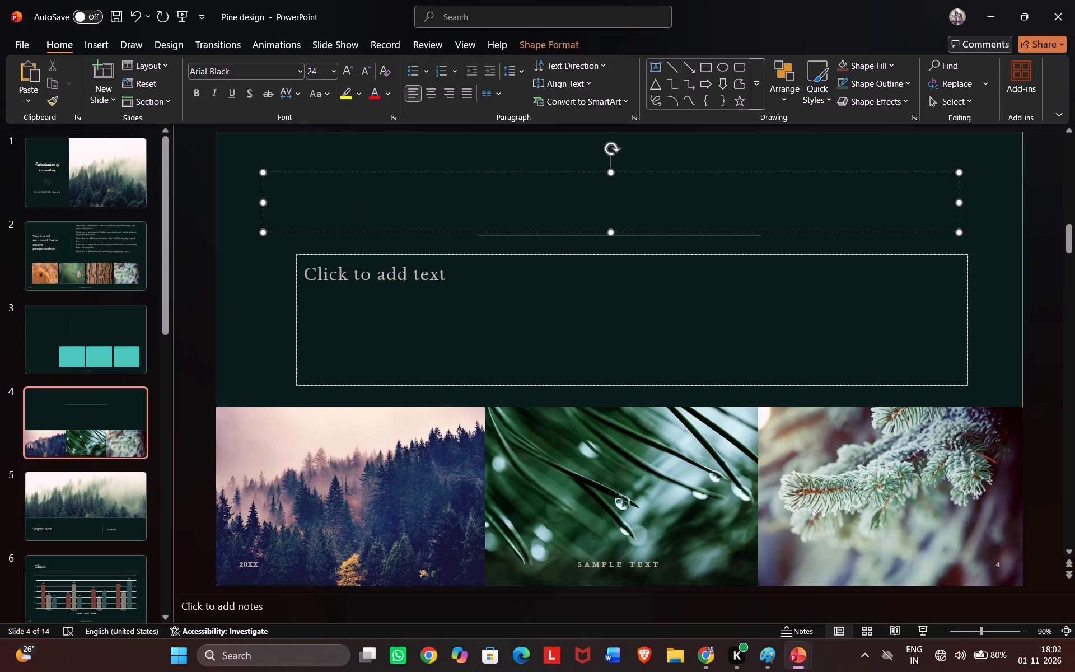
Enter "Topic = 6" in slide 4's emptied title box.
{"action": "key", "text": "shift+t"}
{"action": "type", "text": "op"}
{"action": "key", "text": "c"}
{"action": "key", "text": "BackSpace"}
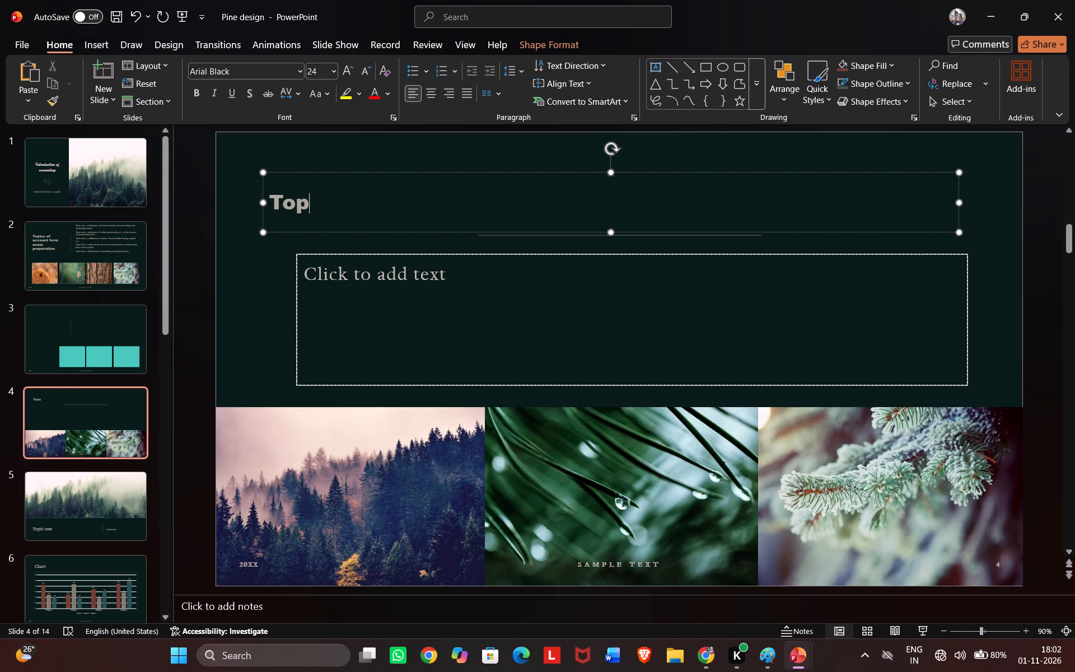
{"action": "type", "text": "ic"}
{"action": "key", "text": "space"}
{"action": "type", "text": "="}
{"action": "key", "text": "space"}
{"action": "key", "text": "6"}
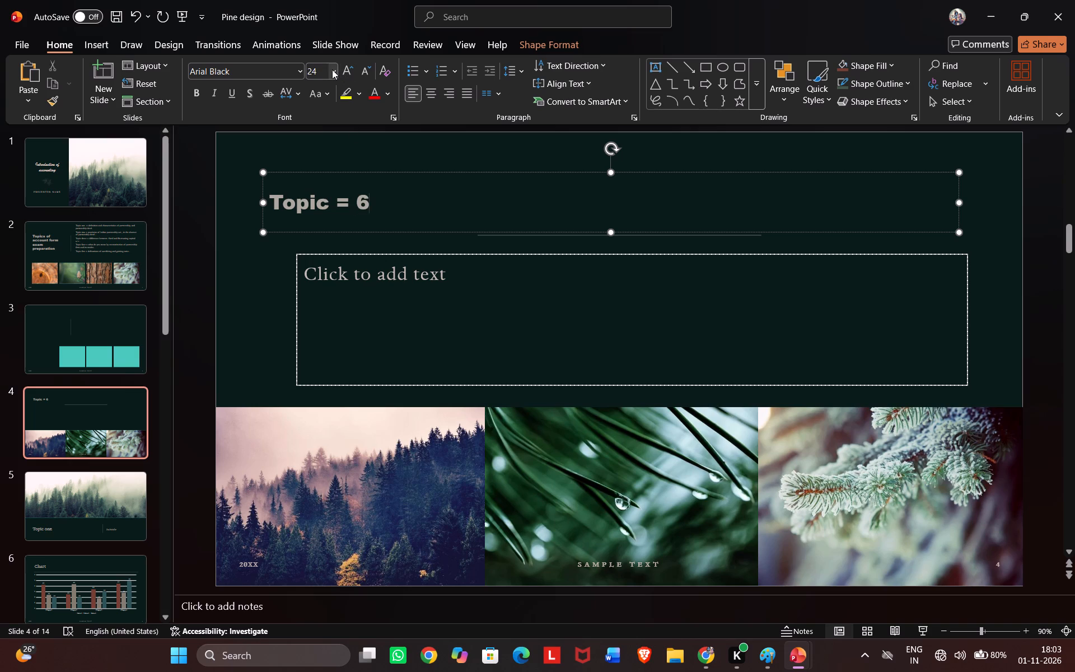
Set the font size to 9 at the end of slide 4's title and add several spaces after the 6.
{"action": "left_click", "coordinate": [332, 69]}
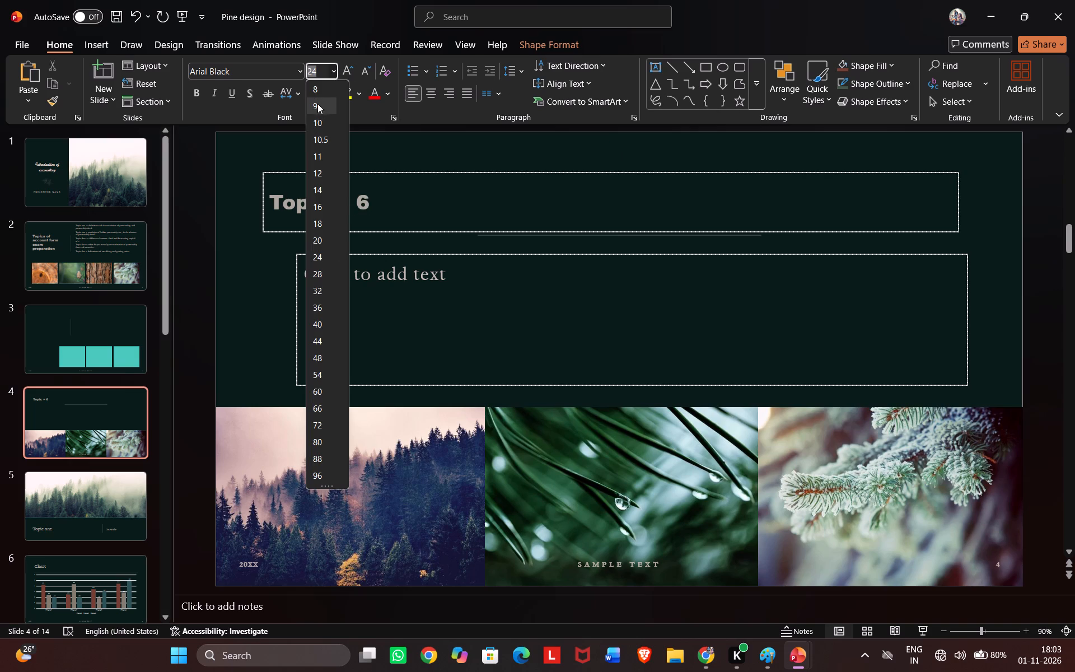
{"action": "left_click", "coordinate": [317, 104]}
{"action": "key", "text": "space"}
{"action": "key", "text": "space"}
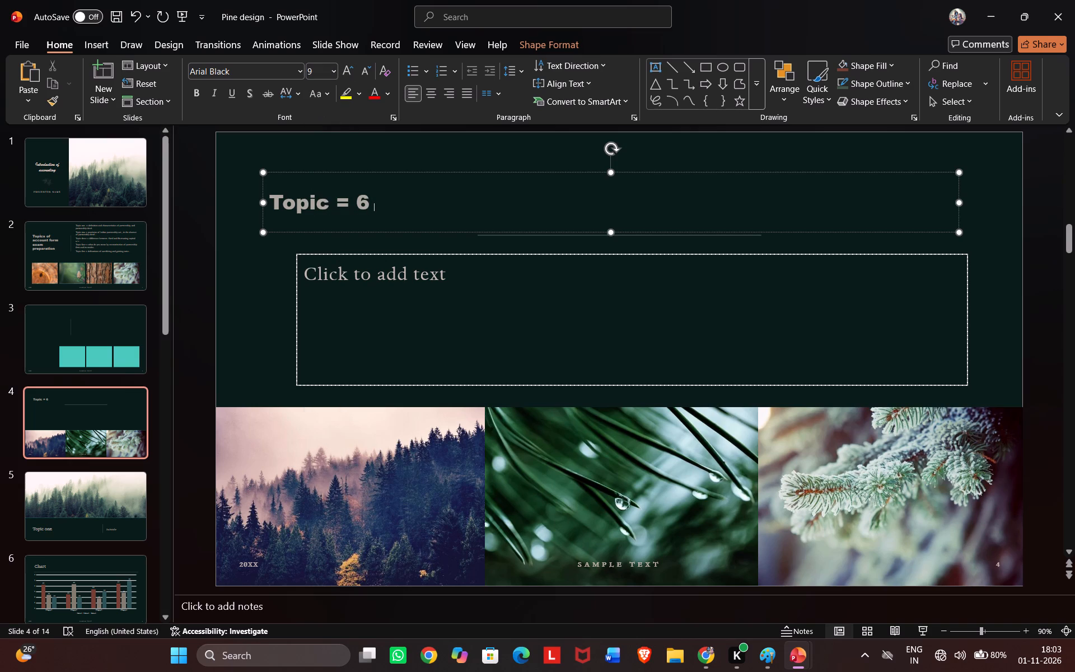
{"action": "key", "text": "space"}
{"action": "key", "text": "space"}
{"action": "key", "text": "space"}
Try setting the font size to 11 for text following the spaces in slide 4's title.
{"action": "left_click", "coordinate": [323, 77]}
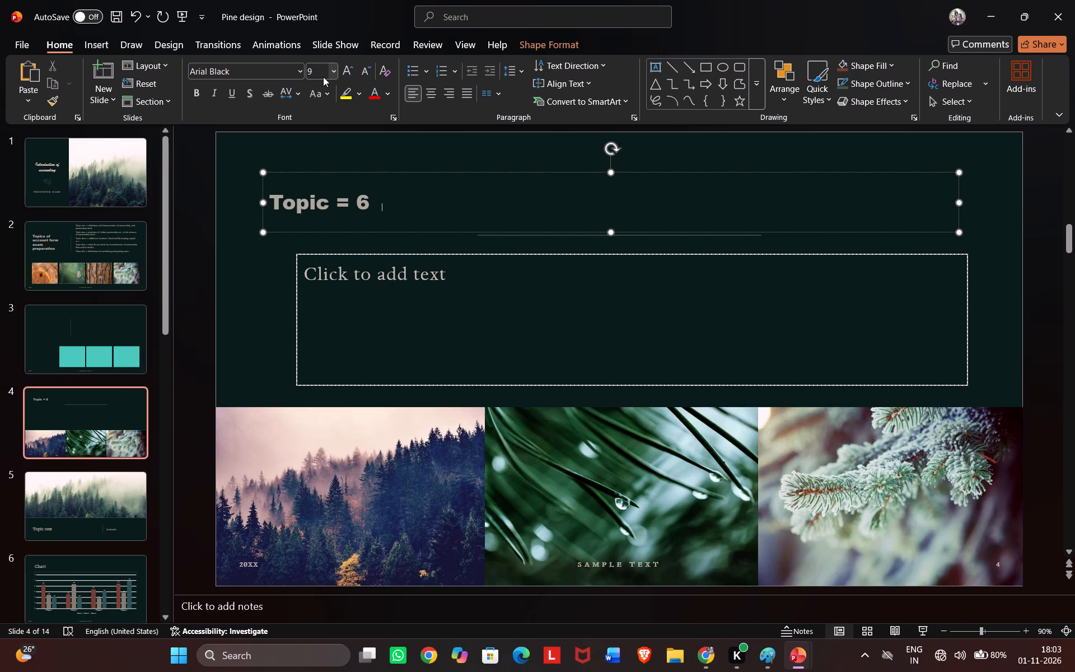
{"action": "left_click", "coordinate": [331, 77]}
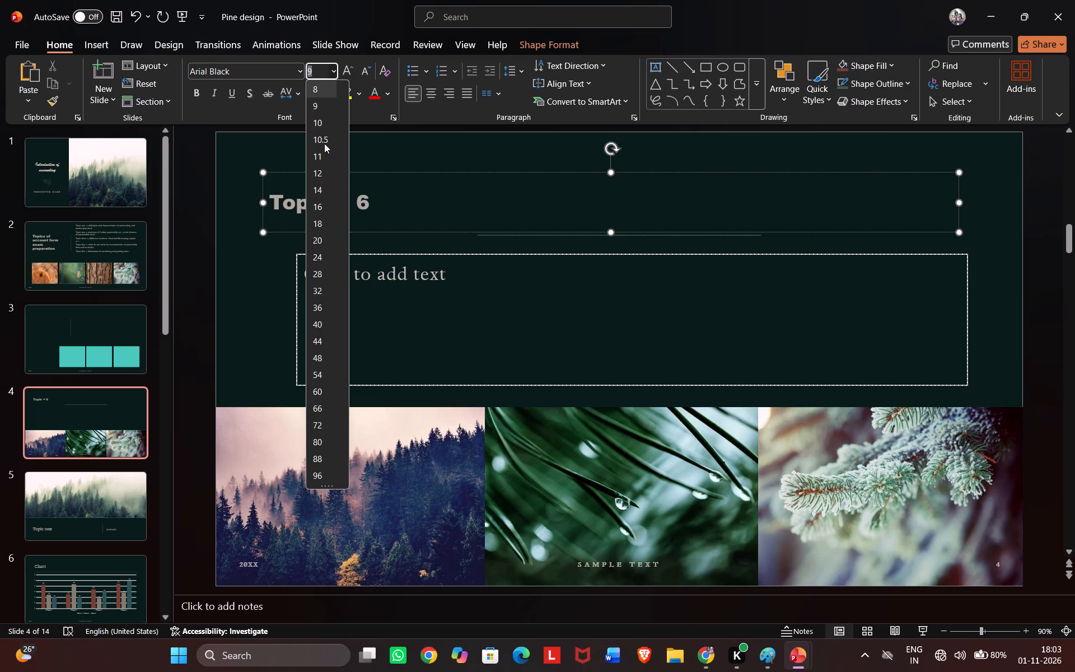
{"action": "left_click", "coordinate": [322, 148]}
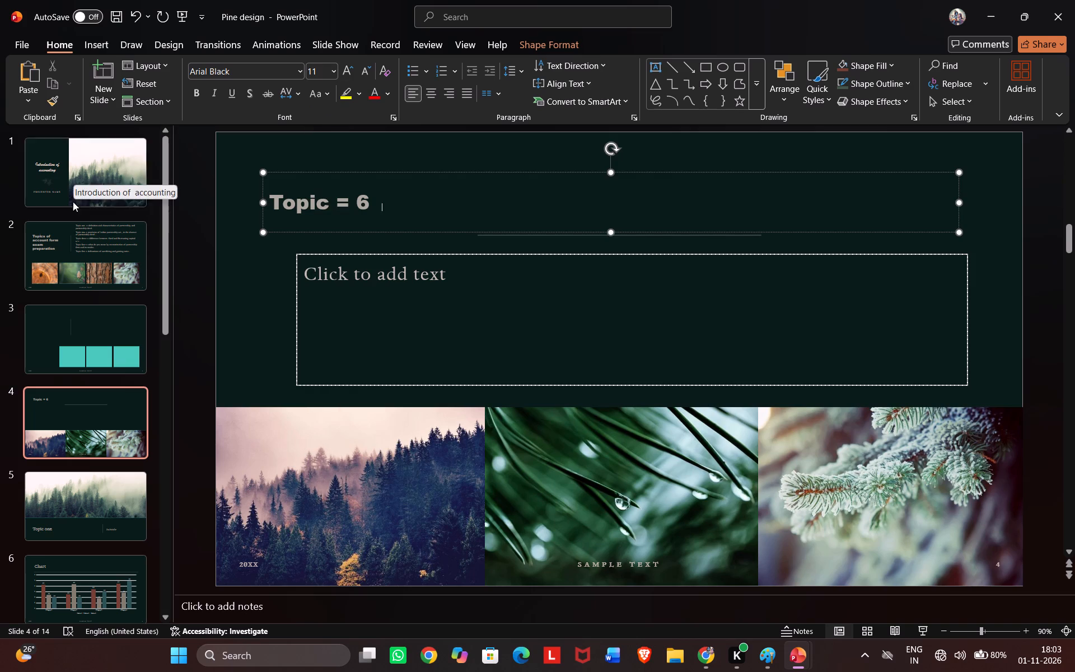
Check the topic list on slide 2, and remove the equals sign from slide 4's title so it reads "Topic 6".
{"action": "left_click", "coordinate": [57, 231]}
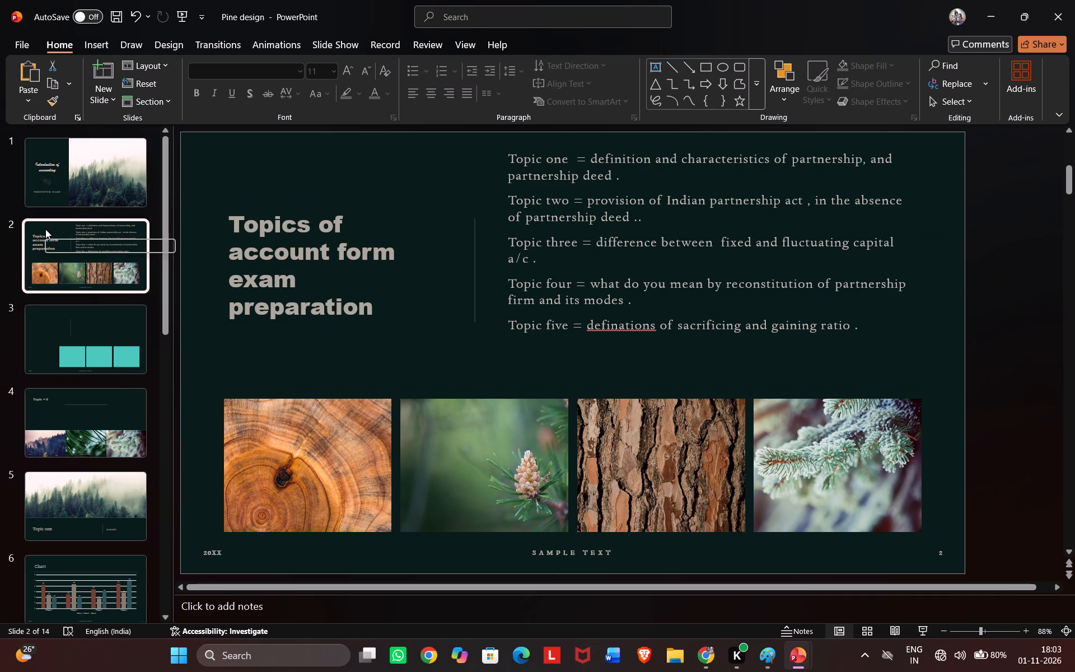
{"action": "left_click", "coordinate": [45, 229]}
{"action": "left_click", "coordinate": [80, 401]}
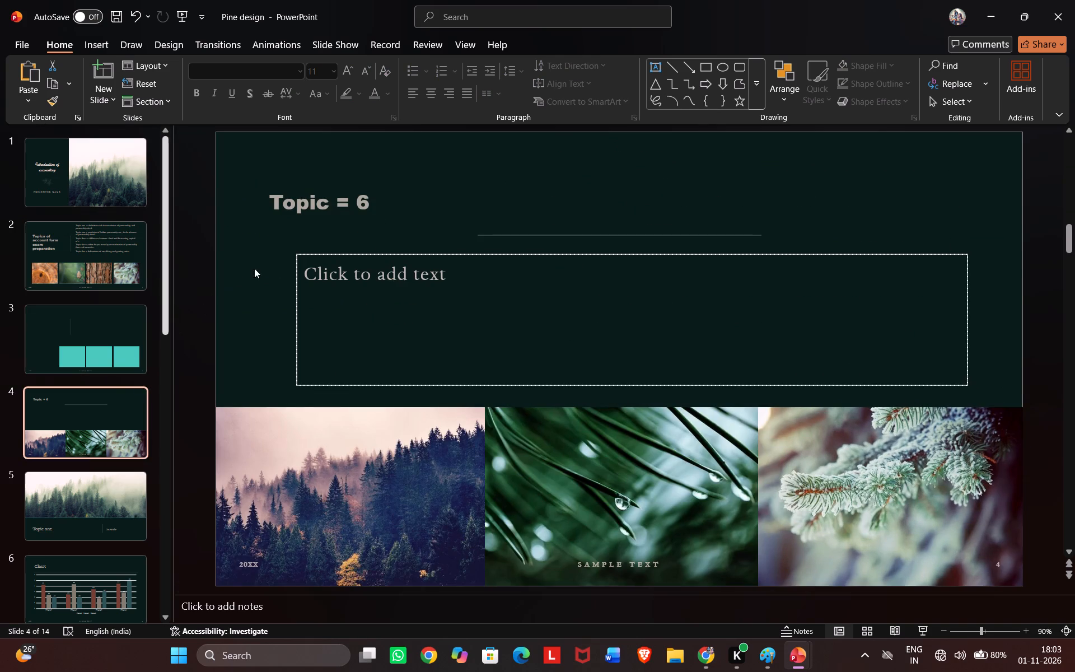
{"action": "left_click", "coordinate": [377, 190]}
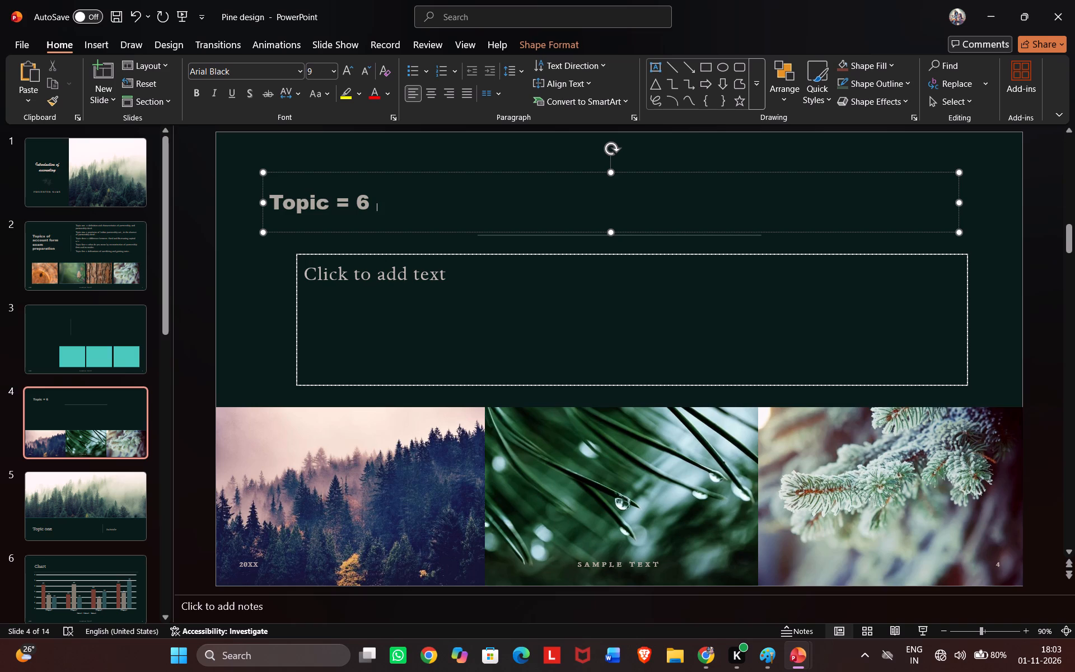
{"action": "left_click", "coordinate": [350, 198]}
{"action": "key", "text": "BackSpace"}
{"action": "key", "text": "BackSpace"}
Add an equals sign followed by a space after "Topic 6" in slide 4's title.
{"action": "left_click", "coordinate": [375, 197]}
{"action": "key", "text": "equal"}
{"action": "key", "text": "space"}
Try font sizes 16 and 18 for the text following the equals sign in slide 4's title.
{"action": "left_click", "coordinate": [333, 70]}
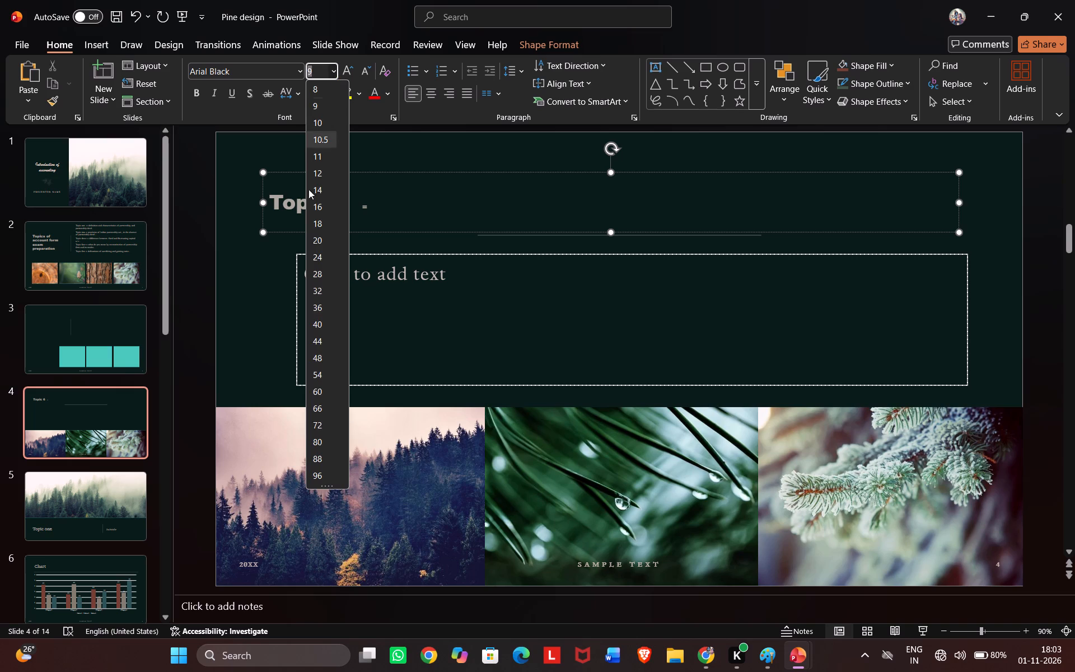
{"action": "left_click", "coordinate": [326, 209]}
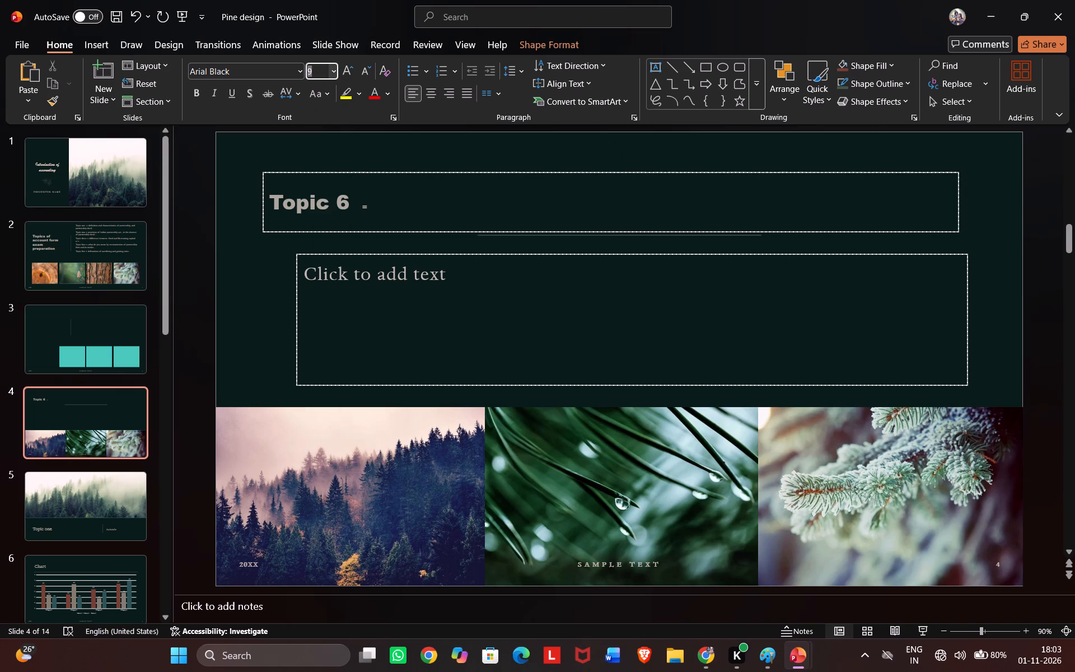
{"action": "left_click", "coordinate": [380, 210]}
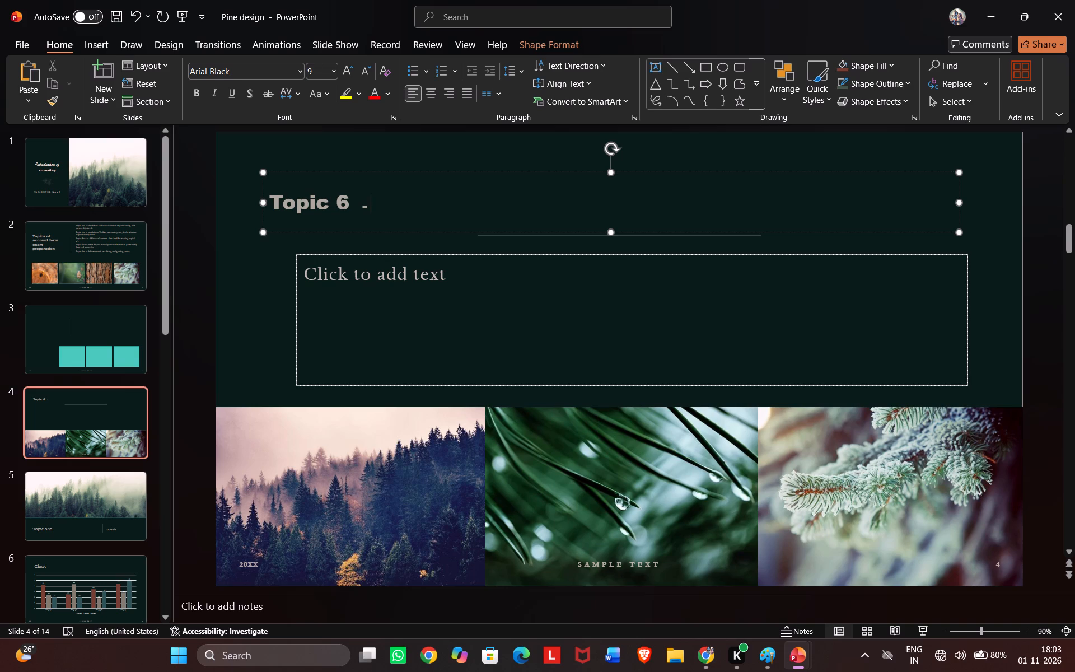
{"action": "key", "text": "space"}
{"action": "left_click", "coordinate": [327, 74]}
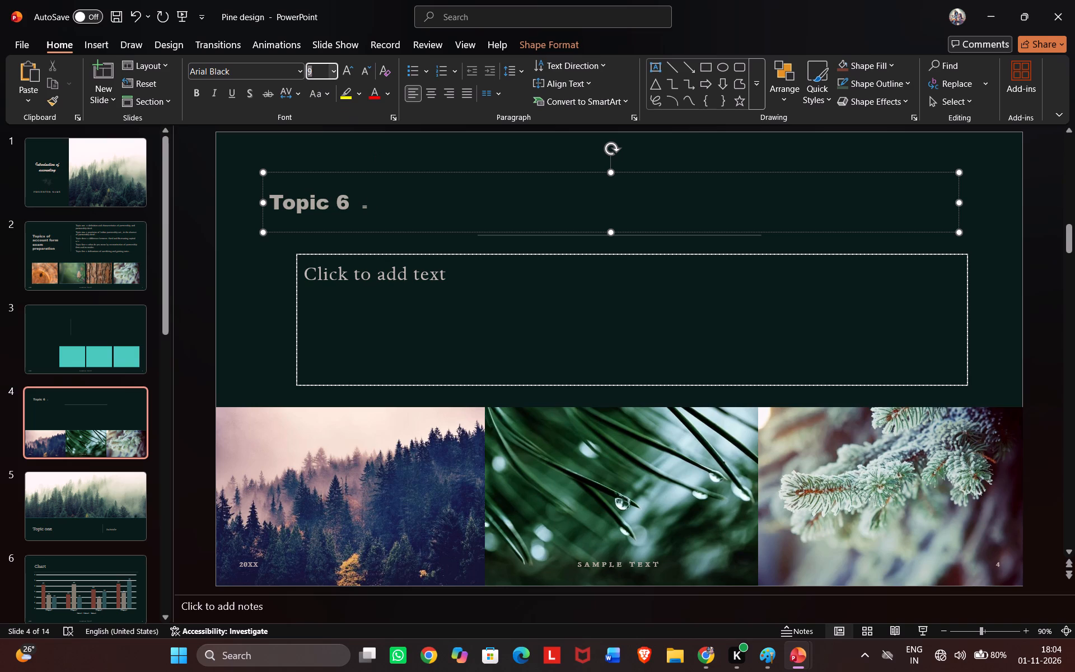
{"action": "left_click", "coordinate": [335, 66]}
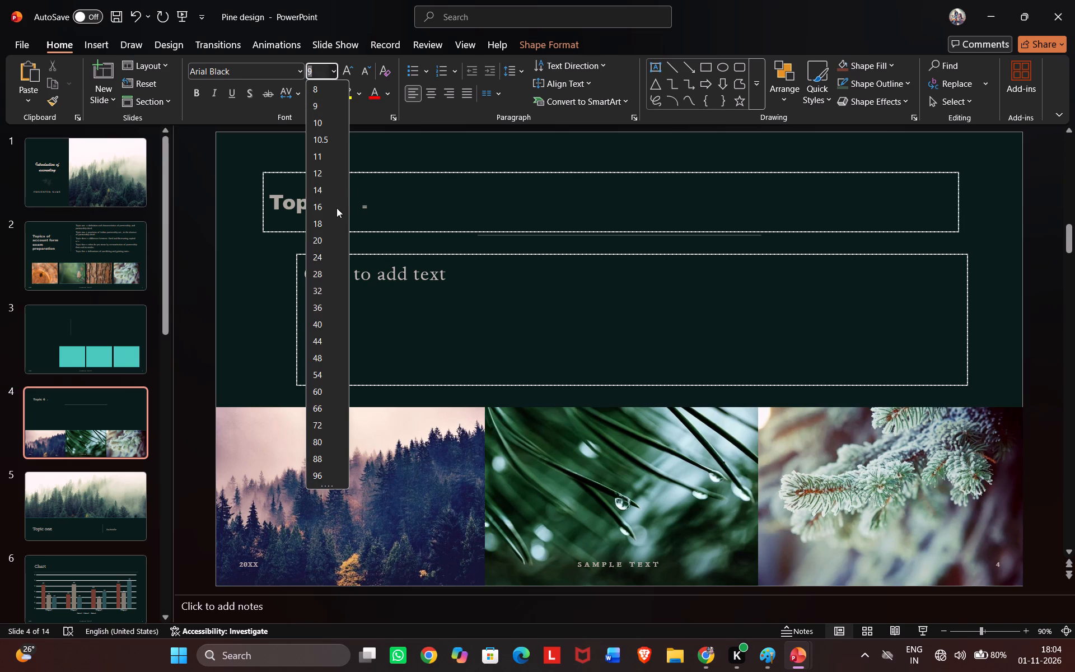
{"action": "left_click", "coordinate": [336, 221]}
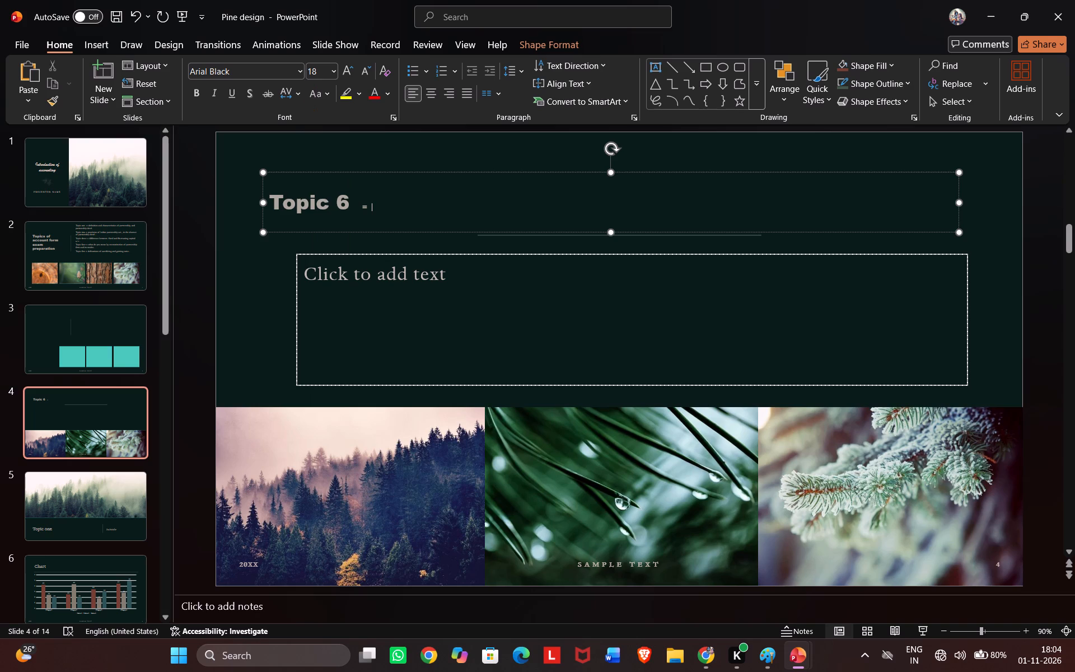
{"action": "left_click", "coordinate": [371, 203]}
Set the font size to 16 after the equals sign in slide 4's title and enter "definition".
{"action": "left_click", "coordinate": [333, 67]}
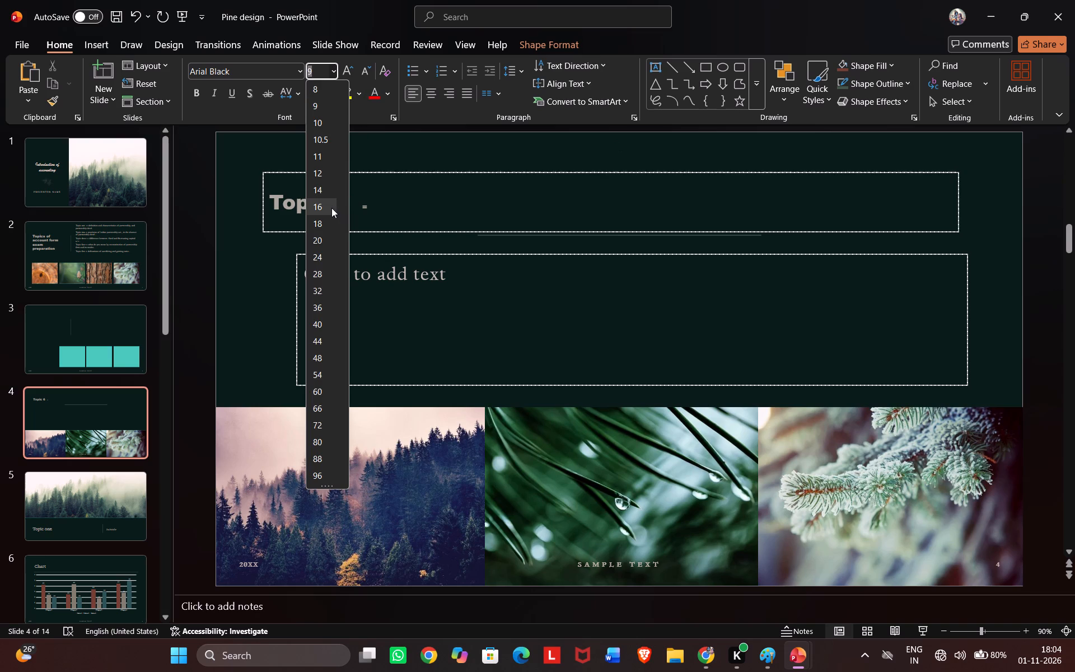
{"action": "left_click", "coordinate": [328, 207]}
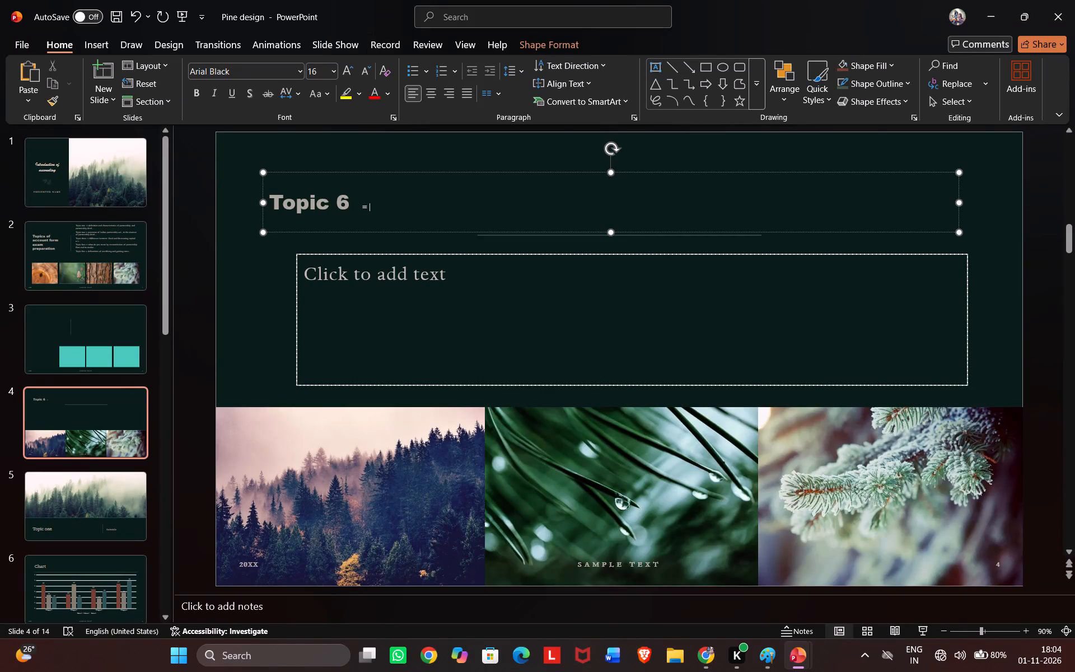
{"action": "key", "text": "t"}
{"action": "key", "text": "BackSpace"}
{"action": "type", "text": "all"}
{"action": "key", "text": "space"}
{"action": "key", "text": "BackSpace"}
{"action": "key", "text": "BackSpace"}
{"action": "key", "text": "BackSpace"}
{"action": "key", "text": "BackSpace"}
{"action": "type", "text": "de"}
{"action": "type", "text": "finatin"}
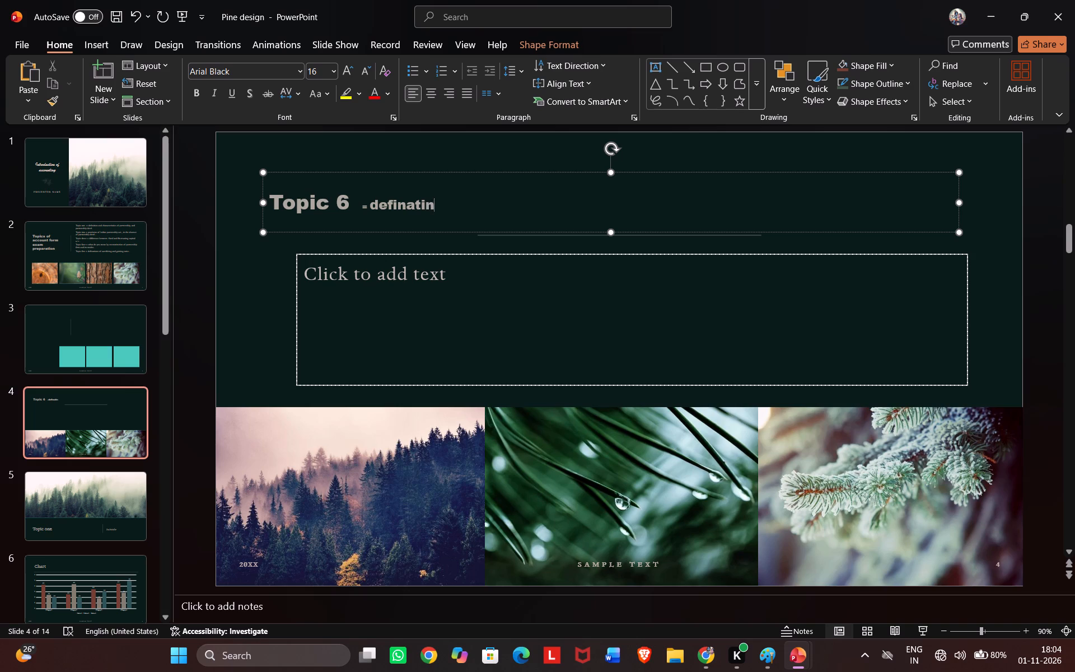
{"action": "key", "text": "BackSpace"}
{"action": "type", "text": "on"}
{"action": "key", "text": "space"}
Continue slide 4's title after "definition" with ", characteristics , features ,".
{"action": "key", "text": "space"}
{"action": "type", "text": ","}
{"action": "key", "text": "space"}
{"action": "key", "text": "space"}
{"action": "type", "text": "characteru"}
{"action": "key", "text": "BackSpace"}
{"action": "type", "text": "istics"}
{"action": "key", "text": "space"}
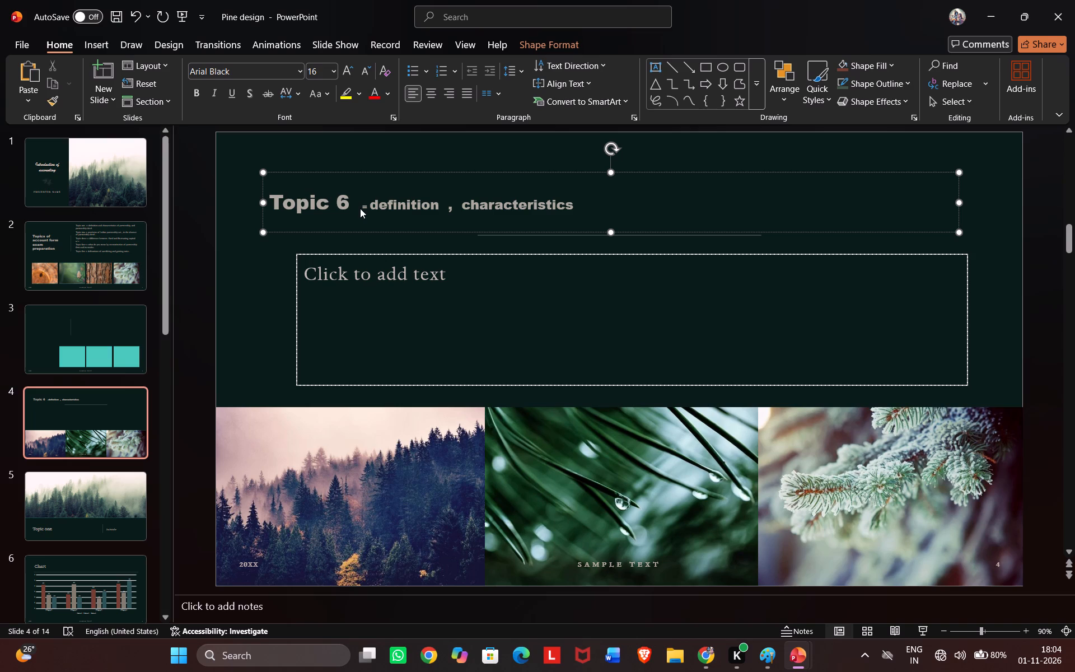
{"action": "type", "text": ","}
{"action": "key", "text": "space"}
{"action": "type", "text": "features"}
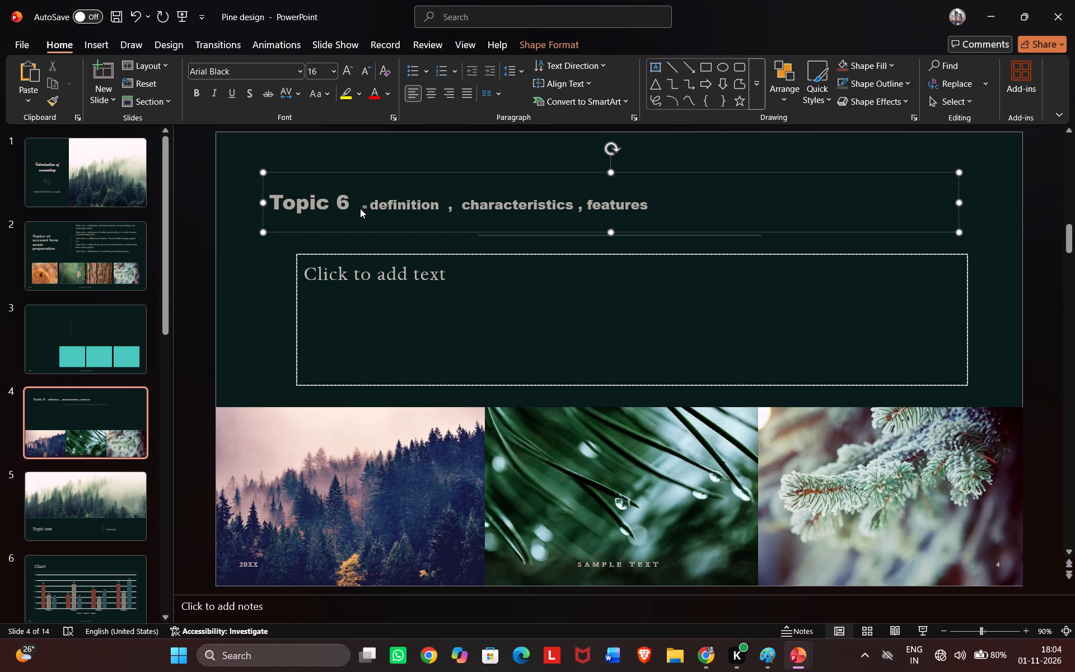
{"action": "key", "text": "space"}
{"action": "type", "text": ","}
{"action": "key", "text": "space"}
Finish slide 4's title with "types and nature of goodwill .".
{"action": "type", "text": "types an"}
{"action": "key", "text": "space"}
{"action": "key", "text": "BackSpace"}
{"action": "type", "text": "d"}
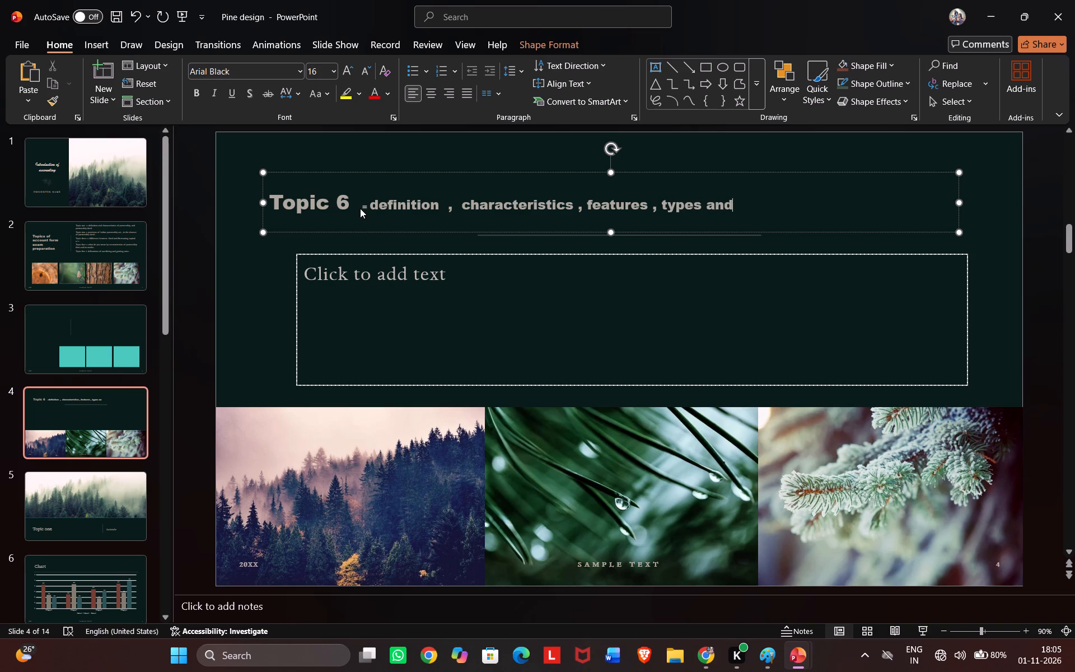
{"action": "key", "text": "space"}
{"action": "type", "text": "nature"}
{"action": "key", "text": "space"}
{"action": "type", "text": "of"}
{"action": "key", "text": "space"}
{"action": "type", "text": "goodwill"}
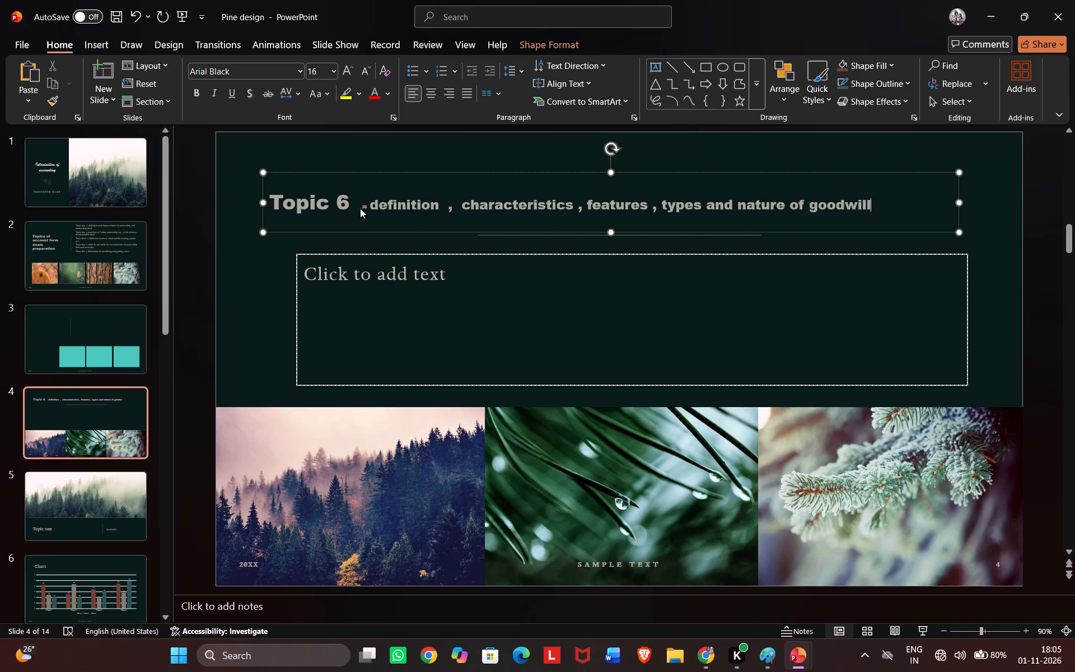
{"action": "key", "text": "space"}
{"action": "type", "text": "."}
{"action": "key", "text": "space"}
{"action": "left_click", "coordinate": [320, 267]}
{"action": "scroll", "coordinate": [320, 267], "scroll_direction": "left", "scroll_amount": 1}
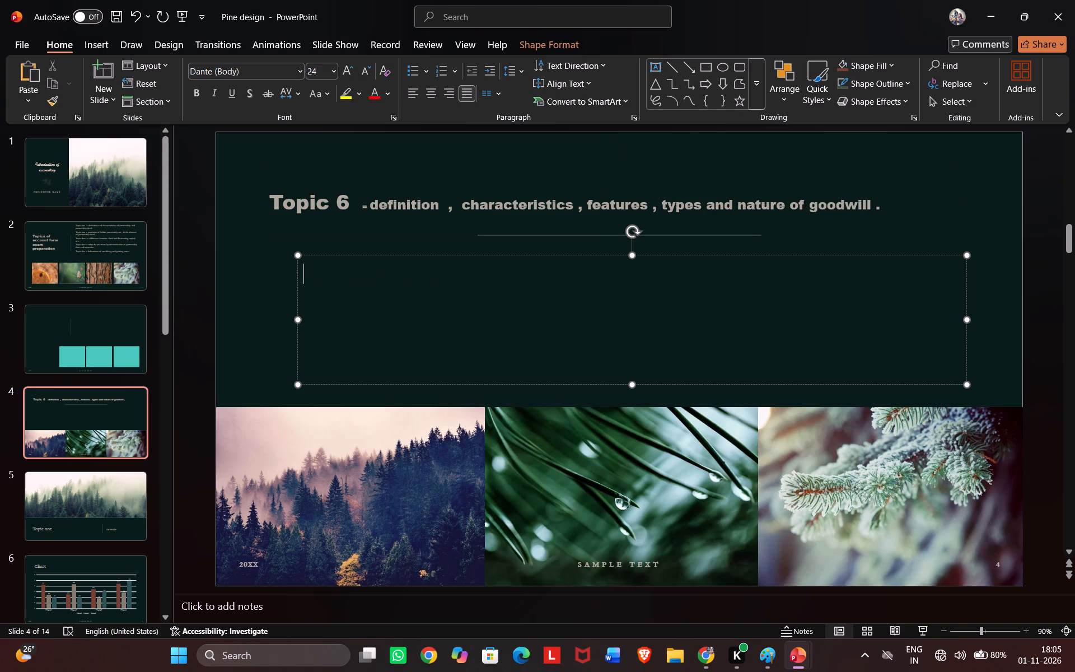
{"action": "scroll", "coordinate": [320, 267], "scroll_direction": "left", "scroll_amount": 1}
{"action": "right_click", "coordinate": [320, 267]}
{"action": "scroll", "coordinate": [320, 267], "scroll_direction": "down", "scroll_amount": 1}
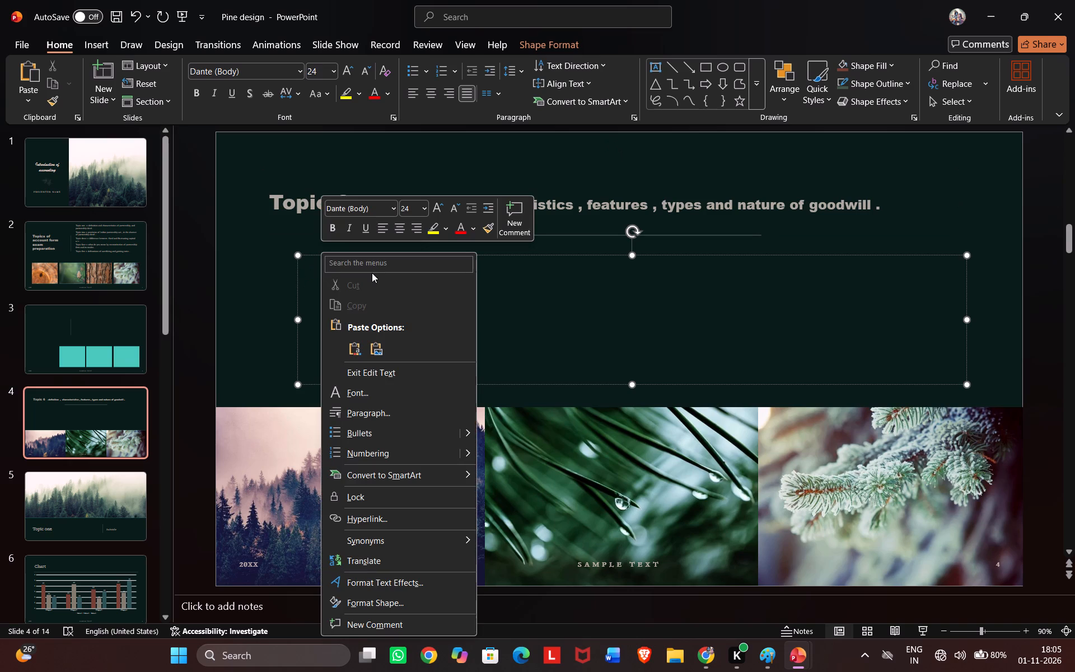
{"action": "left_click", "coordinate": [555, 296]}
Enlarge slide 4's body text placeholder up and to the left so it starts just below the title, and place the text cursor inside.
{"action": "left_click_drag", "start_coordinate": [555, 296], "coordinate": [465, 263]}
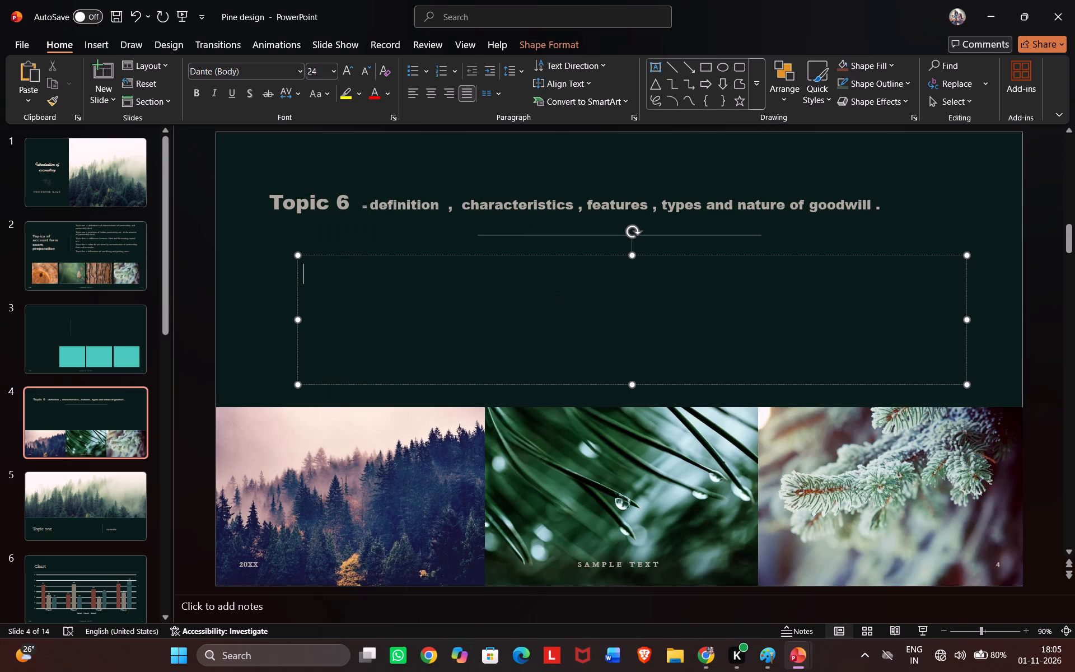
{"action": "left_click_drag", "start_coordinate": [465, 263], "coordinate": [299, 259]}
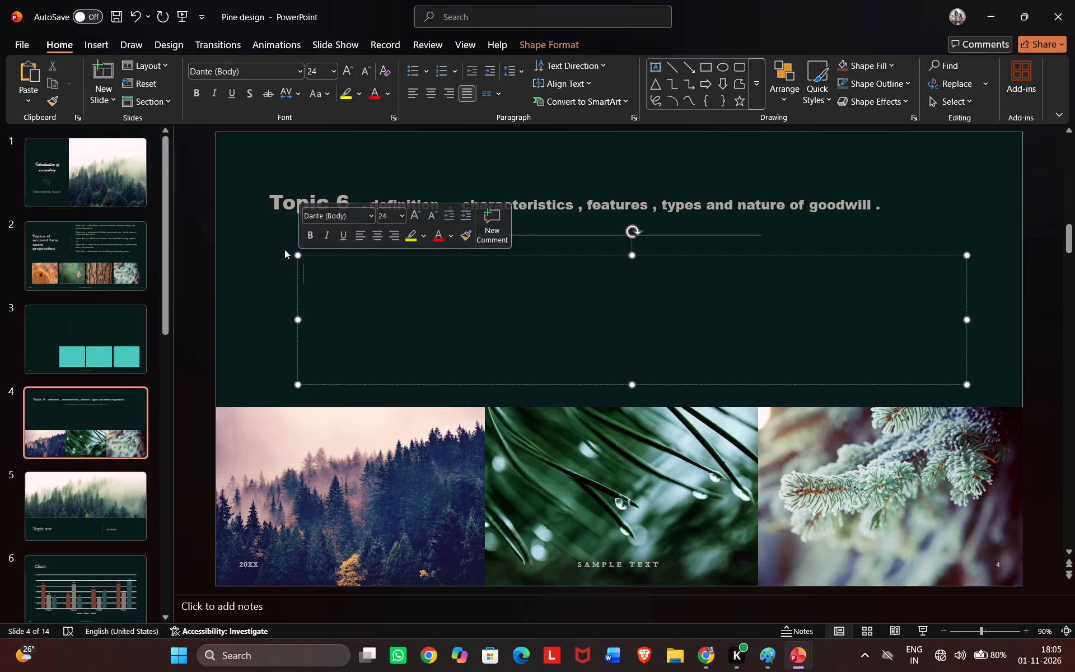
{"action": "left_click_drag", "start_coordinate": [296, 253], "coordinate": [263, 231]}
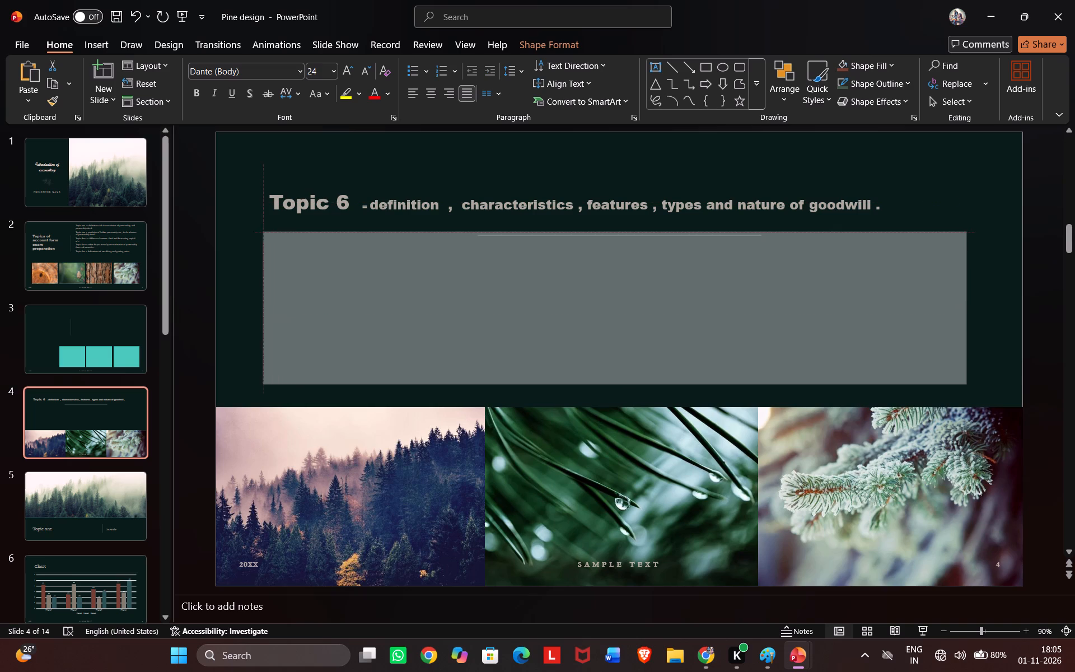
{"action": "left_click_drag", "start_coordinate": [263, 231], "coordinate": [235, 223]}
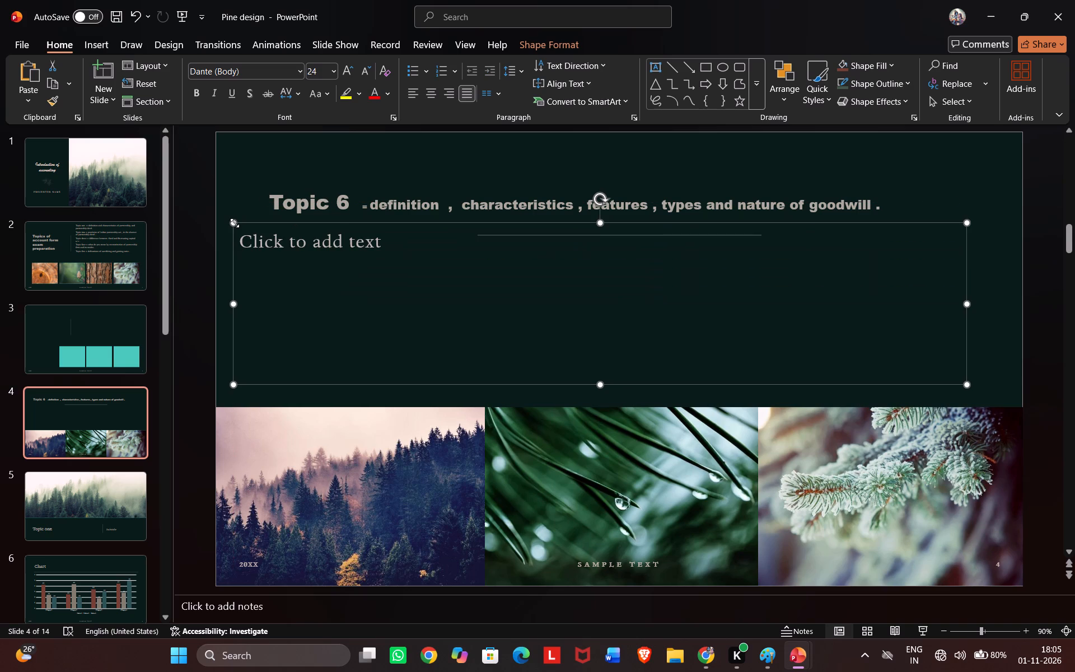
{"action": "left_click", "coordinate": [250, 242]}
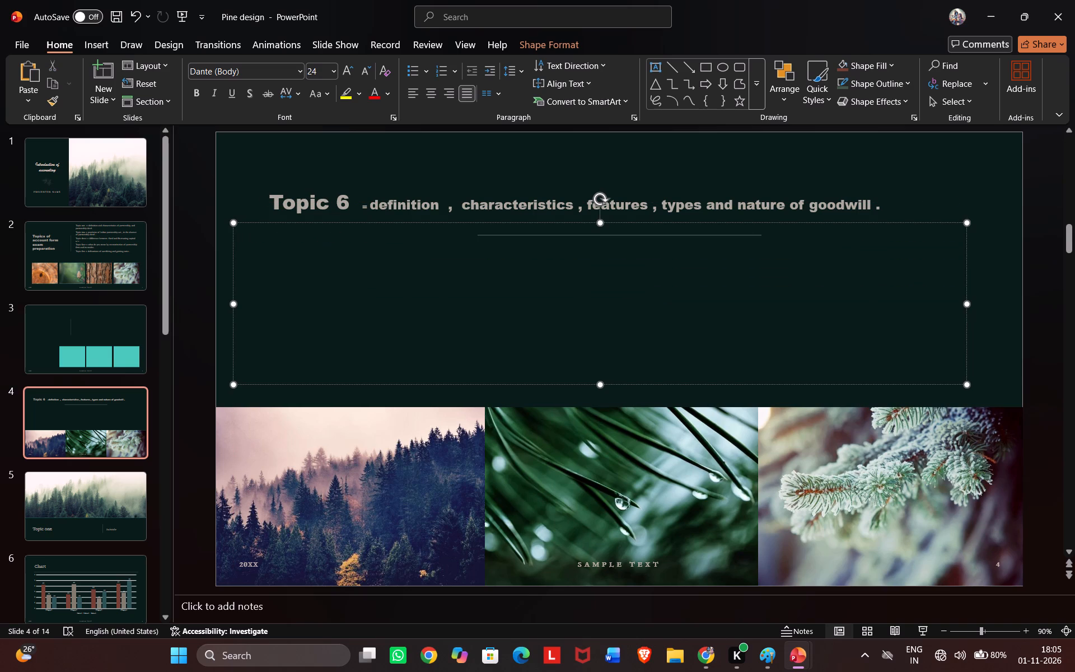
Begin slide 4's body text below the title with an indented line reading "Topic 7 =", followed by spacing.
{"action": "key", "text": "space"}
{"action": "key", "text": "space"}
{"action": "key", "text": "space"}
{"action": "key", "text": "space"}
{"action": "key", "text": "space"}
{"action": "key", "text": "space"}
{"action": "type", "text": "Topic"}
{"action": "key", "text": "space"}
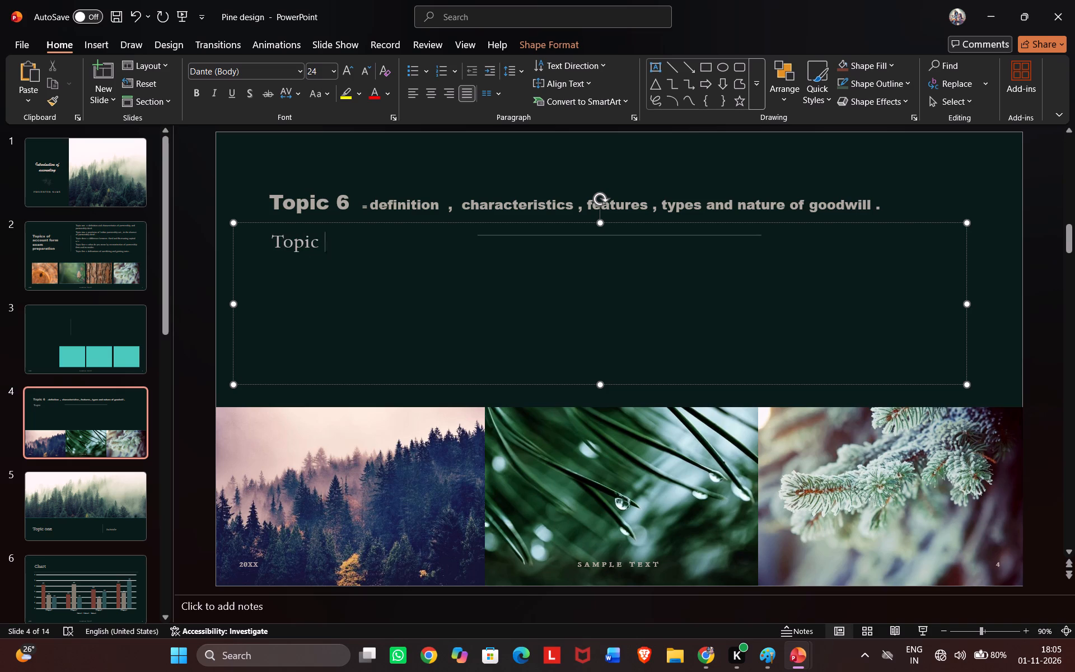
{"action": "key", "text": "7"}
{"action": "left_click", "coordinate": [250, 242]}
{"action": "key", "text": "space"}
{"action": "key", "text": "BackSpace"}
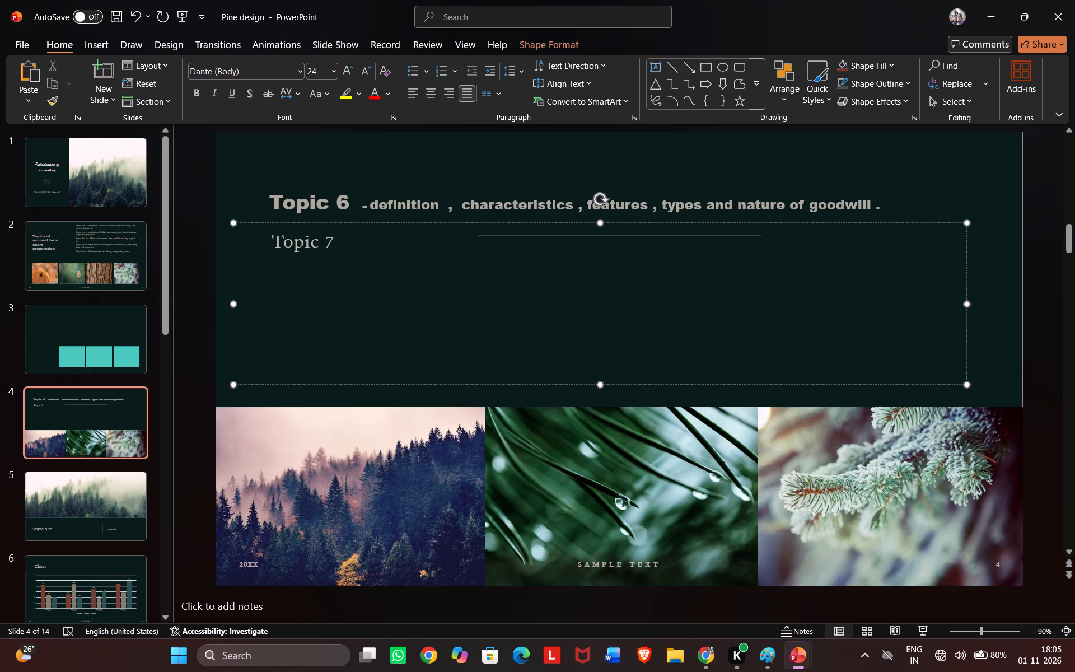
{"action": "left_click", "coordinate": [352, 240]}
{"action": "key", "text": "space"}
{"action": "type", "text": "="}
{"action": "key", "text": "space"}
{"action": "key", "text": "space"}
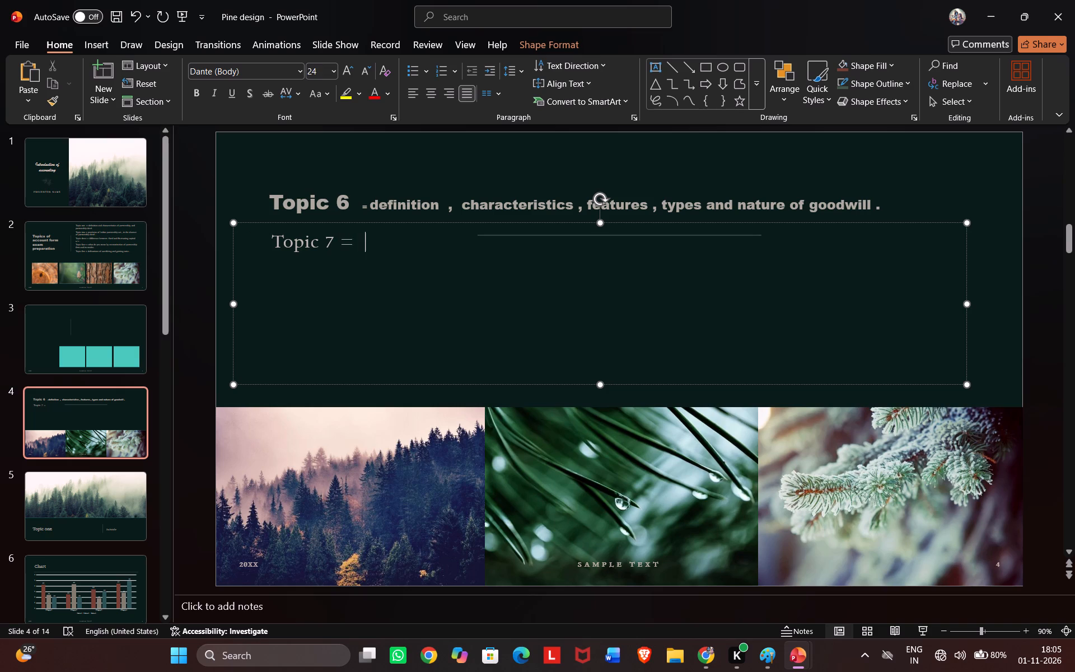
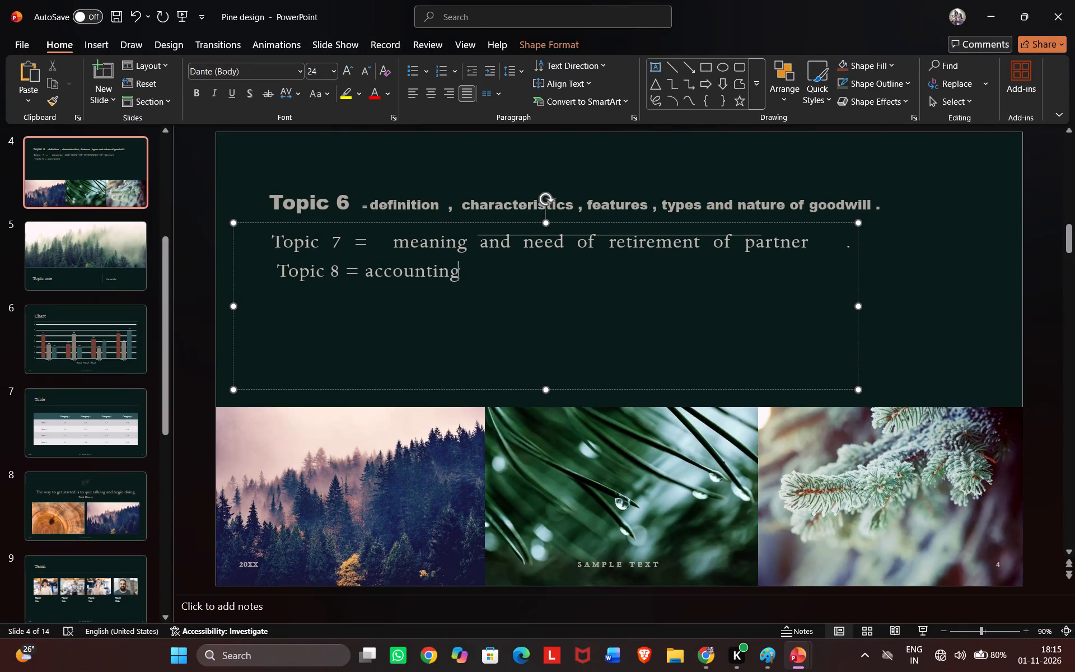
Complete slide 4's Topic 8 line after "accounting" with "of goodwill .".
{"action": "key", "text": "space"}
{"action": "type", "text": "of goo"}
{"action": "key", "text": "d"}
{"action": "type", "text": "will"}
{"action": "key", "text": "space"}
{"action": "type", "text": "."}
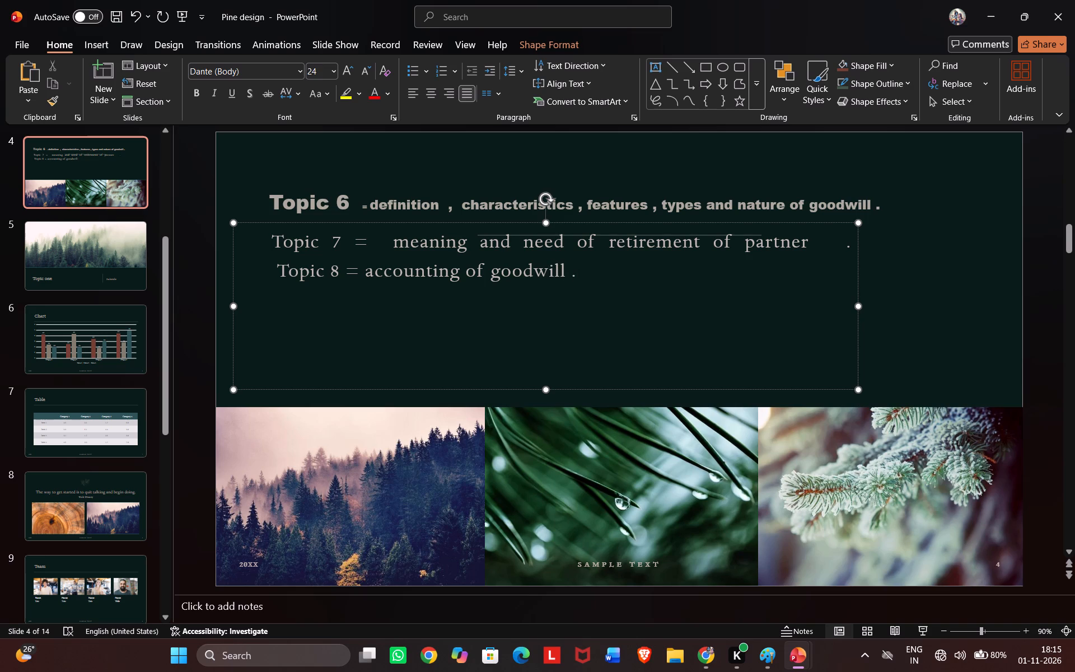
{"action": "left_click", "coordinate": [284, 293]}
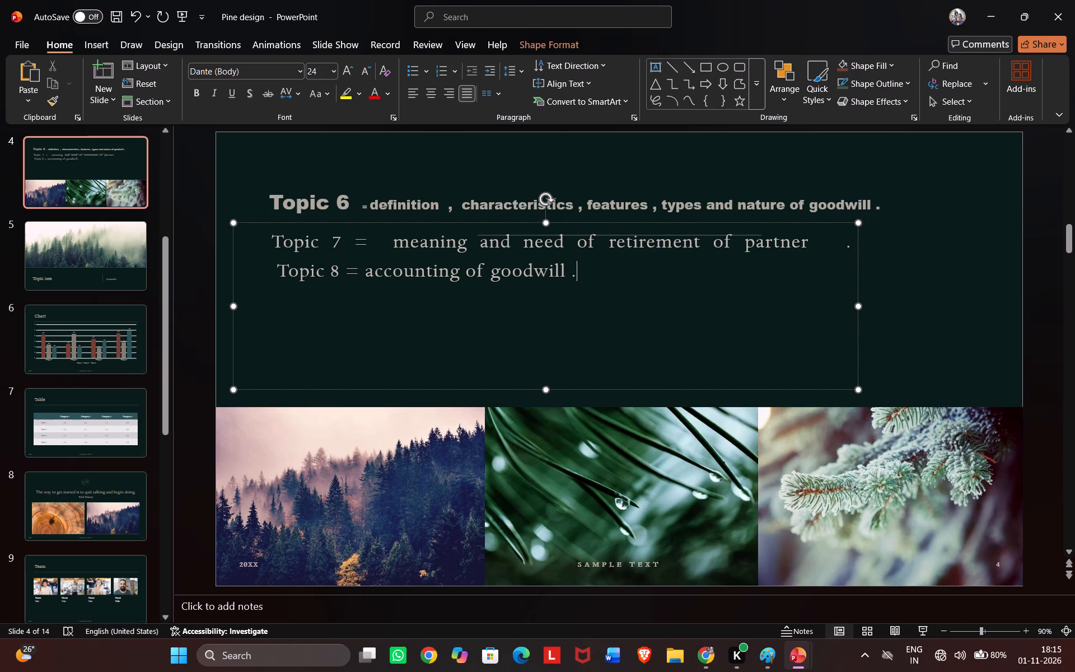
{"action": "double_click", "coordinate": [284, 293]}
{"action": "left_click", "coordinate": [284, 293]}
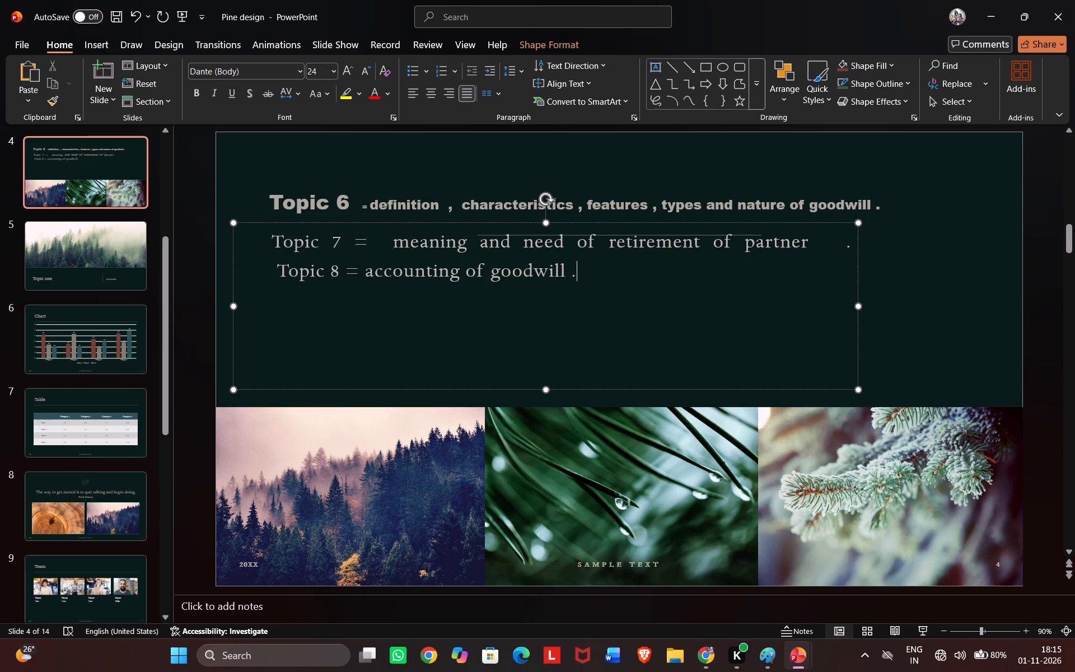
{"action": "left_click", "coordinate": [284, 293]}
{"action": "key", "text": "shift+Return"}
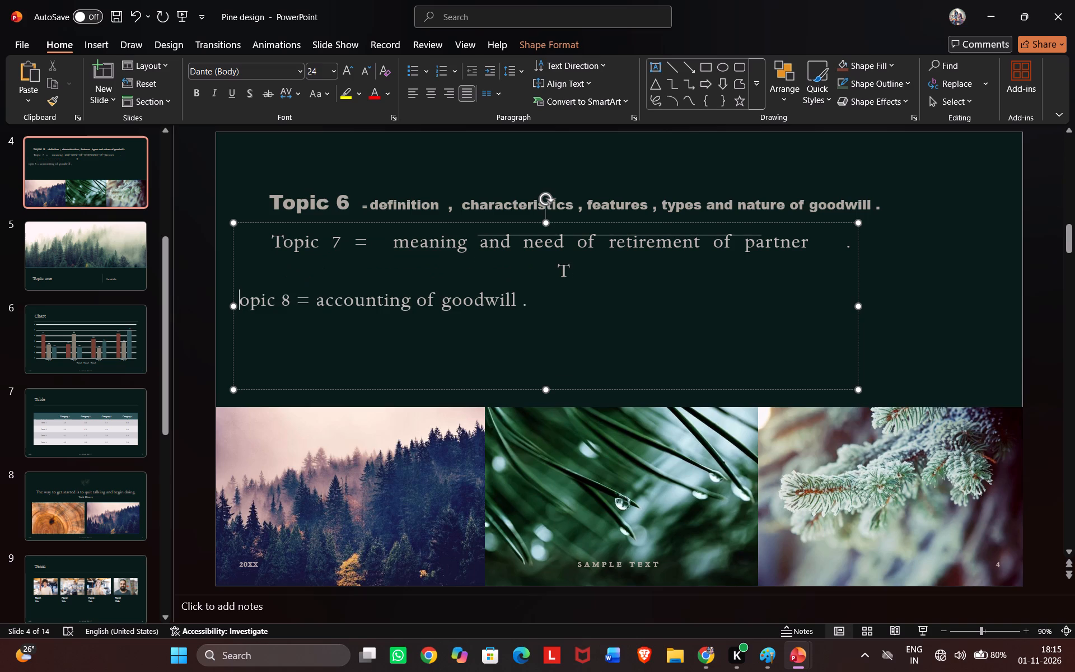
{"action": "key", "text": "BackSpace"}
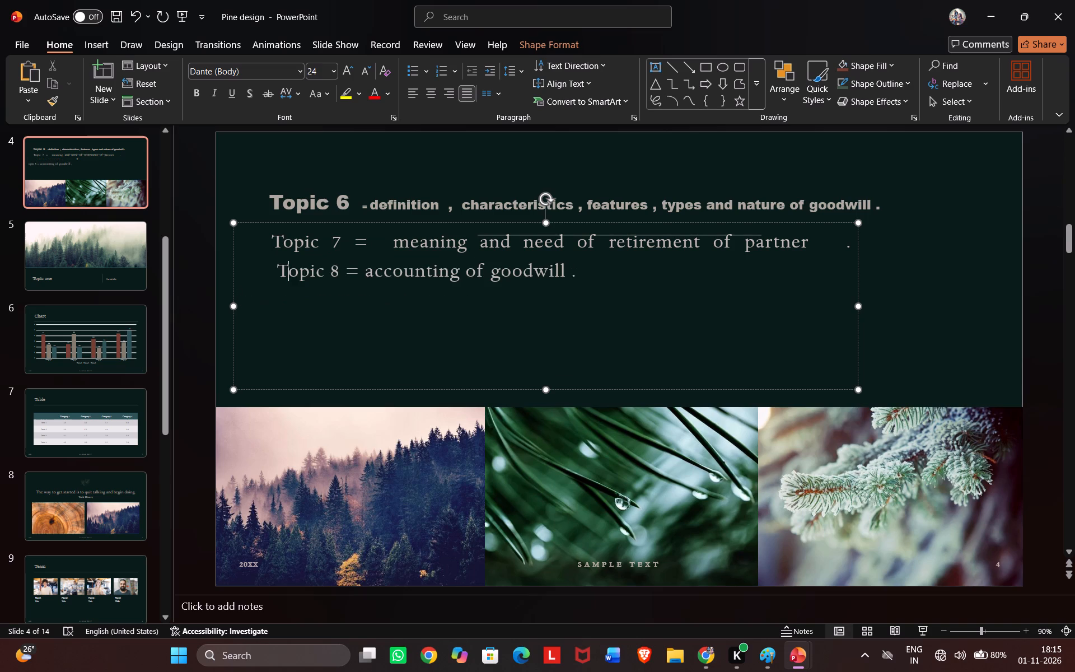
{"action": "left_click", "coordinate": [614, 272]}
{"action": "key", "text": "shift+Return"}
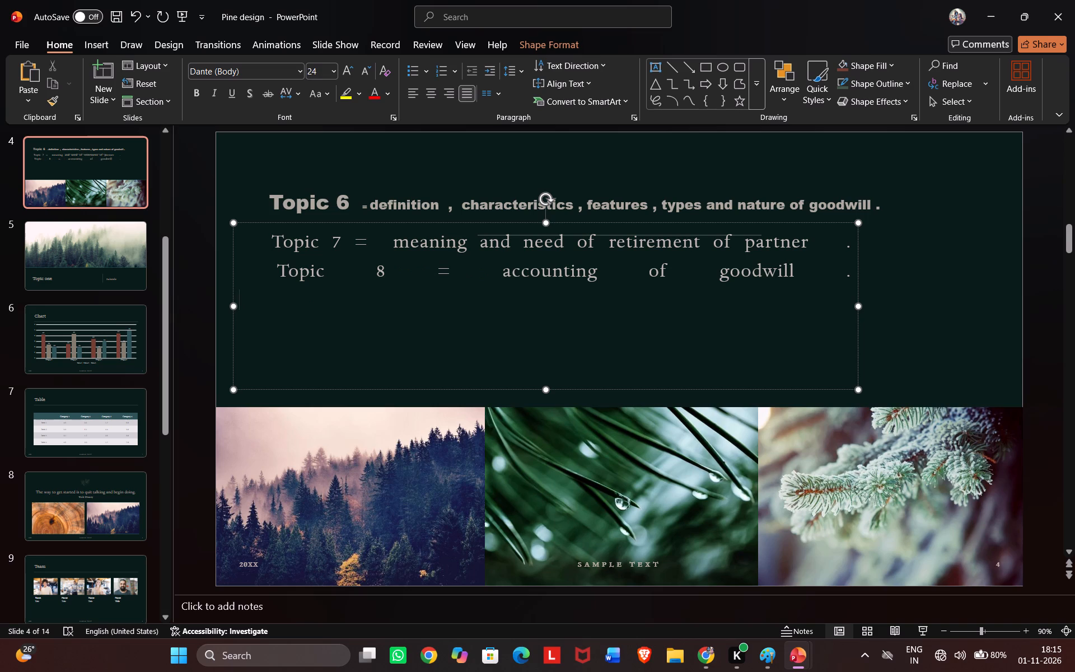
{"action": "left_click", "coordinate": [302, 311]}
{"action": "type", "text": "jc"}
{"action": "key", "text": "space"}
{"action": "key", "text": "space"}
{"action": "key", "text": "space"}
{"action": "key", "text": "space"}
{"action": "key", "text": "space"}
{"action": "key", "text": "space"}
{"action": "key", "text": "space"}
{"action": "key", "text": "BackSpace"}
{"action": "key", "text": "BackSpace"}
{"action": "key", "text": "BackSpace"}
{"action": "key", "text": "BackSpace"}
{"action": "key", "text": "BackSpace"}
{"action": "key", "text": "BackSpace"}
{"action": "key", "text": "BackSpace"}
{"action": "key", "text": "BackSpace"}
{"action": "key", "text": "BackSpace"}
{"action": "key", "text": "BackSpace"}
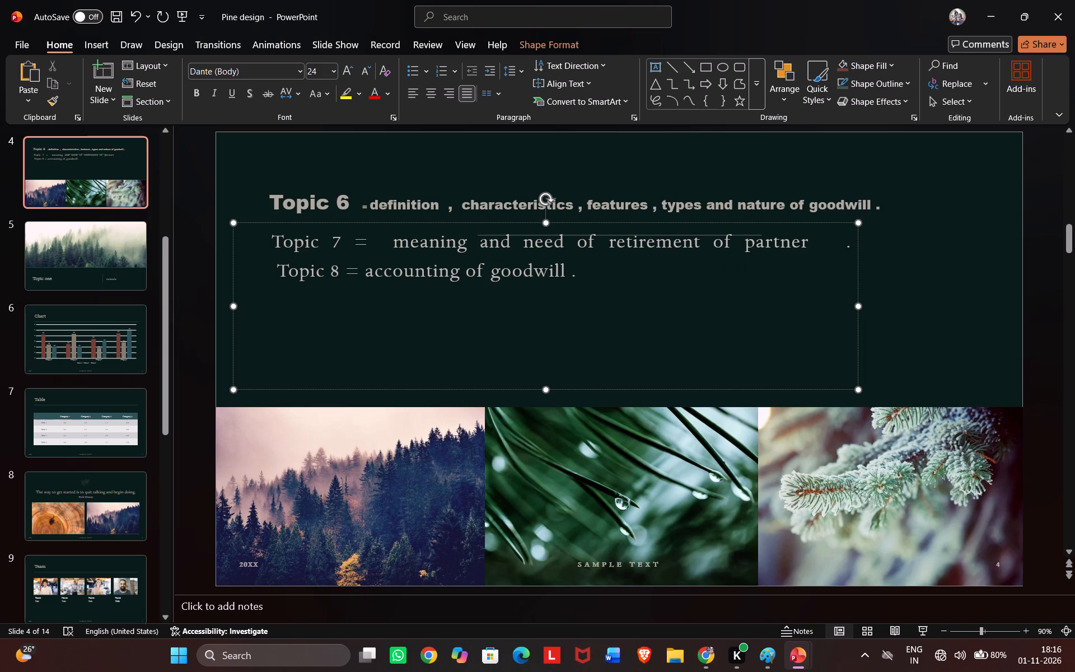
Narrow slide 4's body text box from its right edge so it ends just after "goodwill" in the Topic 8 line.
{"action": "left_click_drag", "start_coordinate": [861, 305], "coordinate": [838, 304]}
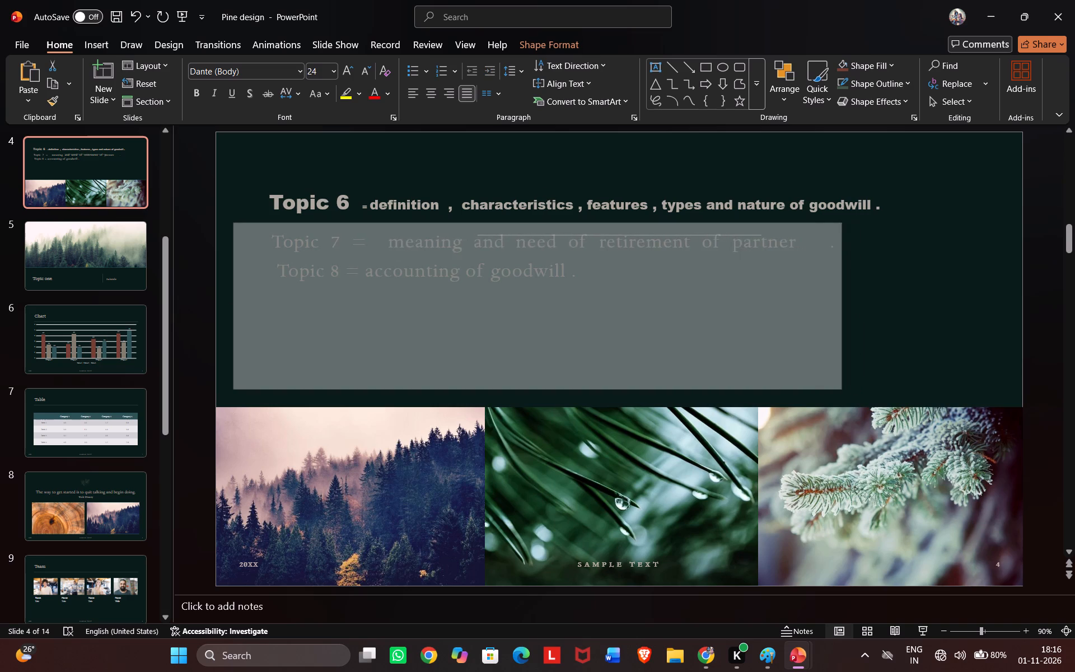
{"action": "left_click_drag", "start_coordinate": [838, 304], "coordinate": [639, 276]}
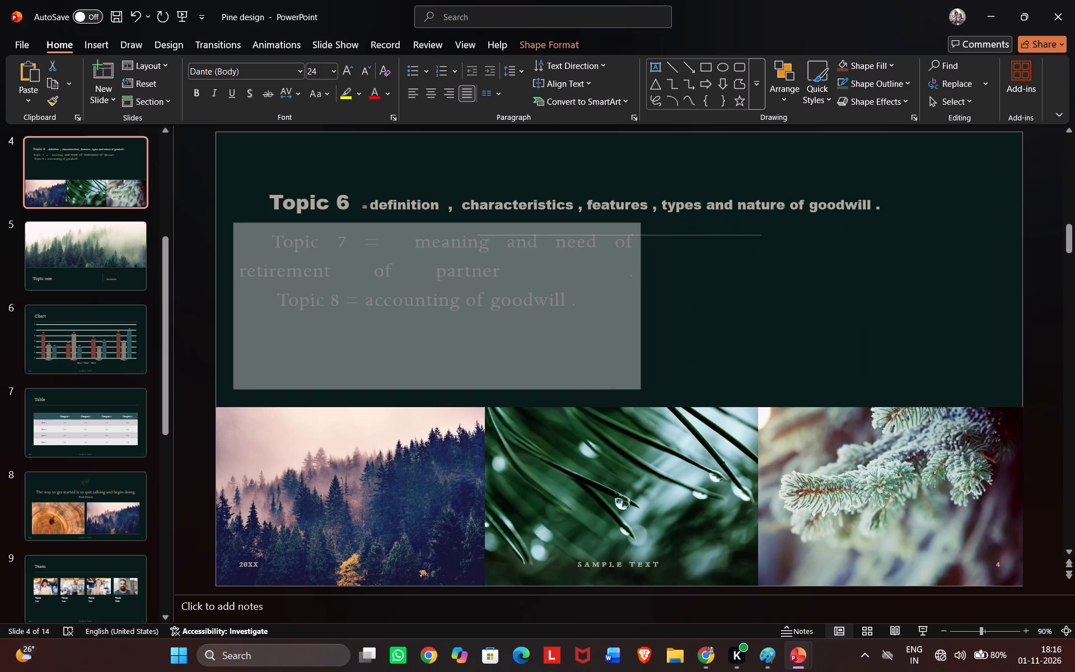
{"action": "left_click_drag", "start_coordinate": [639, 276], "coordinate": [584, 277]}
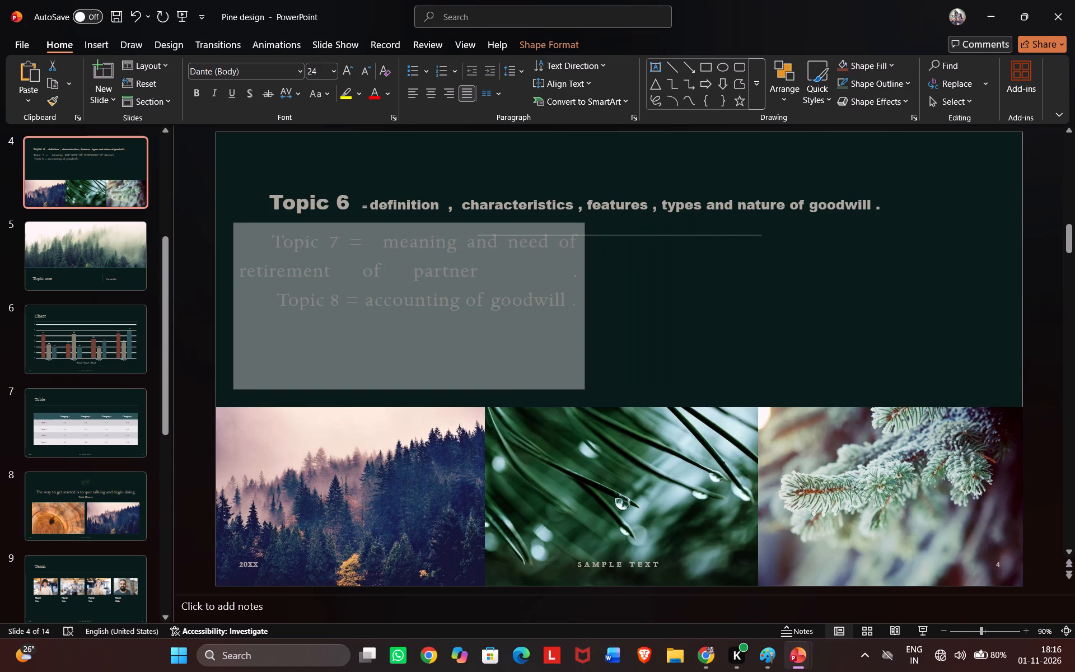
{"action": "left_click_drag", "start_coordinate": [584, 277], "coordinate": [578, 277]}
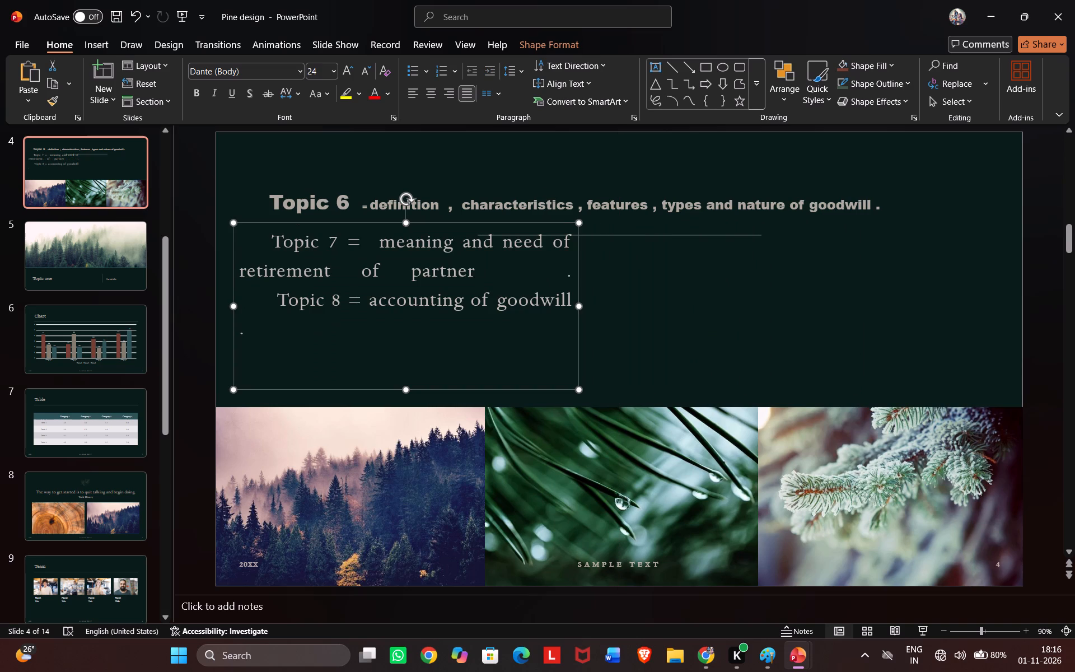
Move slide 4's body text box slightly up and to the left, closer beneath the Topic 6 title.
{"action": "left_click", "coordinate": [267, 309]}
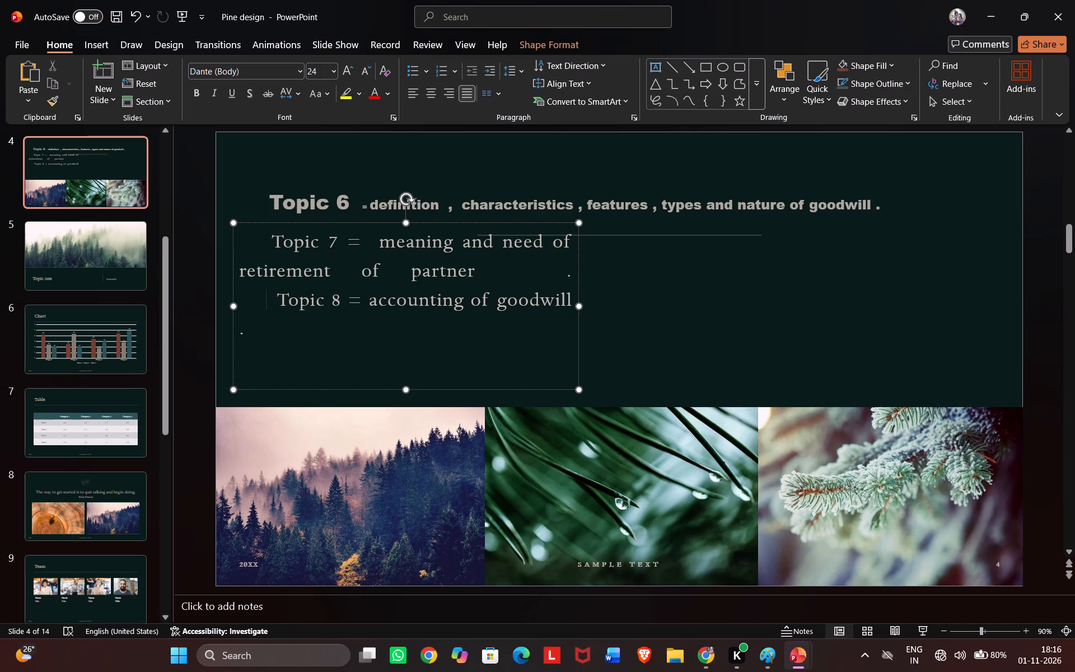
{"action": "left_click", "coordinate": [243, 306]}
{"action": "left_click", "coordinate": [235, 276]}
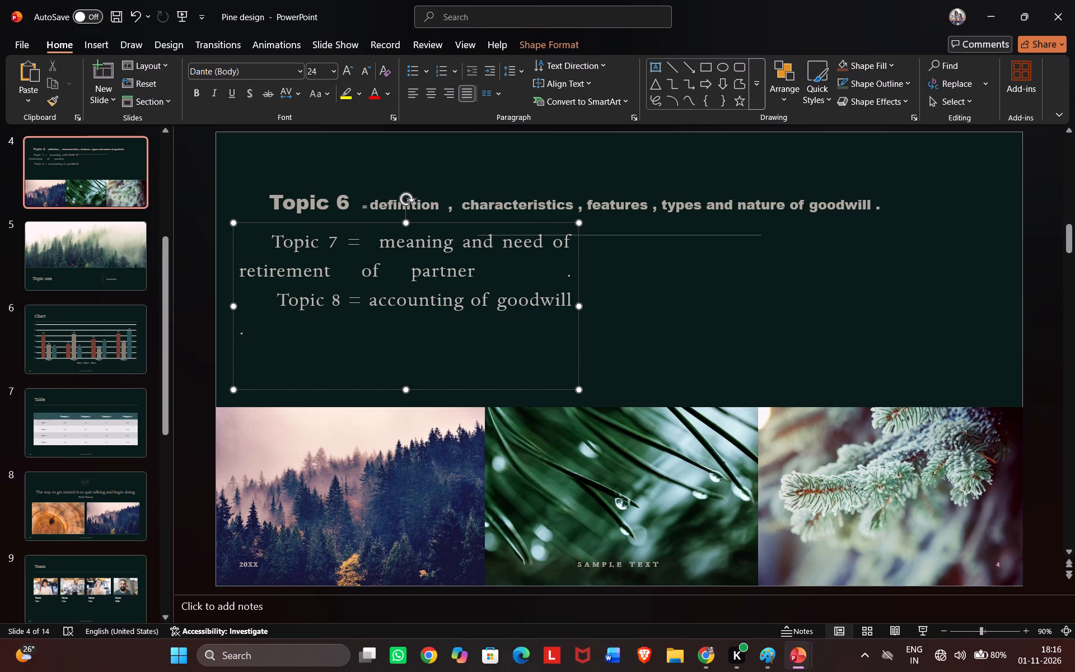
{"action": "left_click", "coordinate": [238, 270]}
{"action": "left_click_drag", "start_coordinate": [238, 270], "coordinate": [233, 265]}
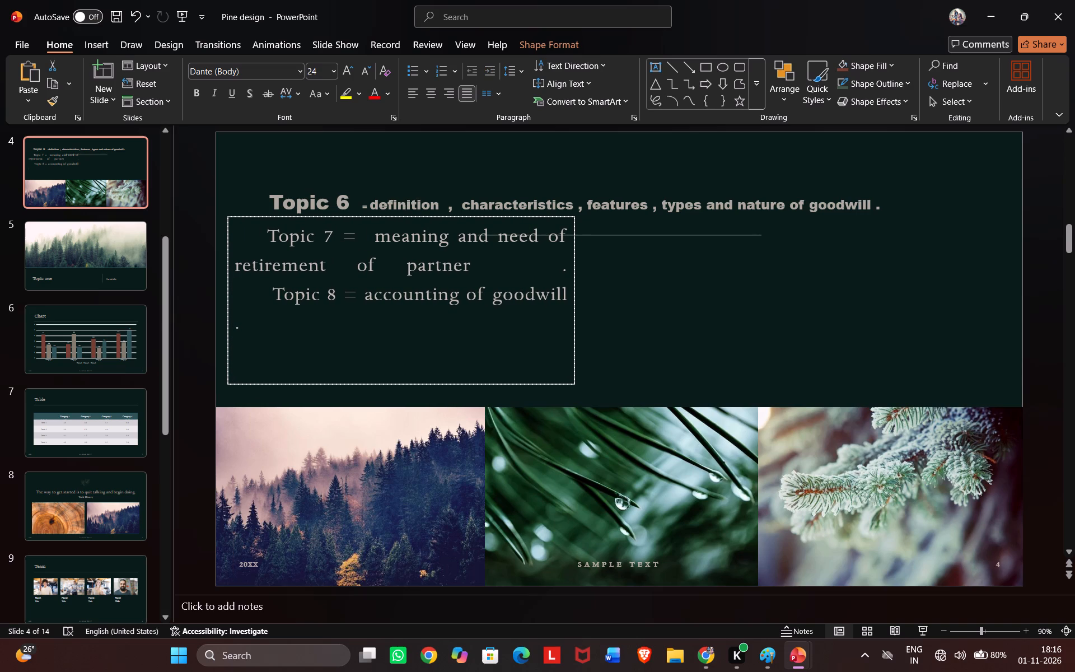
{"action": "left_click_drag", "start_coordinate": [233, 265], "coordinate": [233, 264]}
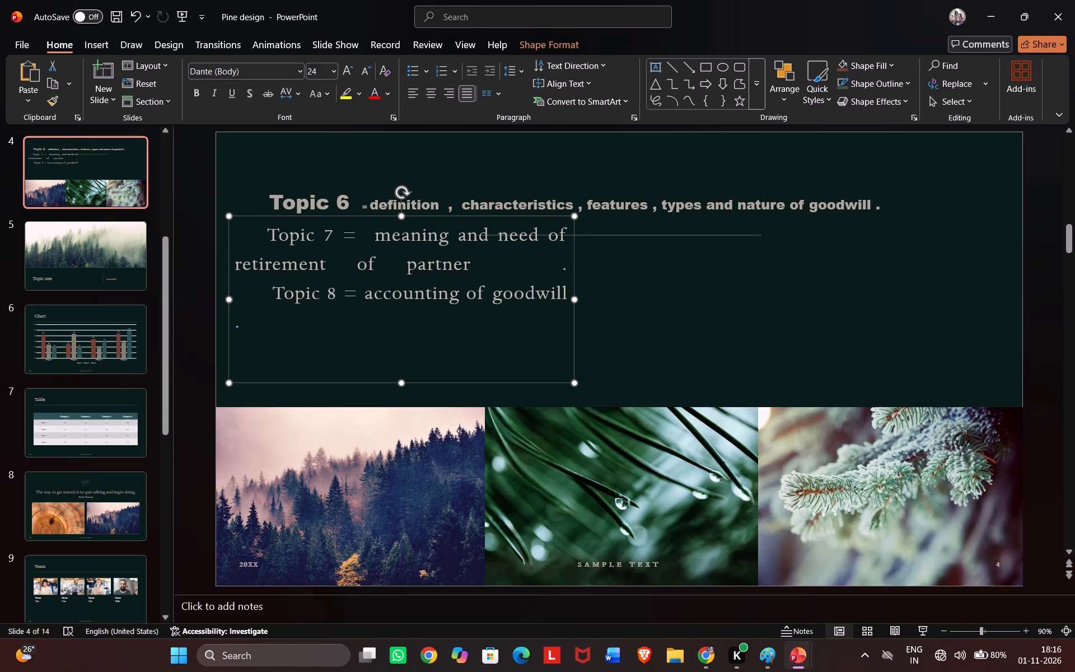
Delete the full stop after "goodwill" in the Topic 8 line and the extra spacing after "partner" in the Topic 7 line.
{"action": "left_click", "coordinate": [279, 323]}
{"action": "left_click", "coordinate": [323, 333]}
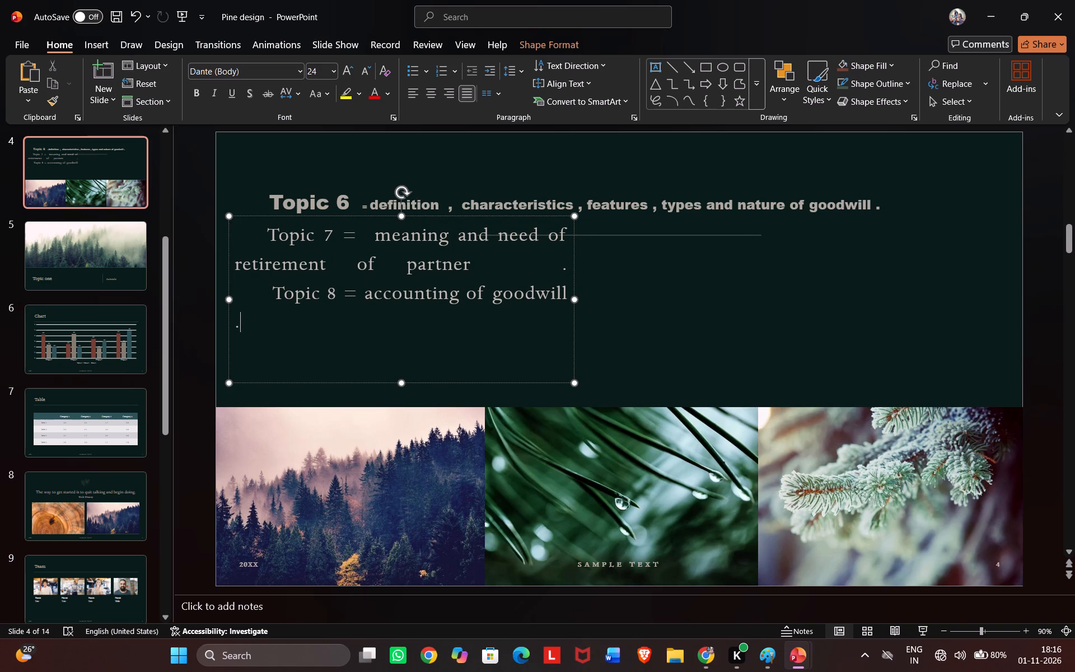
{"action": "key", "text": "BackSpace"}
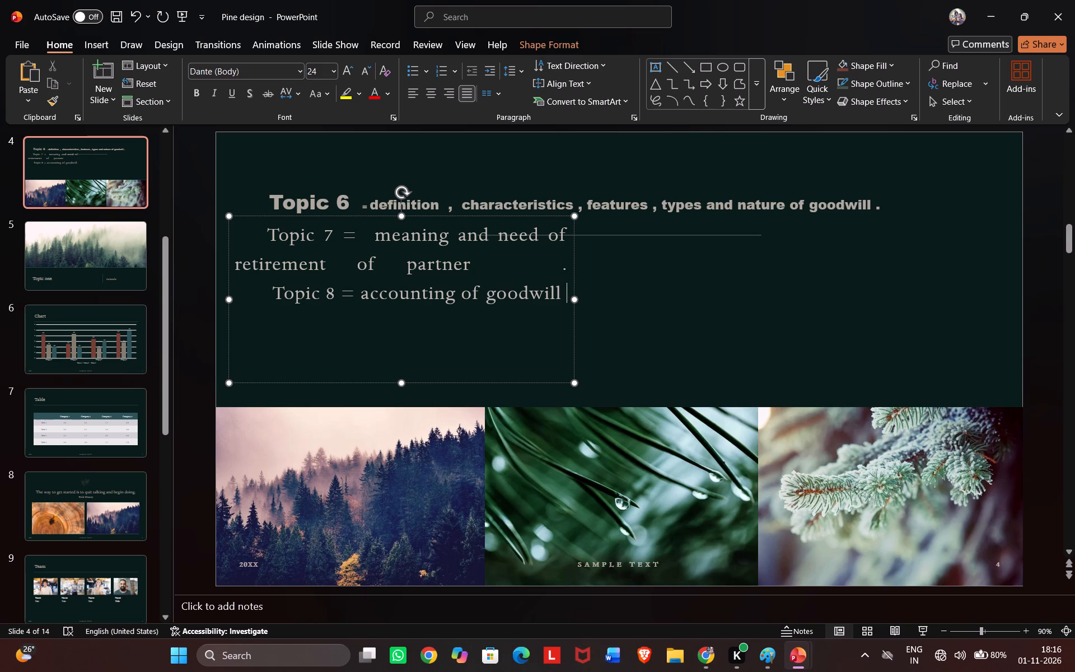
{"action": "left_click", "coordinate": [544, 261]}
{"action": "key", "text": "BackSpace"}
{"action": "key", "text": "BackSpace"}
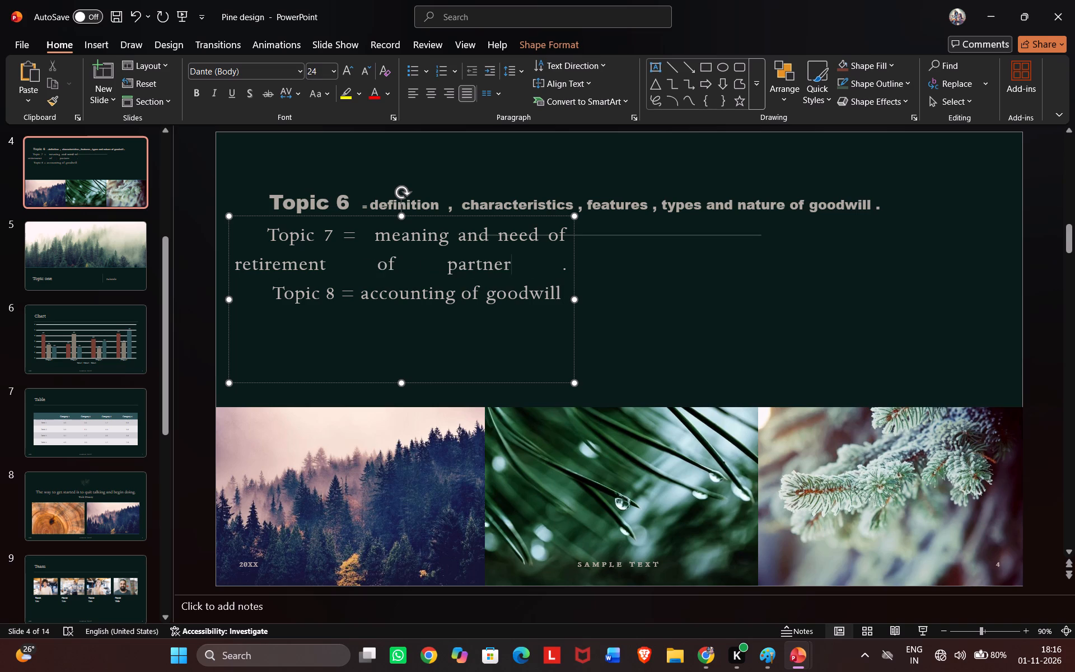
Widen slide 4's body text box slightly to the right, ending beneath the start of "features" in the title.
{"action": "left_click", "coordinate": [576, 301]}
{"action": "left_click_drag", "start_coordinate": [562, 298], "coordinate": [574, 300]}
{"action": "left_click_drag", "start_coordinate": [574, 300], "coordinate": [579, 298]}
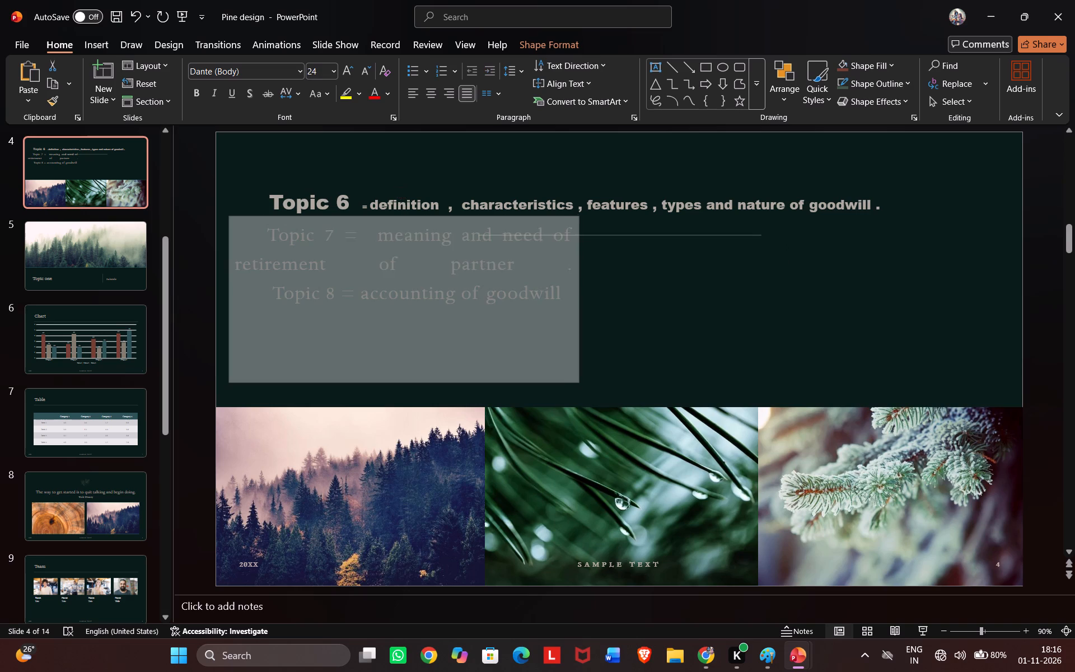
{"action": "left_click_drag", "start_coordinate": [579, 298], "coordinate": [604, 294]}
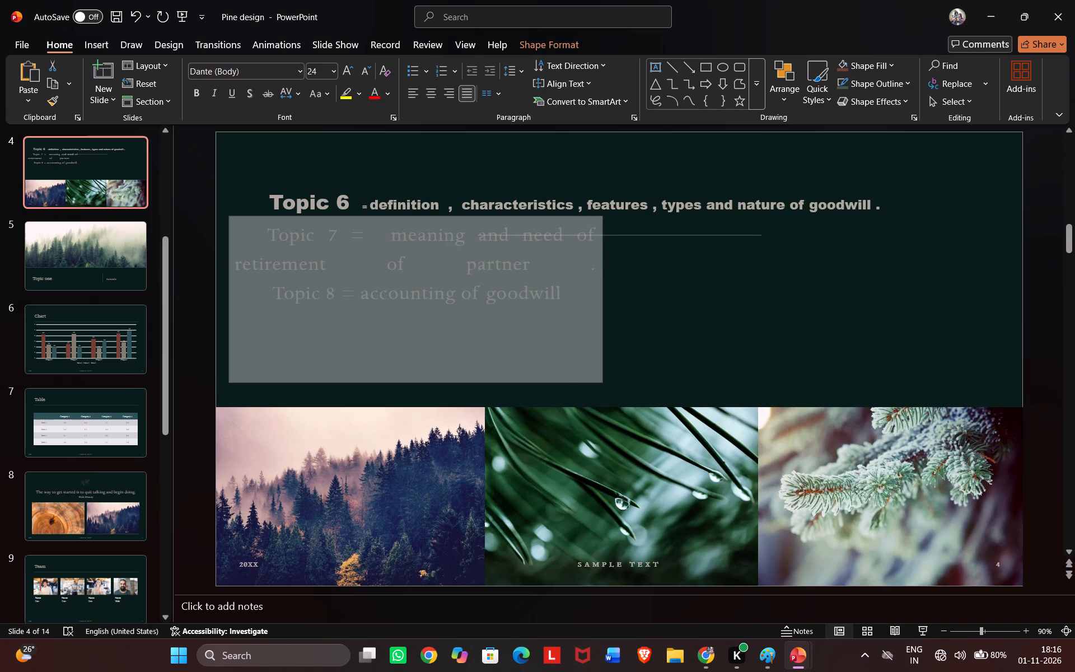
{"action": "left_click_drag", "start_coordinate": [604, 294], "coordinate": [605, 294]}
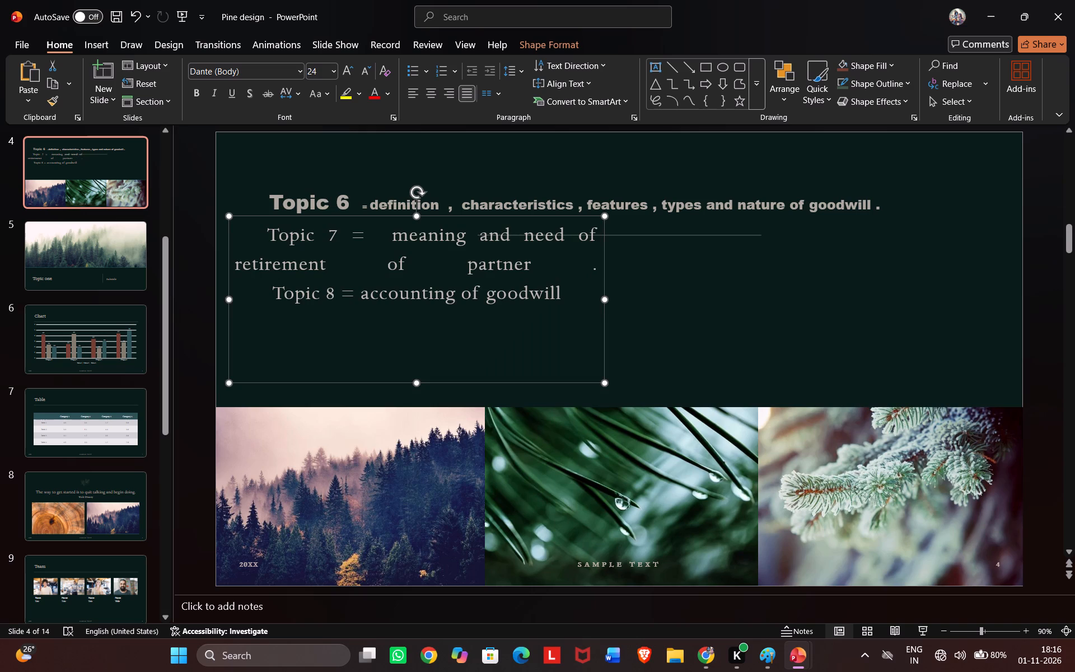
Delete the space between "retirement" and "of" in the Topic 7 line.
{"action": "left_click", "coordinate": [380, 265]}
{"action": "key", "text": "BackSpace"}
{"action": "key", "text": "space"}
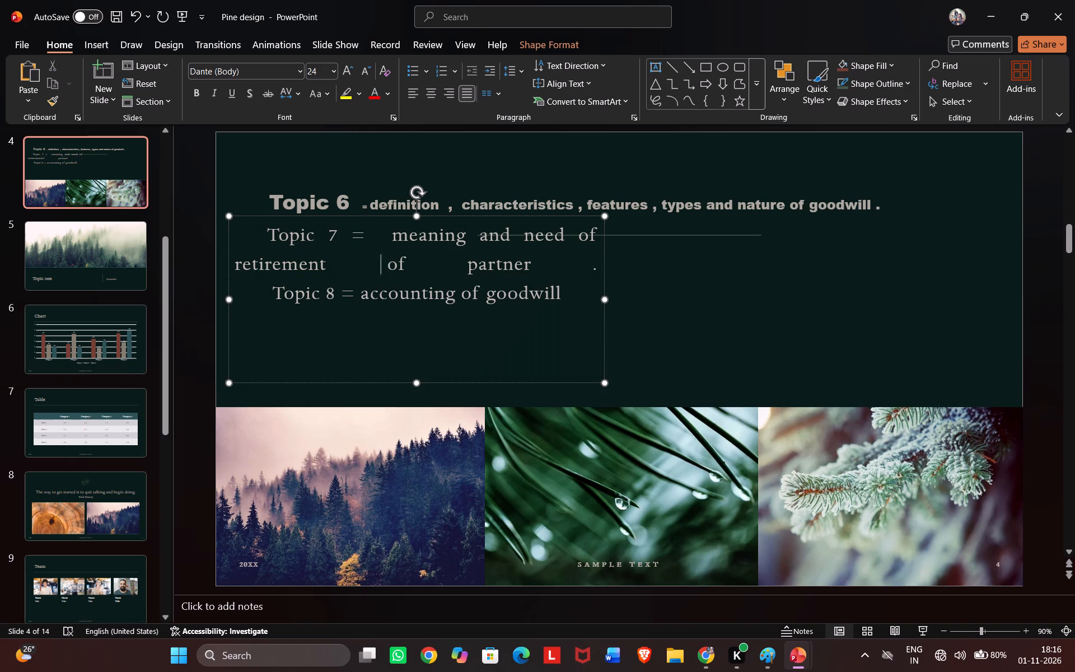
{"action": "key", "text": "BackSpace"}
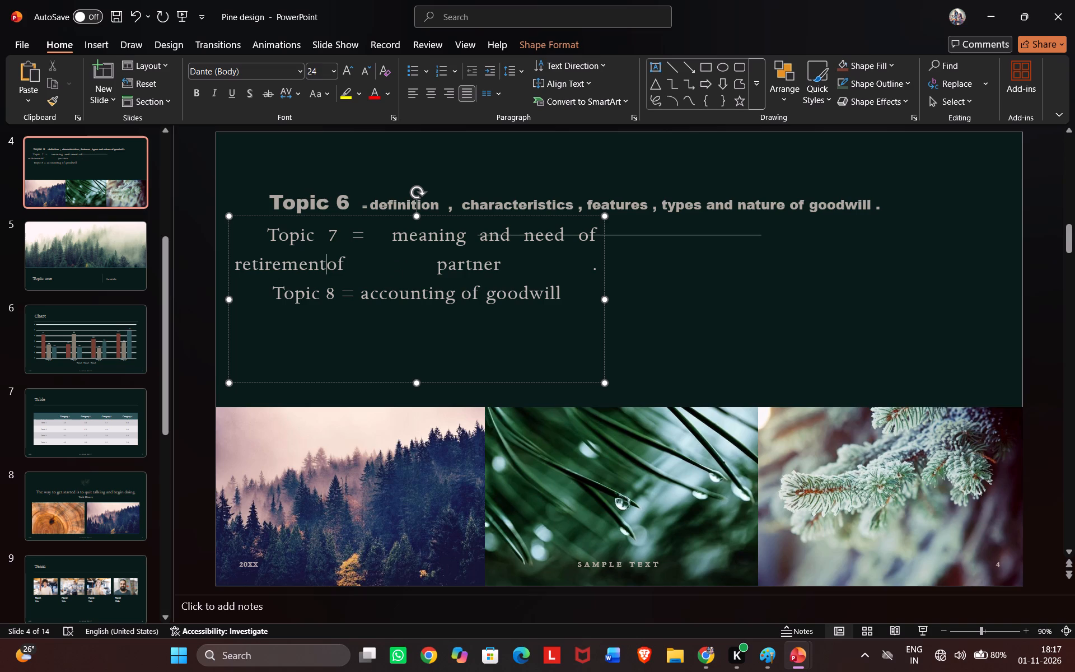
Widen slide 4's body text box to the right until it ends beneath the end of "types" in the title.
{"action": "left_click_drag", "start_coordinate": [605, 296], "coordinate": [703, 295]}
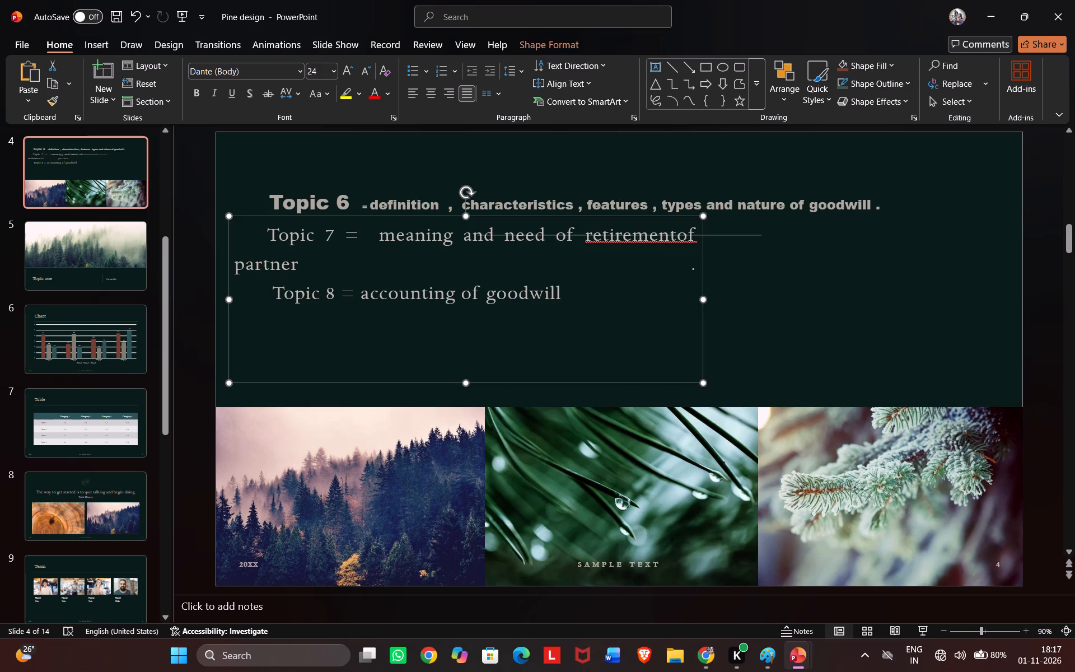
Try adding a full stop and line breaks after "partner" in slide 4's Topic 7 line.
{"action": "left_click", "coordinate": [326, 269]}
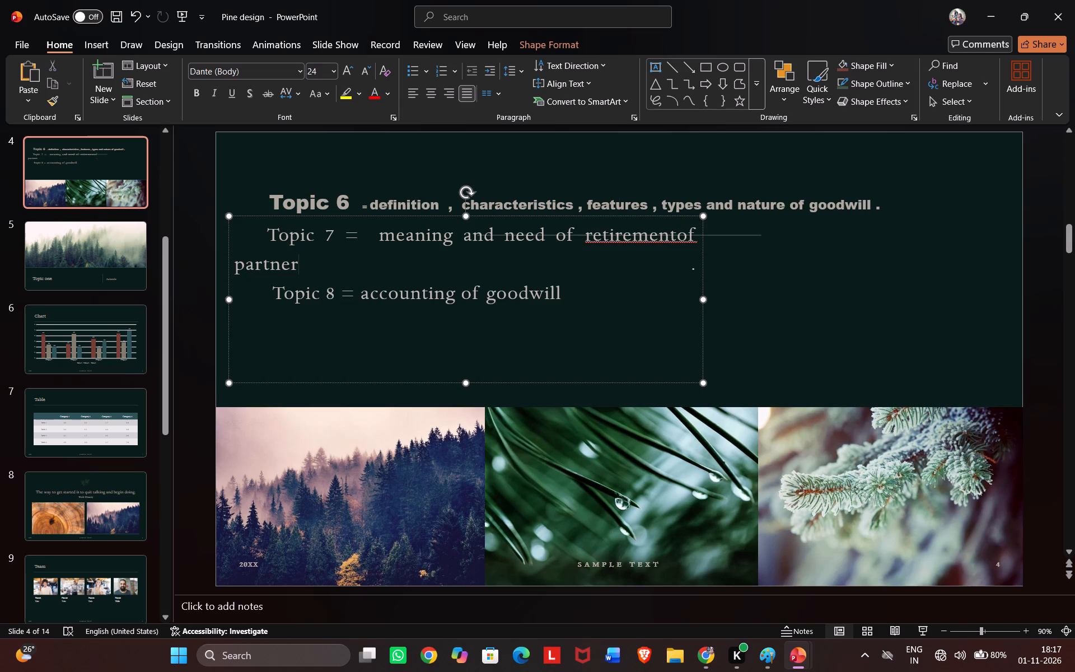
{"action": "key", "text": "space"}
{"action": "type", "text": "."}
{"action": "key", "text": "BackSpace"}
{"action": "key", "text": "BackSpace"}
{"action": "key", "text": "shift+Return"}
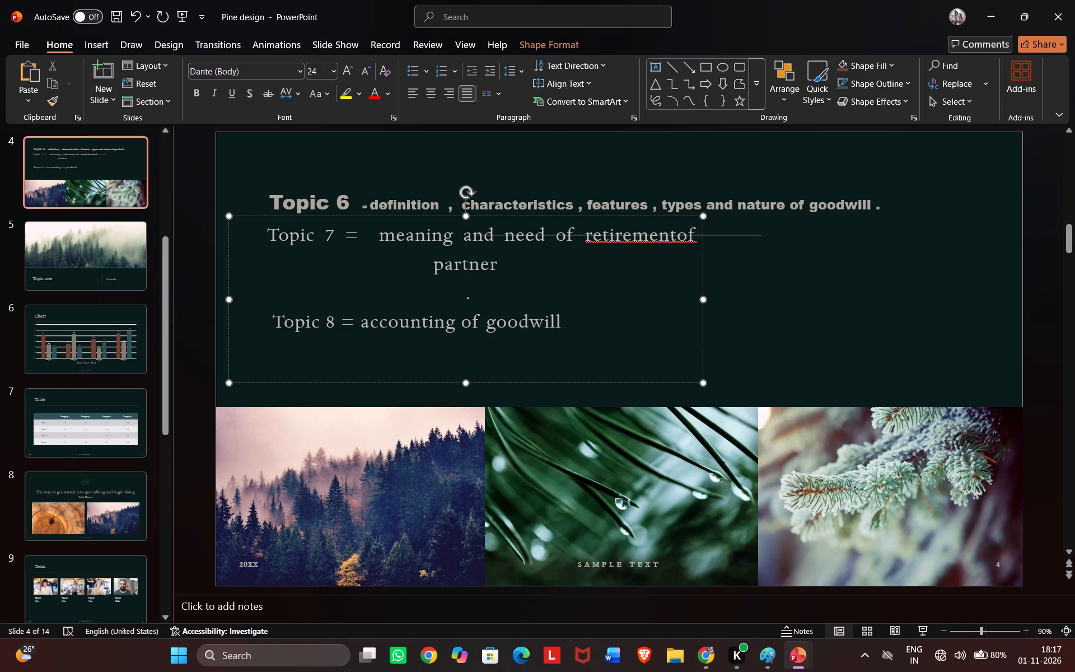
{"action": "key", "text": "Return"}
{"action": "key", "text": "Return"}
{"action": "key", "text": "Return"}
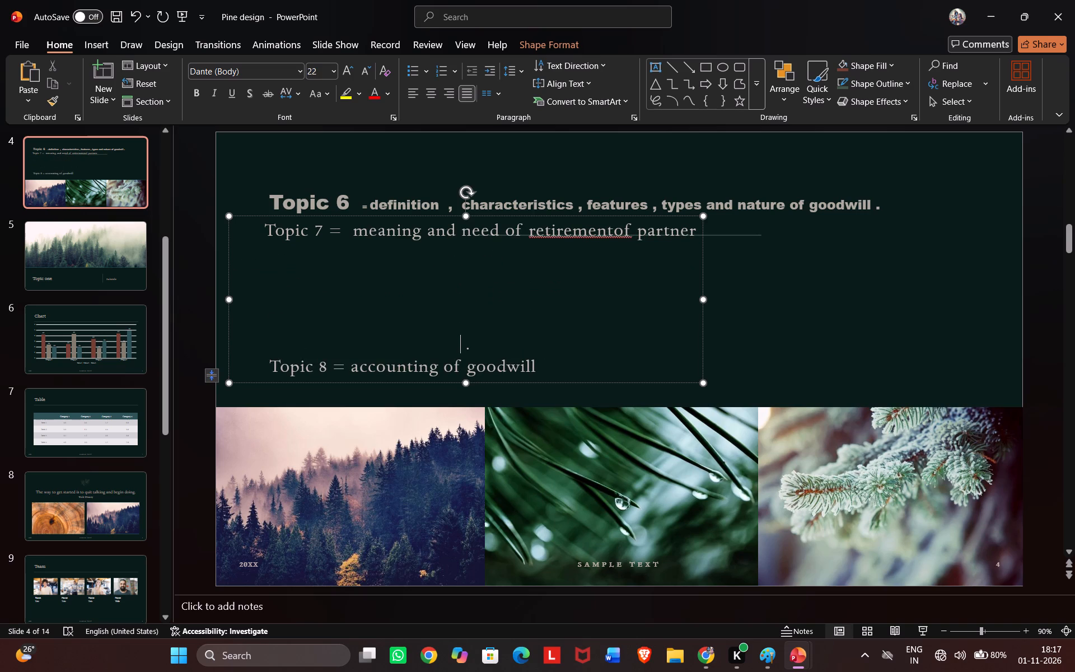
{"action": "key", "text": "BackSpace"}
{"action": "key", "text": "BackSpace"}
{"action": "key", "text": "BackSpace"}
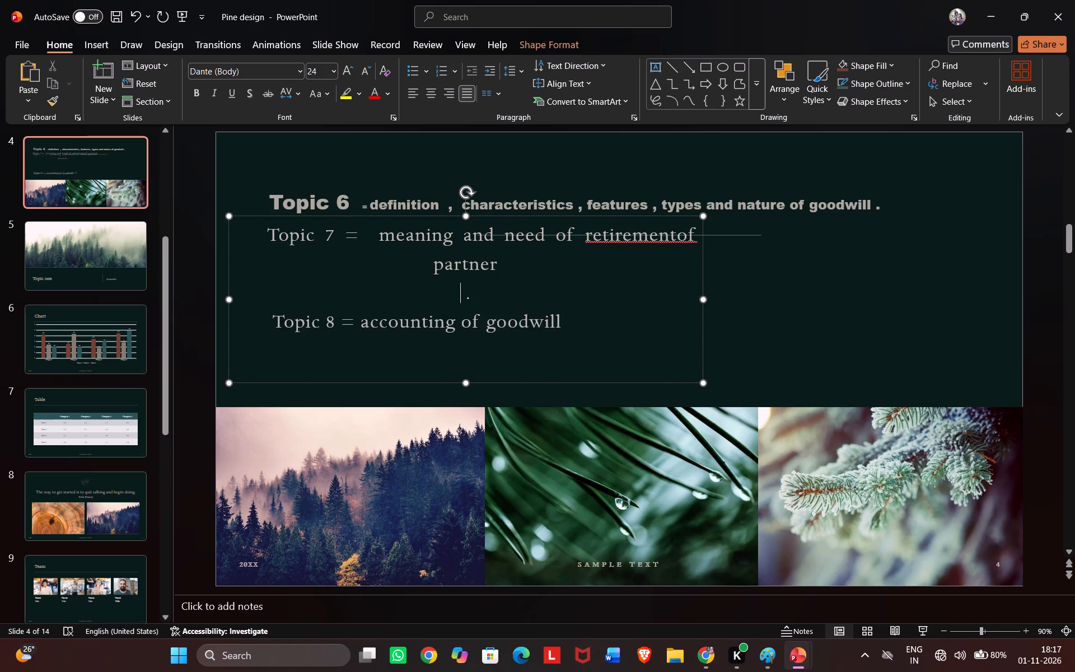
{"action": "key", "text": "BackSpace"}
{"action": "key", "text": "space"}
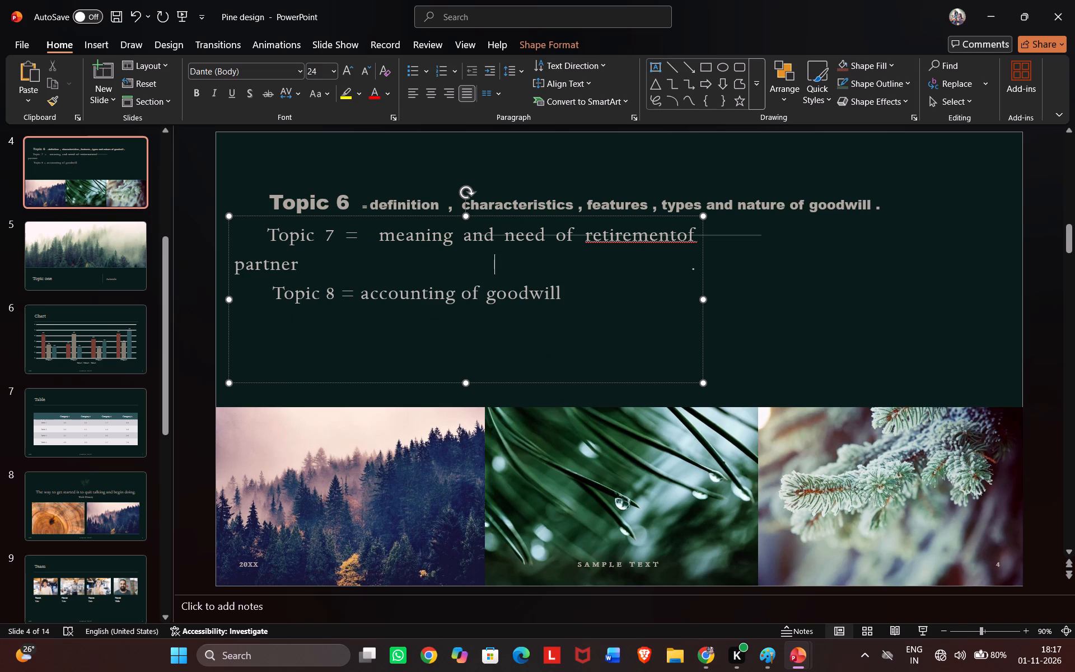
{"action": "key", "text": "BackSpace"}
Move slide 4's body text box to the right so its left edge lines up with the start of the "Topic 6" title.
{"action": "left_click_drag", "start_coordinate": [702, 309], "coordinate": [746, 321]}
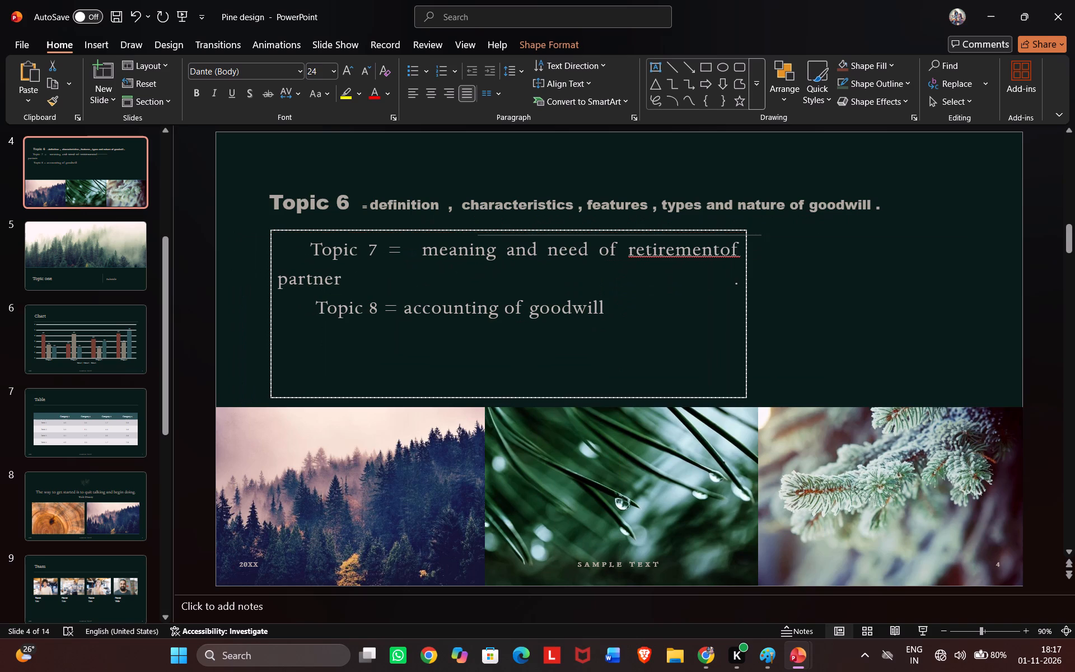
{"action": "left_click_drag", "start_coordinate": [746, 321], "coordinate": [739, 310]}
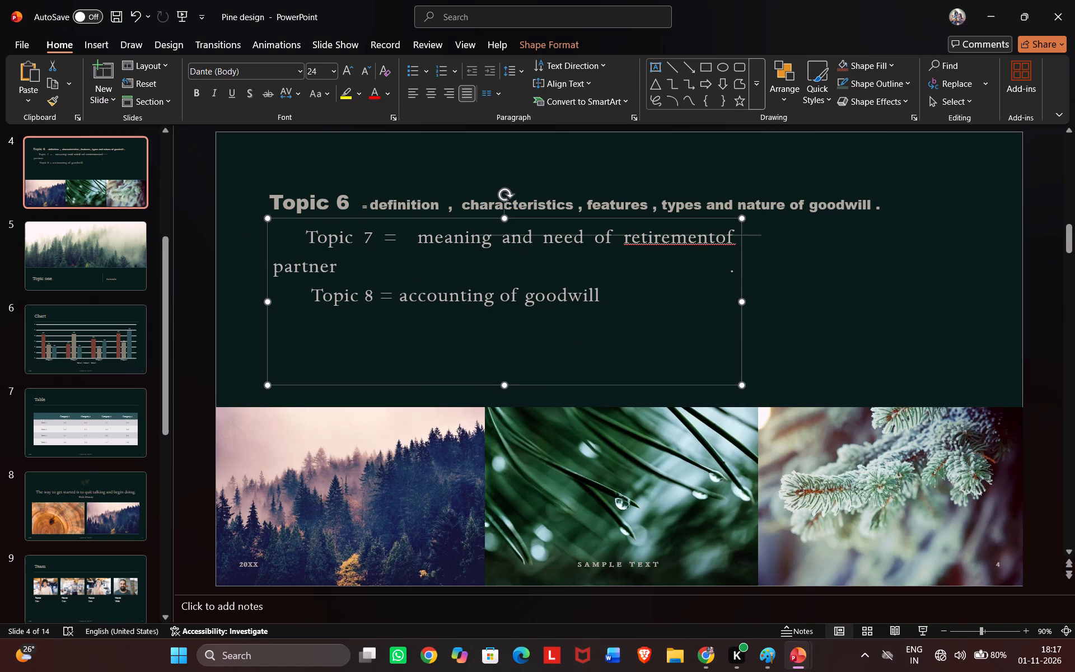
{"action": "left_click", "coordinate": [746, 305]}
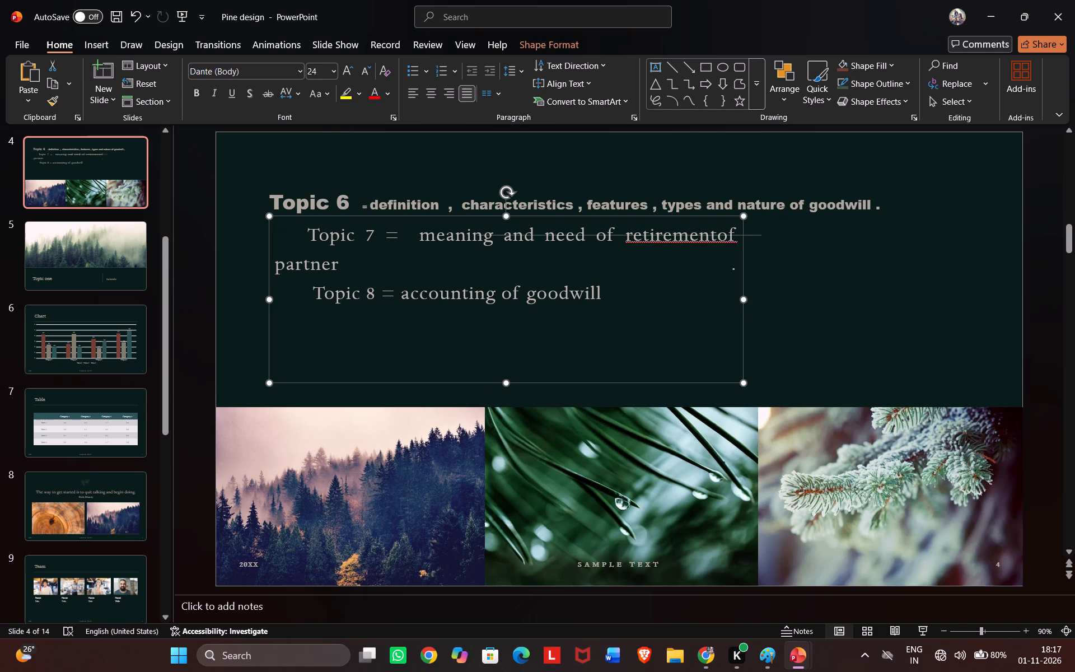
{"action": "left_click", "coordinate": [748, 302]}
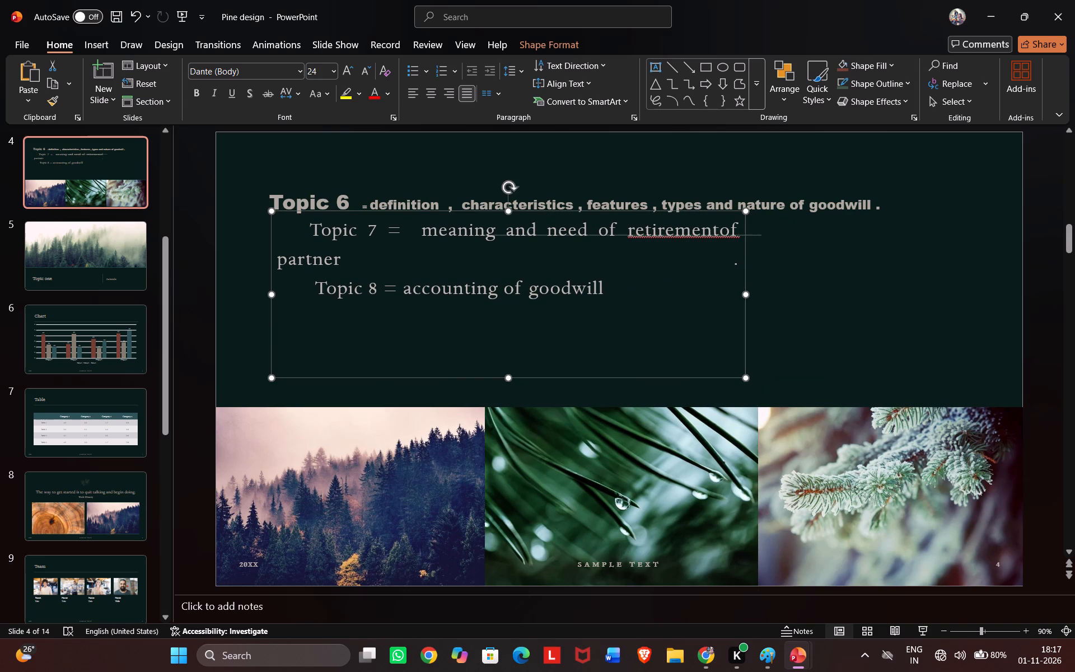
Widen slide 4's body text box to the right until it ends beneath the last letters of "goodwill" in the title.
{"action": "left_click_drag", "start_coordinate": [748, 295], "coordinate": [795, 296]}
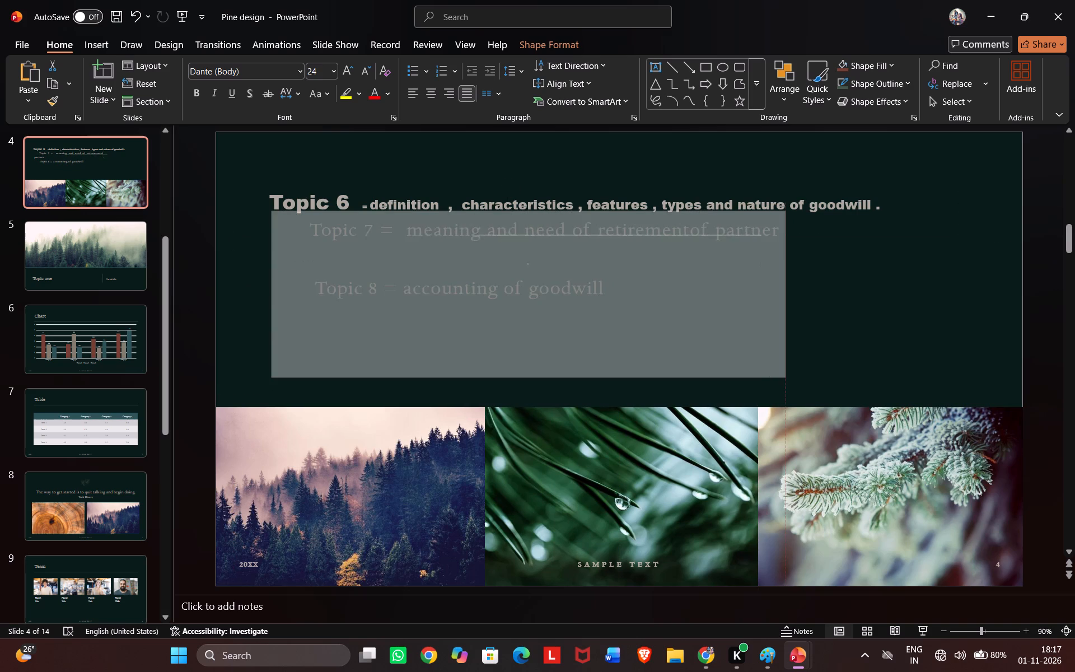
{"action": "left_click_drag", "start_coordinate": [795, 296], "coordinate": [876, 283]}
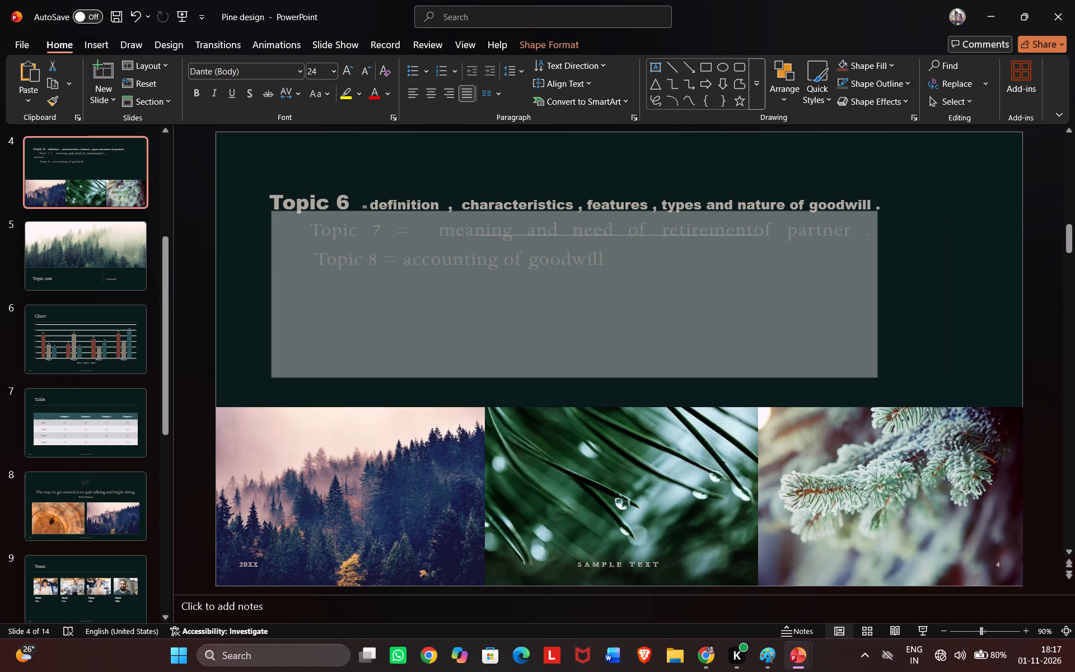
{"action": "left_click_drag", "start_coordinate": [876, 283], "coordinate": [859, 282]}
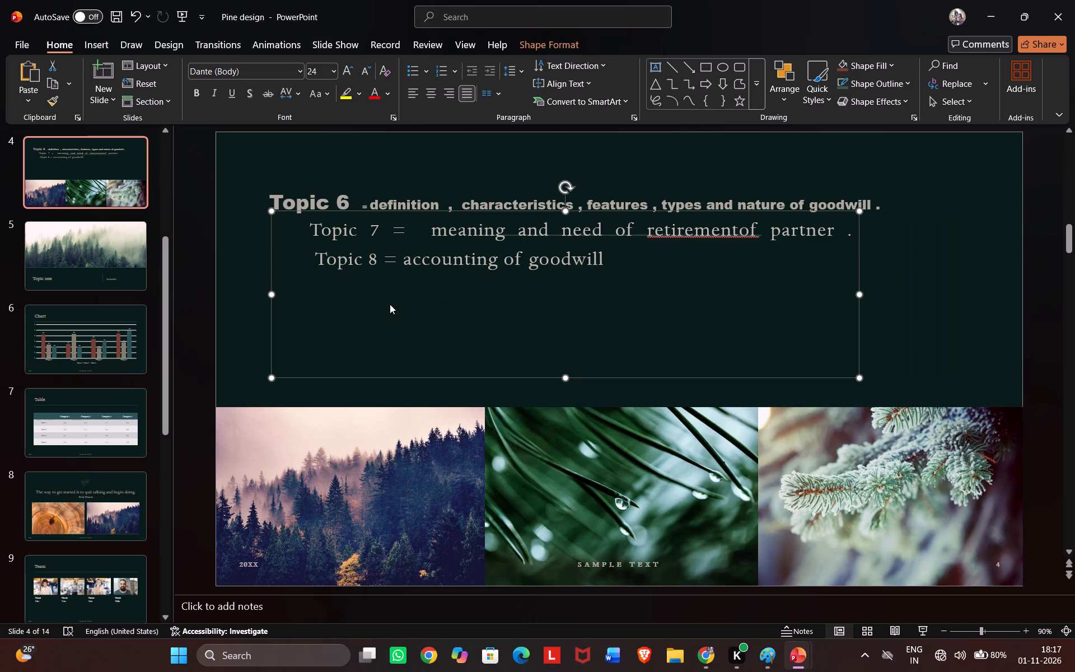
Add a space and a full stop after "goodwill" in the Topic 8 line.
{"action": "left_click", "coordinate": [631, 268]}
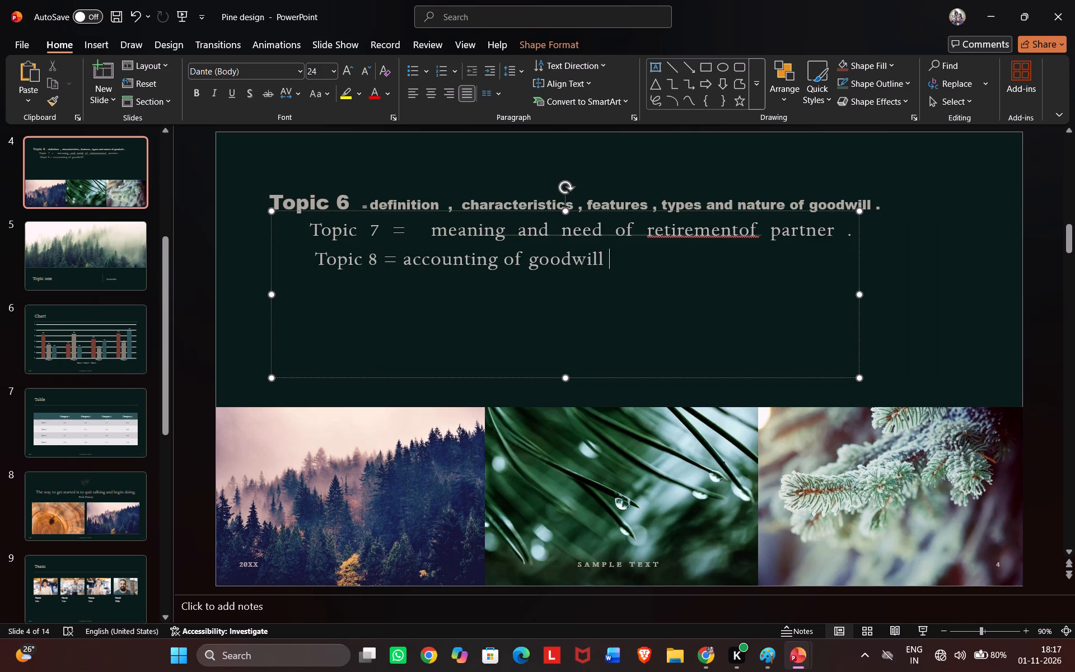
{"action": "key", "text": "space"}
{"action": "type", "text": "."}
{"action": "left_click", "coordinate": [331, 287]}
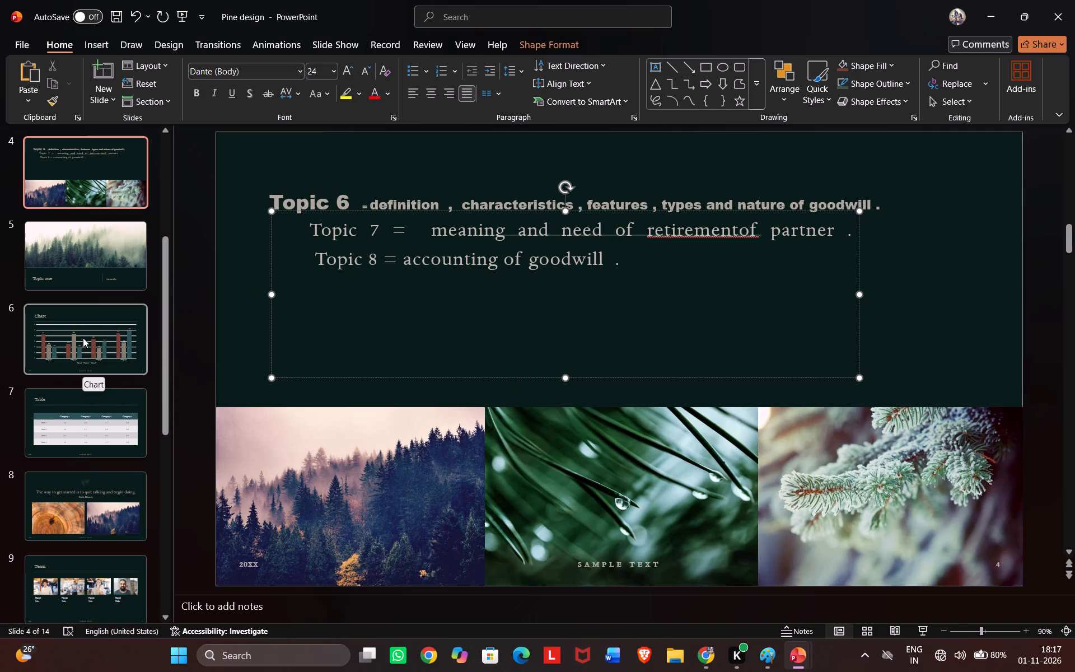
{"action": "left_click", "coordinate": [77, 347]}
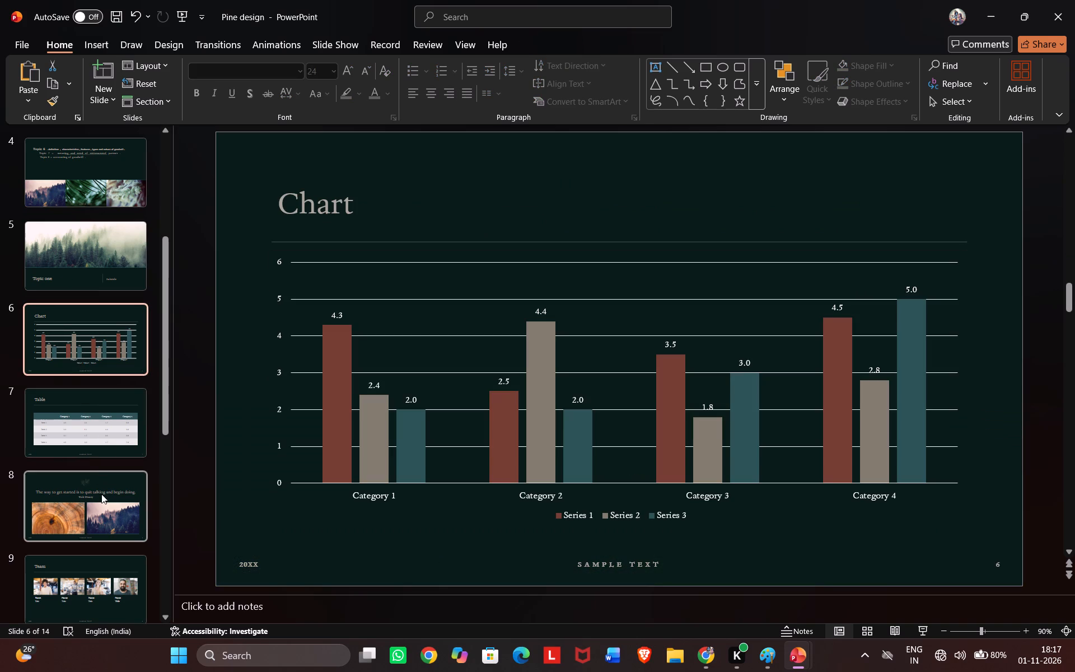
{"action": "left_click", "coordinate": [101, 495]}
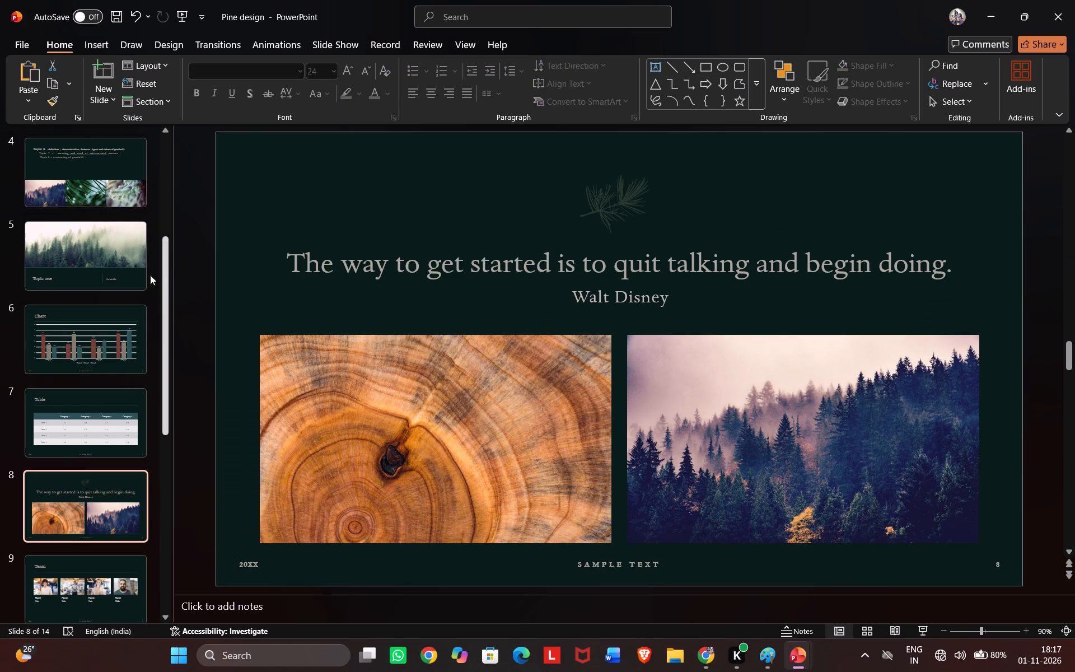
On slide 4, replace the full stop ending the Topic 8 line with ", dissolution of partnership and partnership firm .".
{"action": "left_click", "coordinate": [73, 167]}
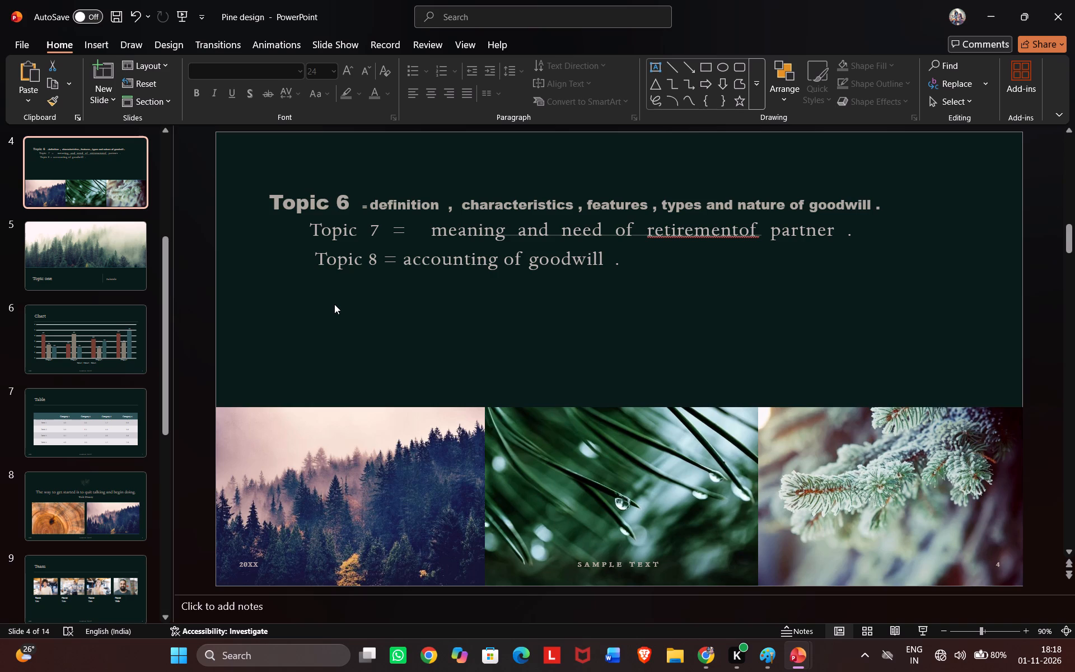
{"action": "left_click", "coordinate": [623, 265]}
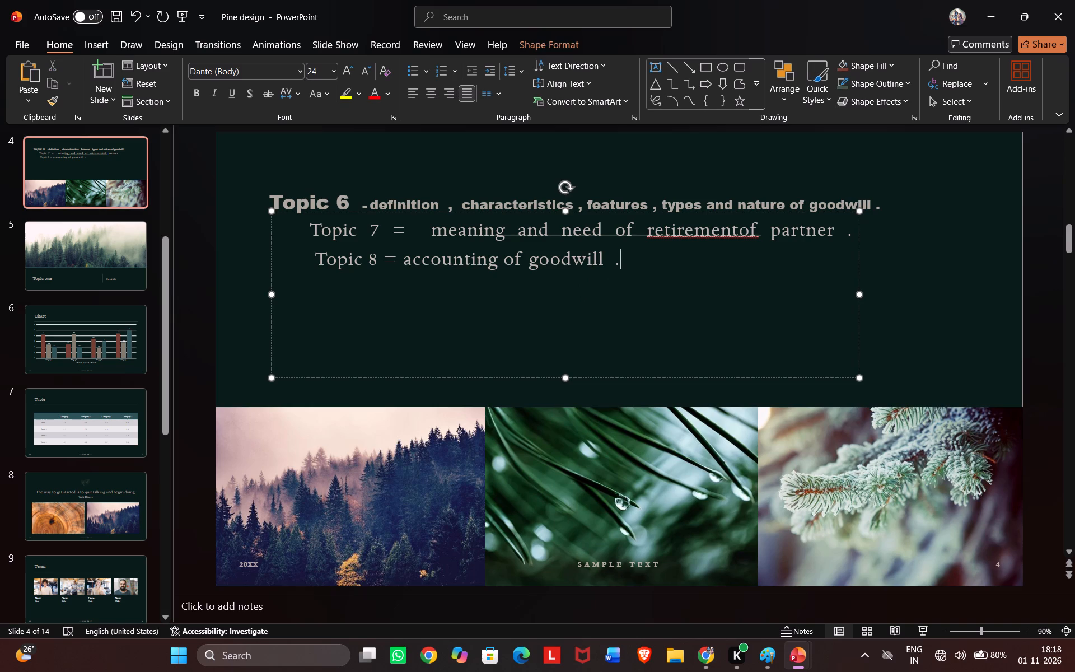
{"action": "key", "text": "BackSpace"}
{"action": "type", "text": ","}
{"action": "key", "text": "space"}
{"action": "type", "text": "diss"}
{"action": "type", "text": "olution"}
{"action": "key", "text": "space"}
{"action": "type", "text": "of"}
{"action": "key", "text": "space"}
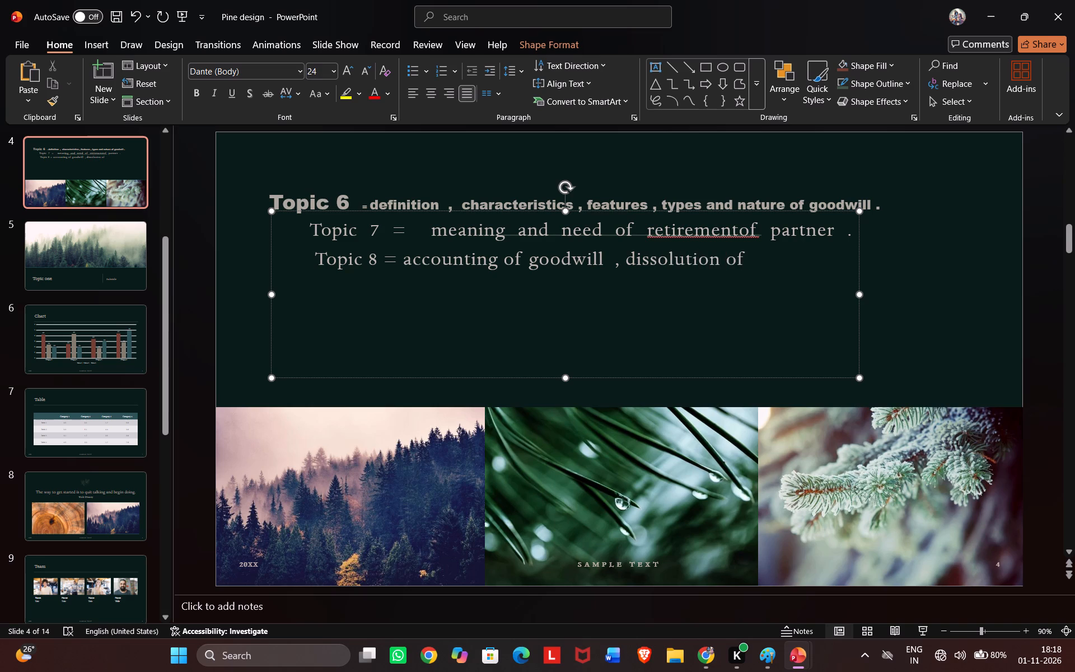
{"action": "type", "text": "partnership"}
{"action": "key", "text": "space"}
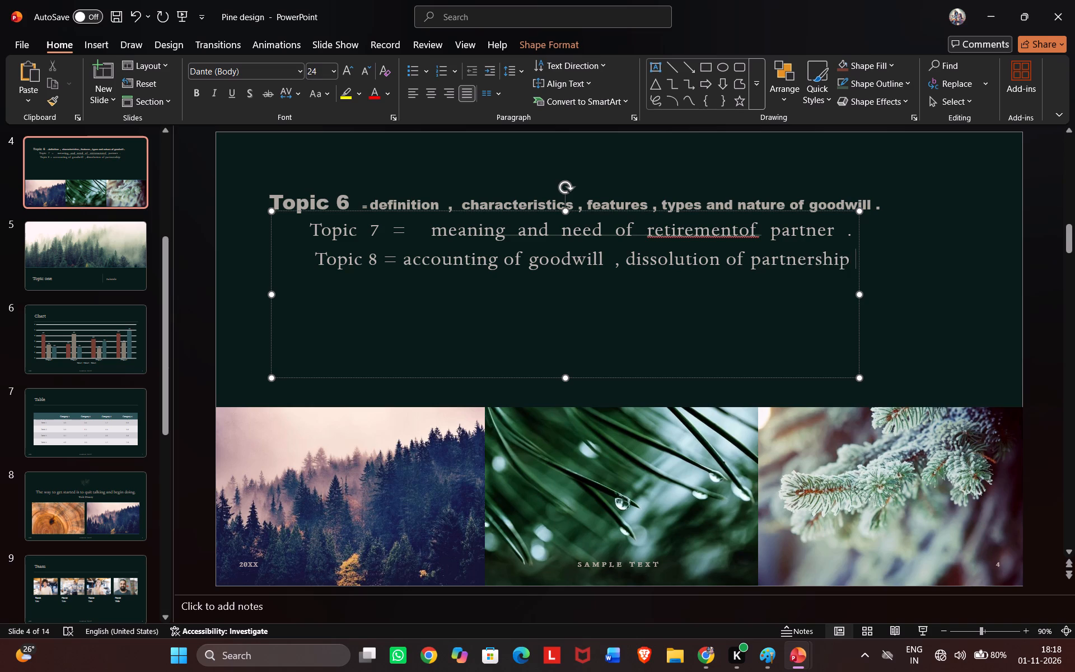
{"action": "type", "text": "and"}
{"action": "key", "text": "space"}
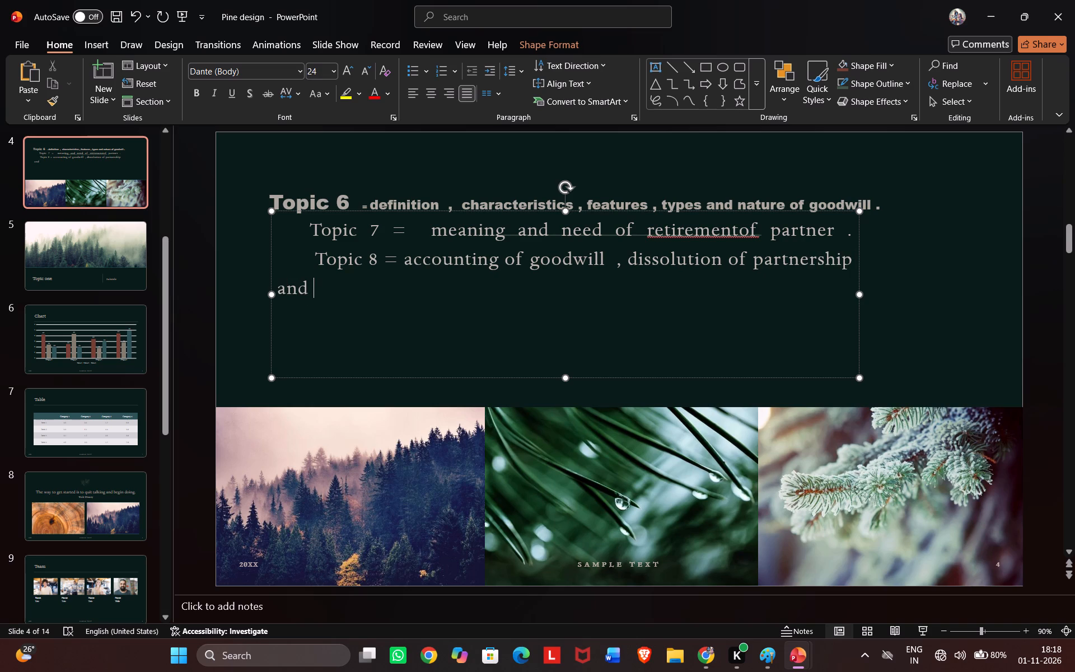
{"action": "type", "text": "part"}
{"action": "type", "text": "nership"}
{"action": "key", "text": "space"}
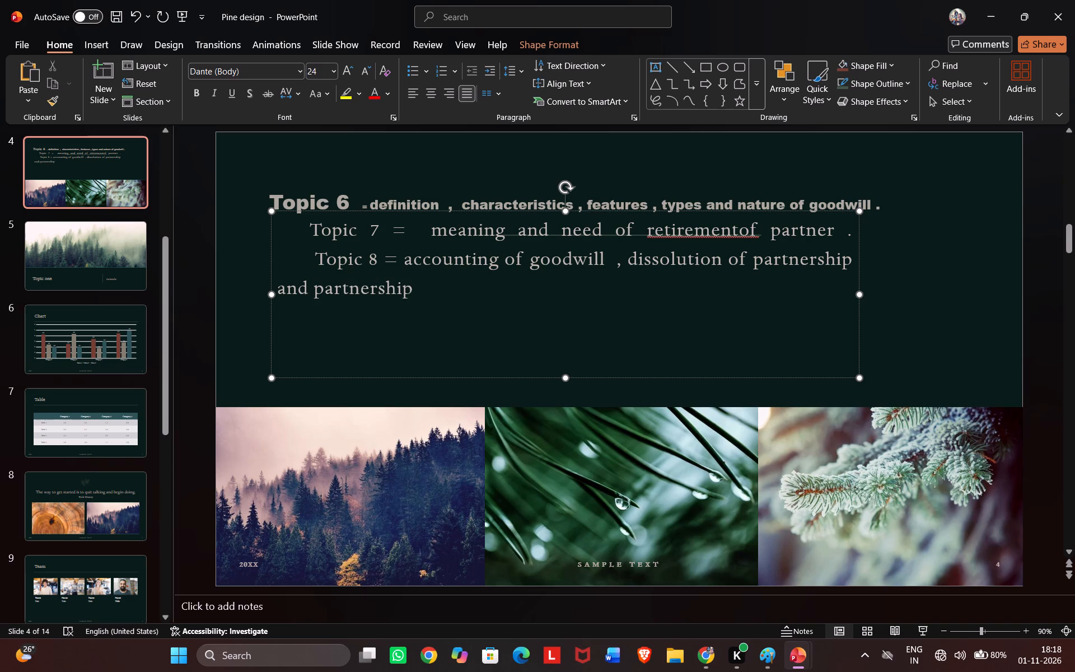
{"action": "type", "text": "fir"}
{"action": "key", "text": "space"}
{"action": "key", "text": "BackSpace"}
{"action": "key", "text": "m"}
{"action": "key", "text": "space"}
{"action": "type", "text": "."}
{"action": "key", "text": "space"}
On slide 4, start a new paragraph below the Topic 8 text with the label "Topic =".
{"action": "key", "text": "Left"}
{"action": "key", "text": "Left"}
{"action": "key", "text": "Return"}
{"action": "type", "text": "to"}
{"action": "key", "text": "BackSpace"}
{"action": "key", "text": "BackSpace"}
{"action": "type", "text": "TI"}
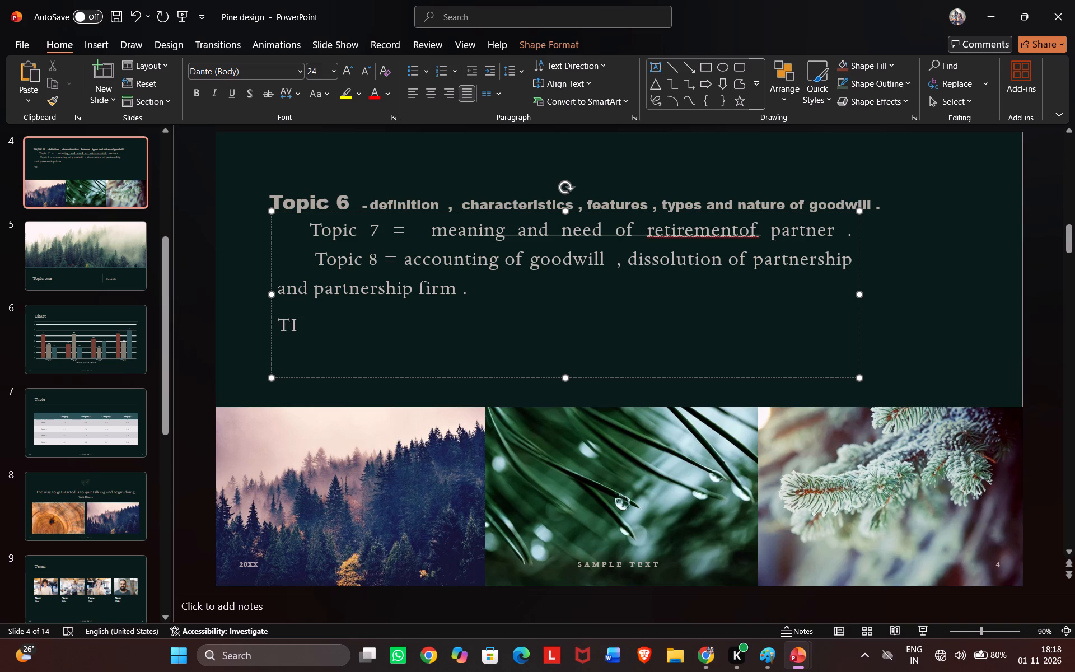
{"action": "key", "text": "shift+BackSpace"}
{"action": "type", "text": "op"}
{"action": "type", "text": "ic"}
{"action": "key", "text": "space"}
{"action": "type", "text": "="}
{"action": "key", "text": "space"}
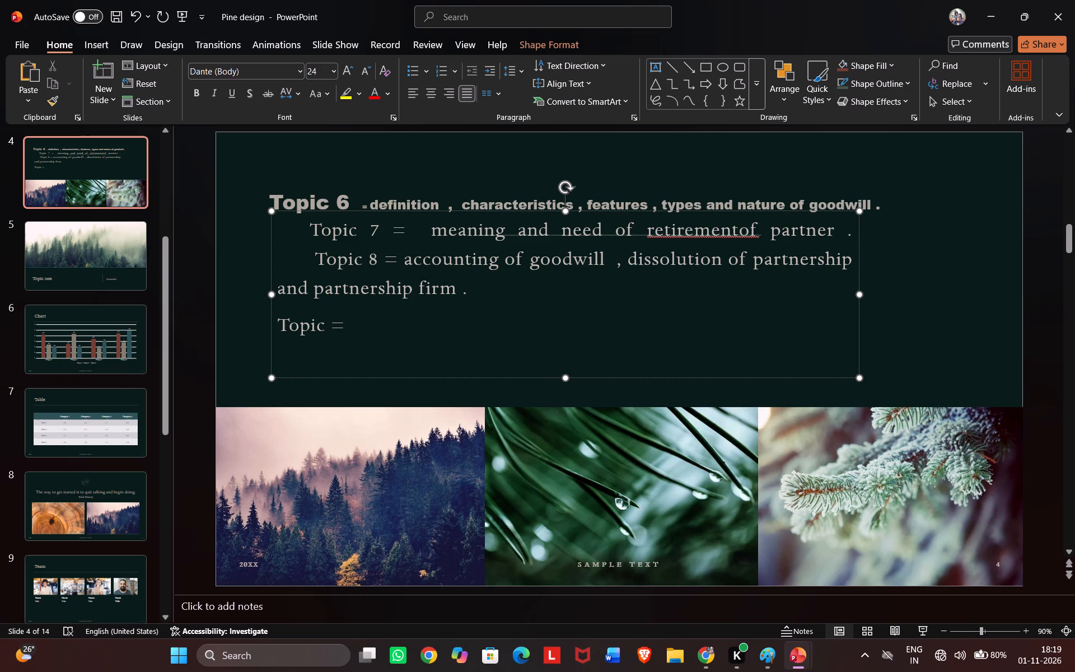
Number the new paragraph's label so it reads "Topic 9 =".
{"action": "left_click", "coordinate": [311, 328]}
{"action": "key", "text": "9"}
{"action": "key", "text": "BackSpace"}
{"action": "left_click", "coordinate": [348, 326]}
{"action": "key", "text": "space"}
{"action": "type", "text": "9"}
{"action": "key", "text": "space"}
{"action": "key", "text": "BackSpace"}
{"action": "key", "text": "BackSpace"}
{"action": "key", "text": "BackSpace"}
{"action": "key", "text": "BackSpace"}
{"action": "key", "text": "BackSpace"}
{"action": "key", "text": "space"}
{"action": "type", "text": "9 ="}
{"action": "key", "text": "space"}
Complete the Topic 9 line with "difference between dissolution of partnership and partnership firm .".
{"action": "type", "text": "differen"}
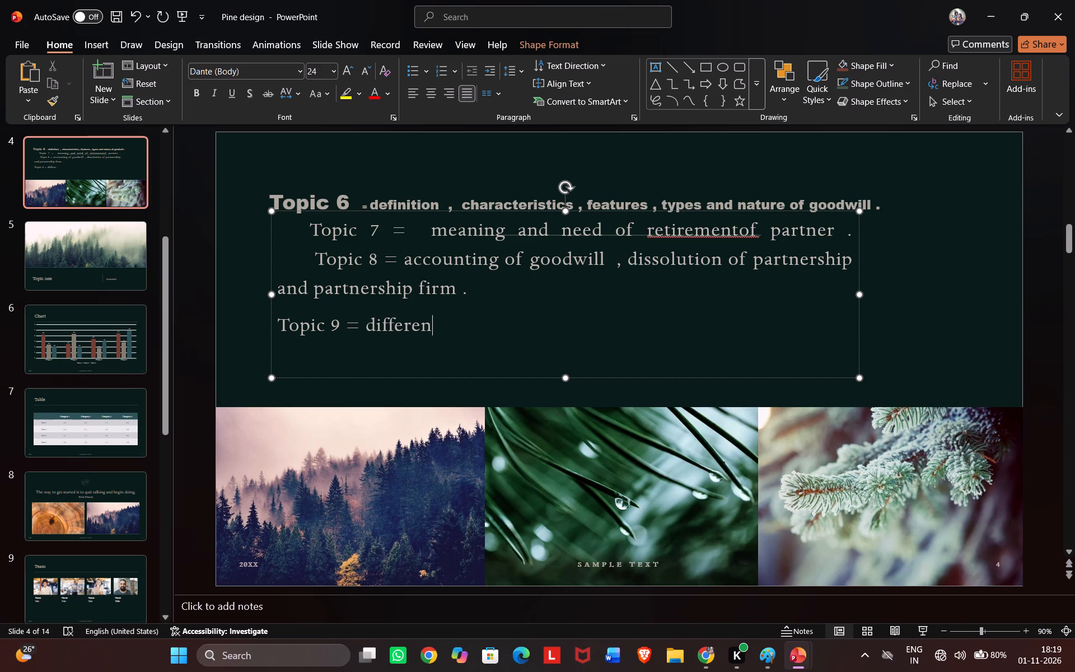
{"action": "type", "text": "ce between"}
{"action": "key", "text": "space"}
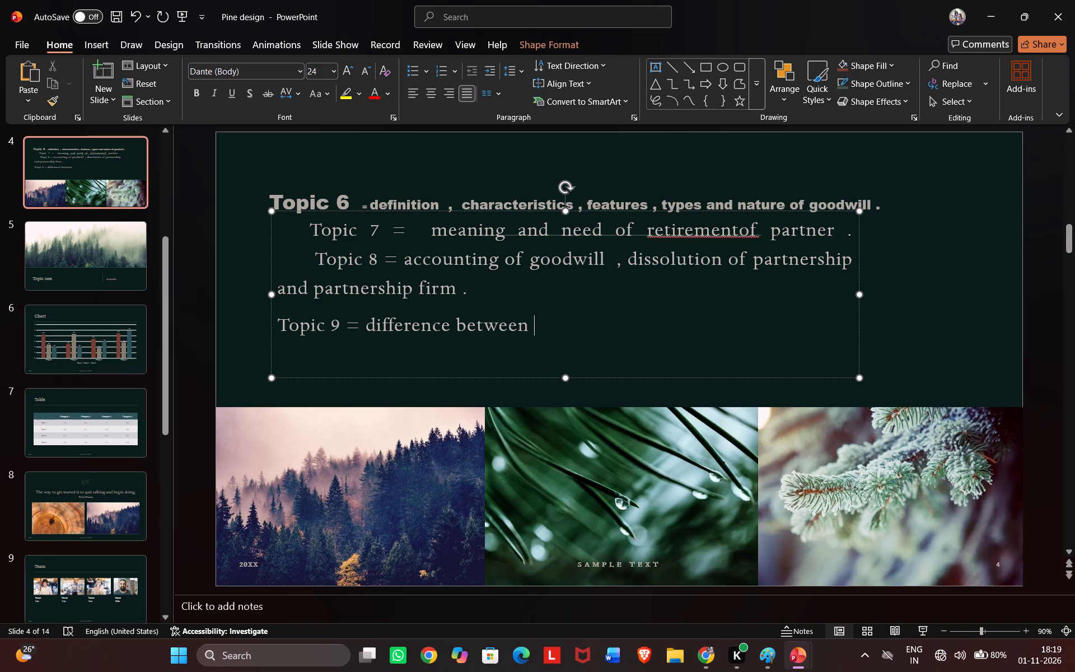
{"action": "type", "text": "dissolution an"}
{"action": "key", "text": "BackSpace"}
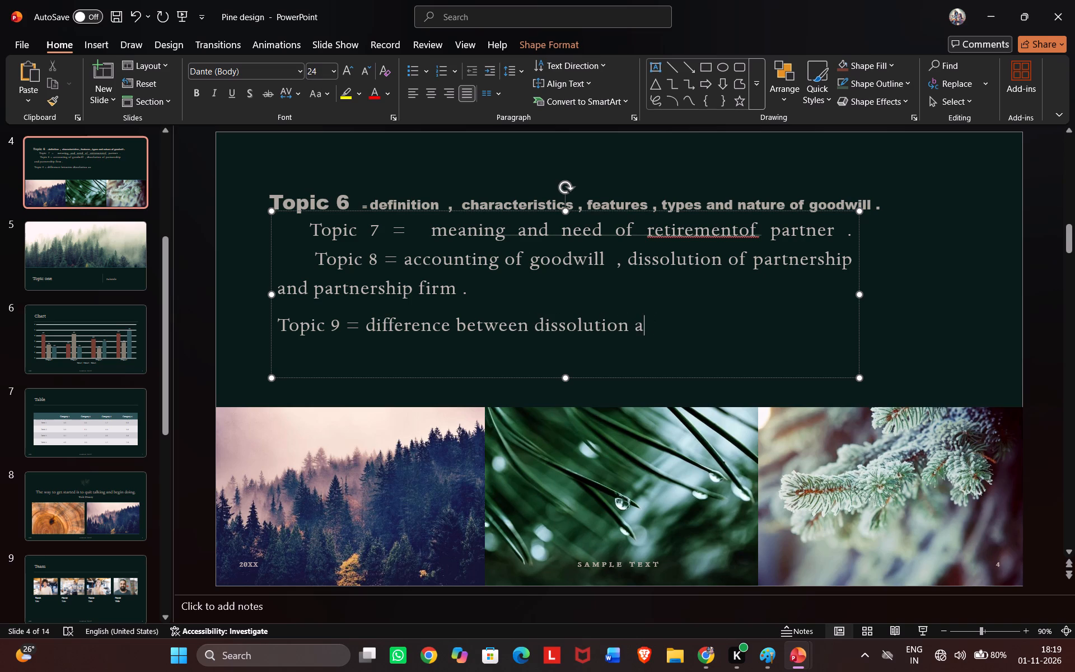
{"action": "key", "text": "BackSpace"}
{"action": "type", "text": "of partnership"}
{"action": "key", "text": "space"}
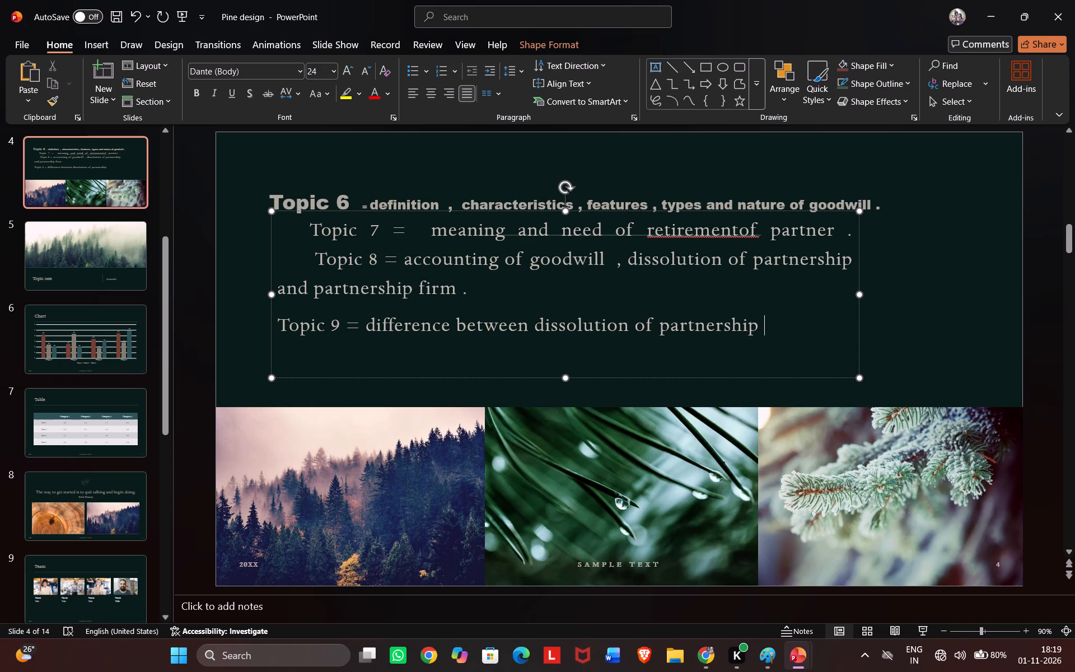
{"action": "type", "text": "and"}
{"action": "key", "text": "space"}
{"action": "type", "text": "partnership"}
{"action": "key", "text": "space"}
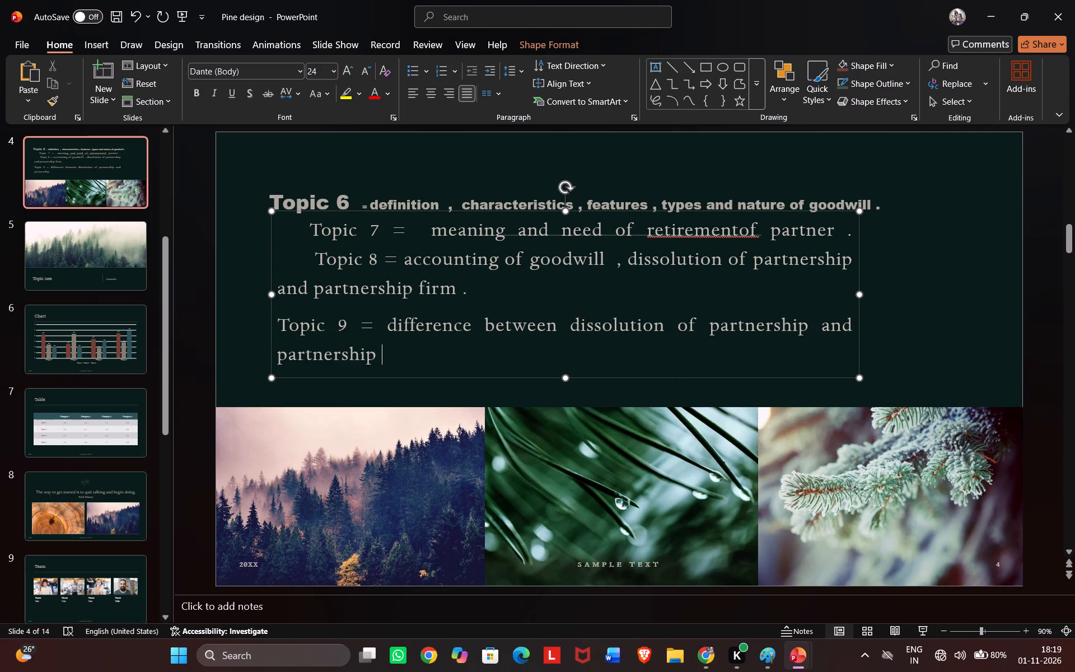
{"action": "type", "text": "firm"}
{"action": "key", "text": "space"}
{"action": "type", "text": "."}
{"action": "key", "text": "space"}
Start another paragraph below Topic 9 with the label "Topic 10 =".
{"action": "key", "text": "Return"}
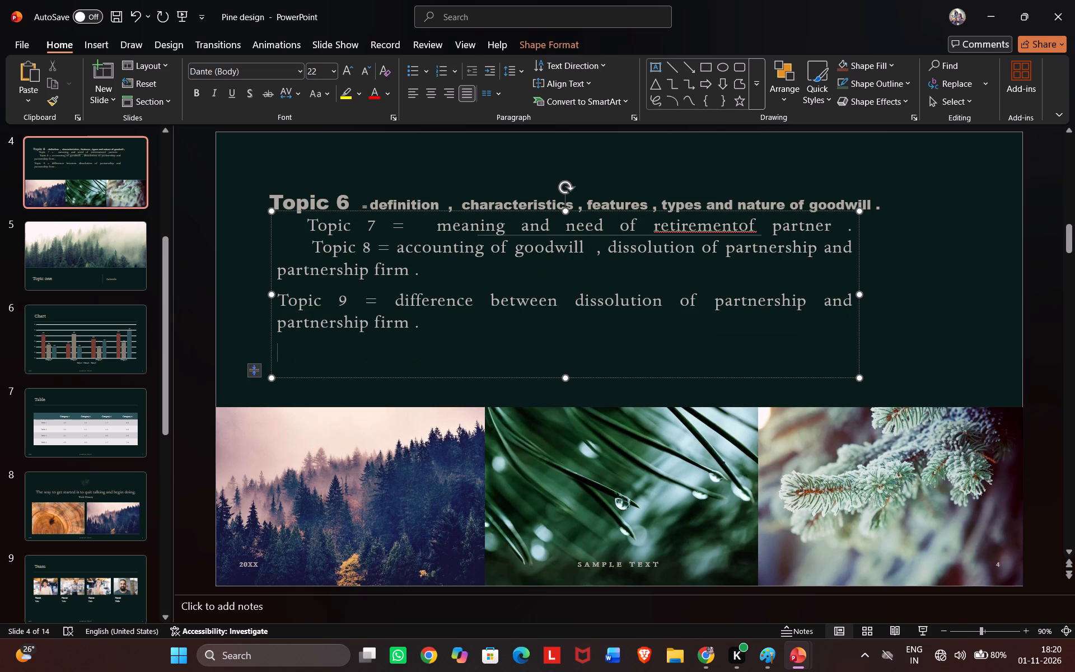
{"action": "type", "text": "Topic"}
{"action": "key", "text": "space"}
{"action": "type", "text": "10"}
{"action": "key", "text": "space"}
{"action": "type", "text": "="}
{"action": "key", "text": "space"}
Continue the Topic 10 line with "difference between revolution and realization ,".
{"action": "type", "text": "difference between"}
{"action": "key", "text": "space"}
{"action": "type", "text": "re"}
{"action": "type", "text": "volution"}
{"action": "key", "text": "space"}
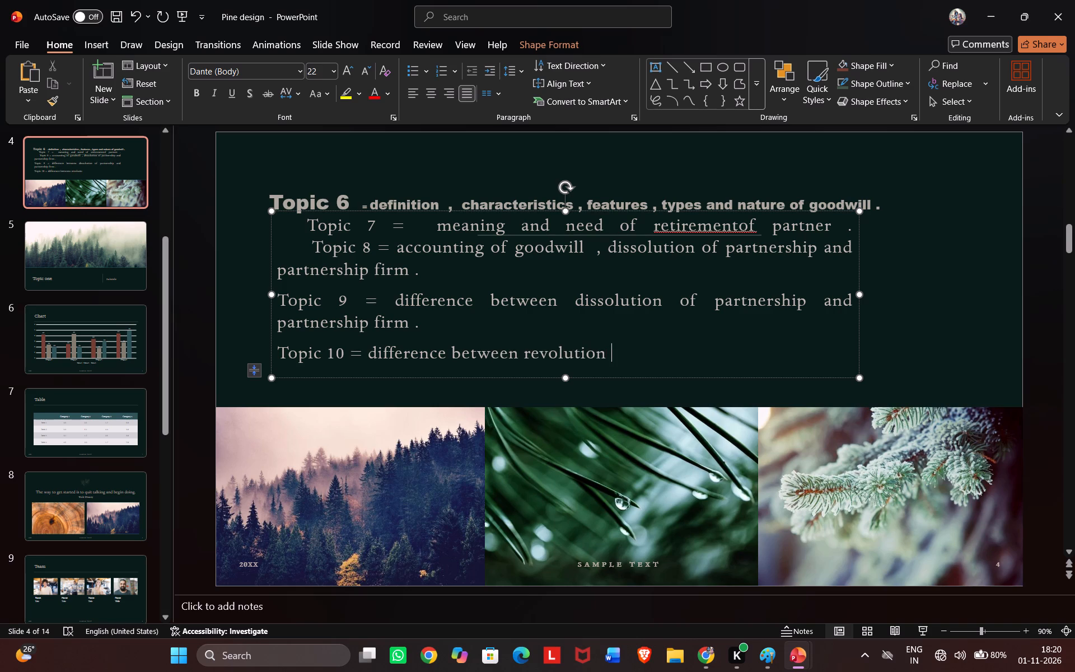
{"action": "type", "text": "and"}
{"action": "key", "text": "space"}
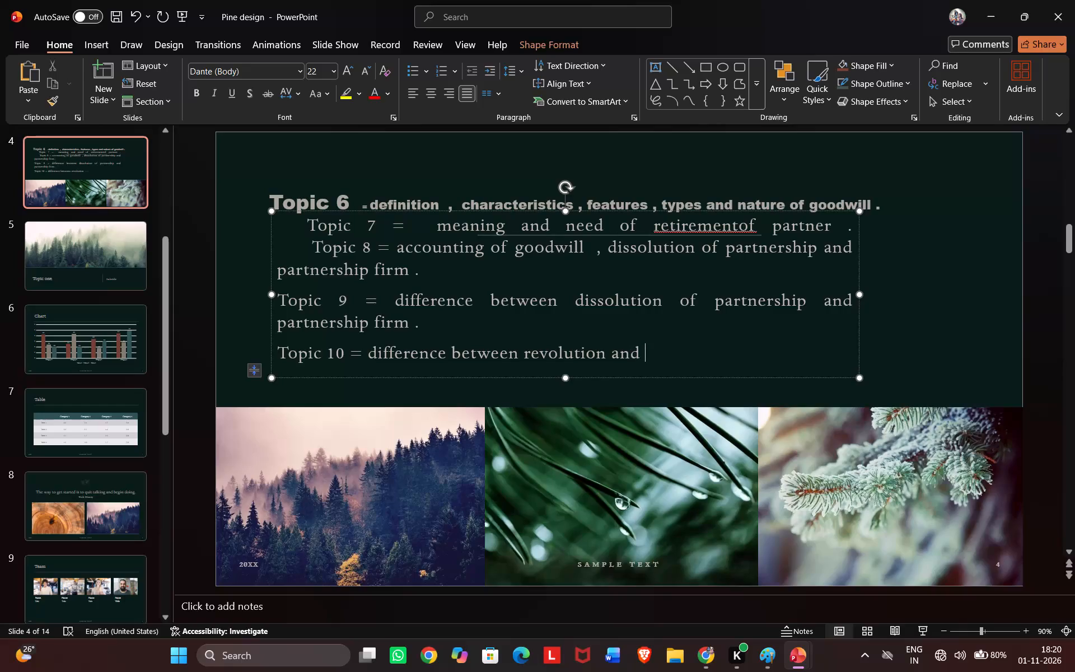
{"action": "type", "text": "realisatin"}
{"action": "key", "text": "space"}
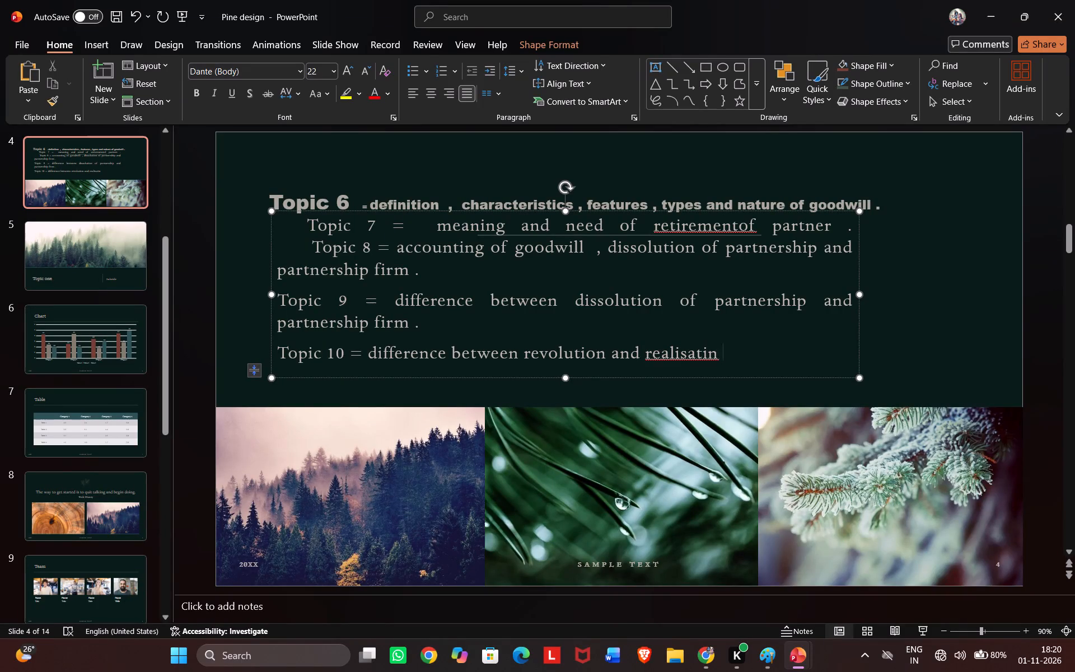
{"action": "key", "text": "BackSpace"}
{"action": "key", "text": "BackSpace"}
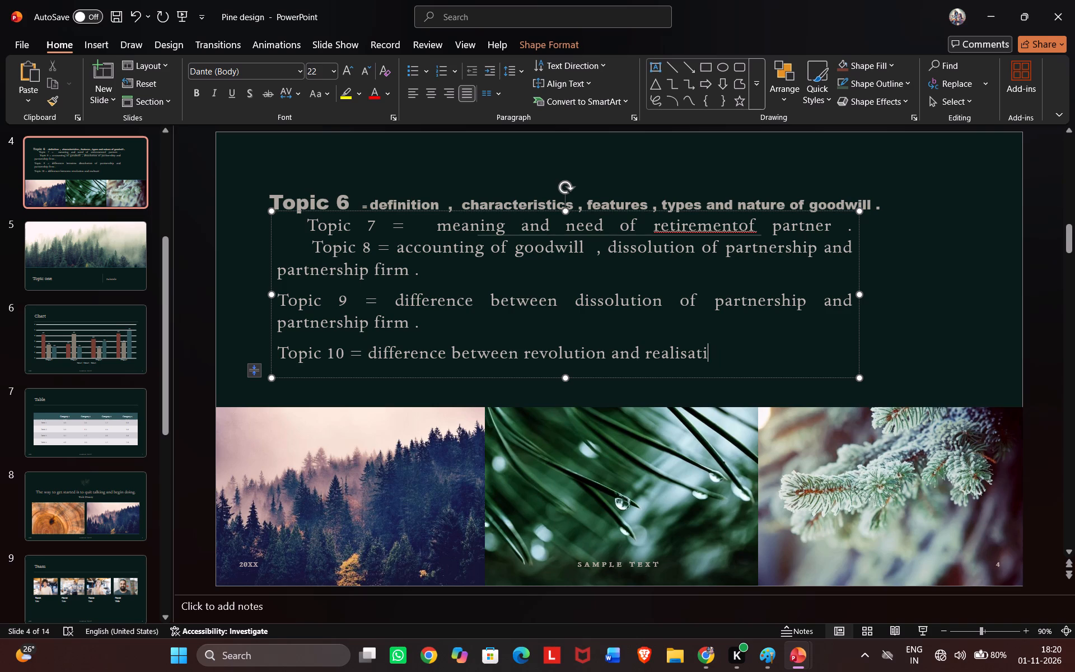
{"action": "type", "text": "om"}
{"action": "key", "text": "BackSpace"}
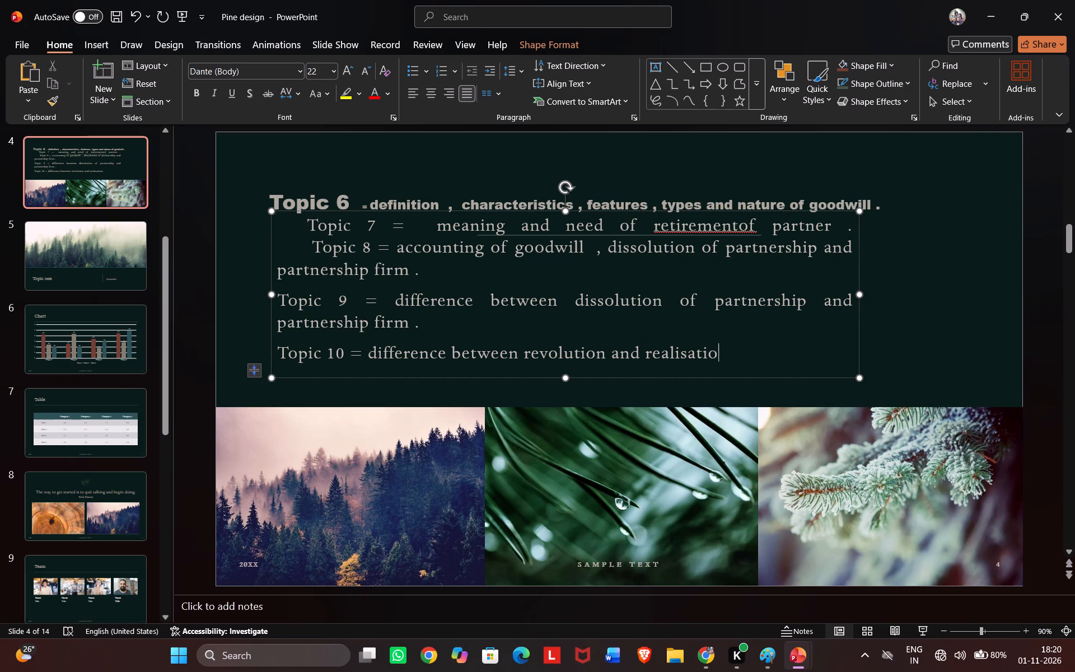
{"action": "type", "text": "n"}
{"action": "key", "text": "space"}
{"action": "type", "text": ","}
{"action": "key", "text": "space"}
Continue the Topic 10 line on slide 4 with "and all related concepts about".
{"action": "type", "text": "and all"}
{"action": "key", "text": "space"}
{"action": "type", "text": "related"}
{"action": "key", "text": "space"}
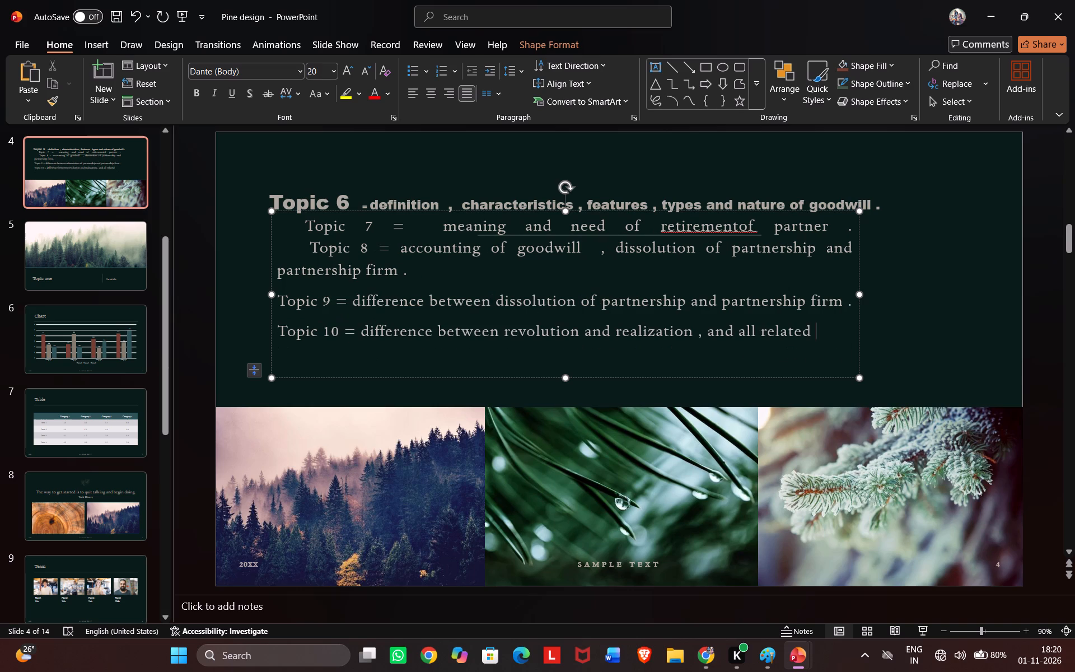
{"action": "type", "text": "concepts"}
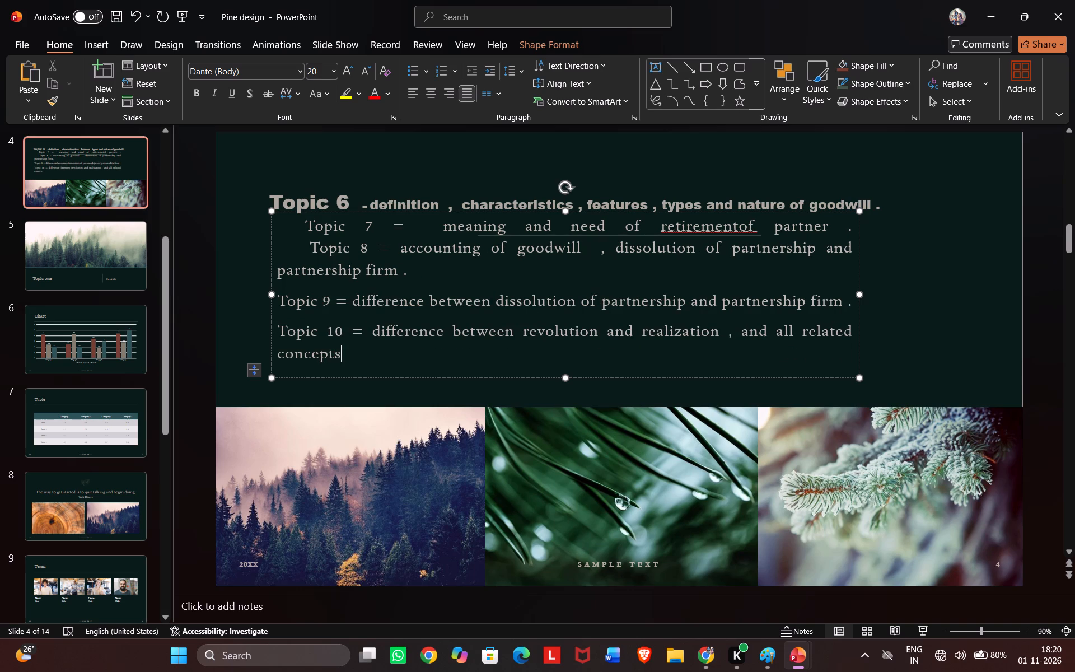
{"action": "key", "text": "space"}
{"action": "type", "text": "about"}
{"action": "key", "text": "space"}
Finish the Topic 10 line with "revolution and realization .".
{"action": "type", "text": "re"}
{"action": "type", "text": "voluto"}
{"action": "key", "text": "BackSpace"}
{"action": "type", "text": "ion nad"}
{"action": "key", "text": "space"}
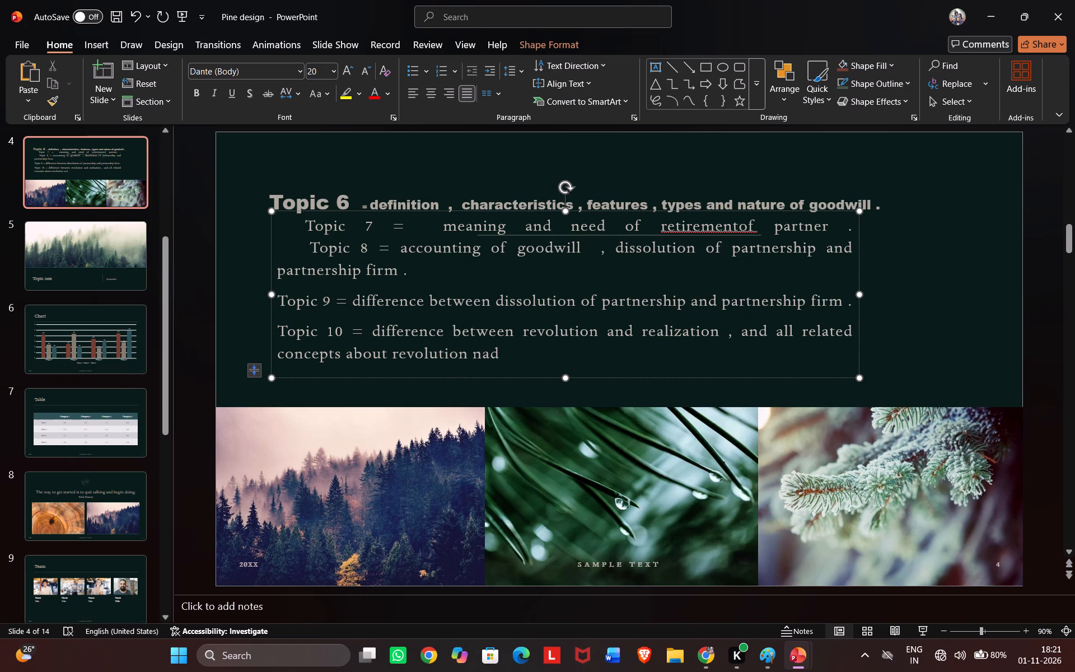
{"action": "key", "text": "BackSpace"}
{"action": "key", "text": "BackSpace"}
{"action": "key", "text": "BackSpace"}
{"action": "key", "text": "BackSpace"}
{"action": "type", "text": "and"}
{"action": "key", "text": "space"}
{"action": "type", "text": "realisation"}
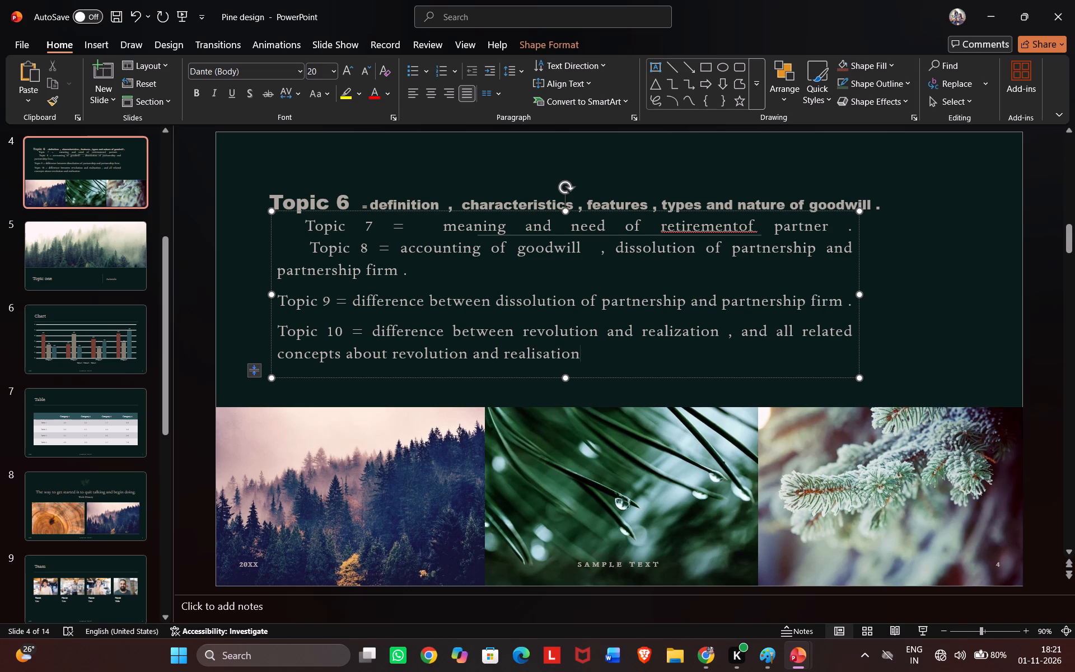
{"action": "key", "text": "space"}
{"action": "key", "text": "space"}
{"action": "key", "text": "period"}
Go to slide 1, the title slide.
{"action": "scroll", "coordinate": [120, 150], "scroll_direction": "up", "scroll_amount": 6}
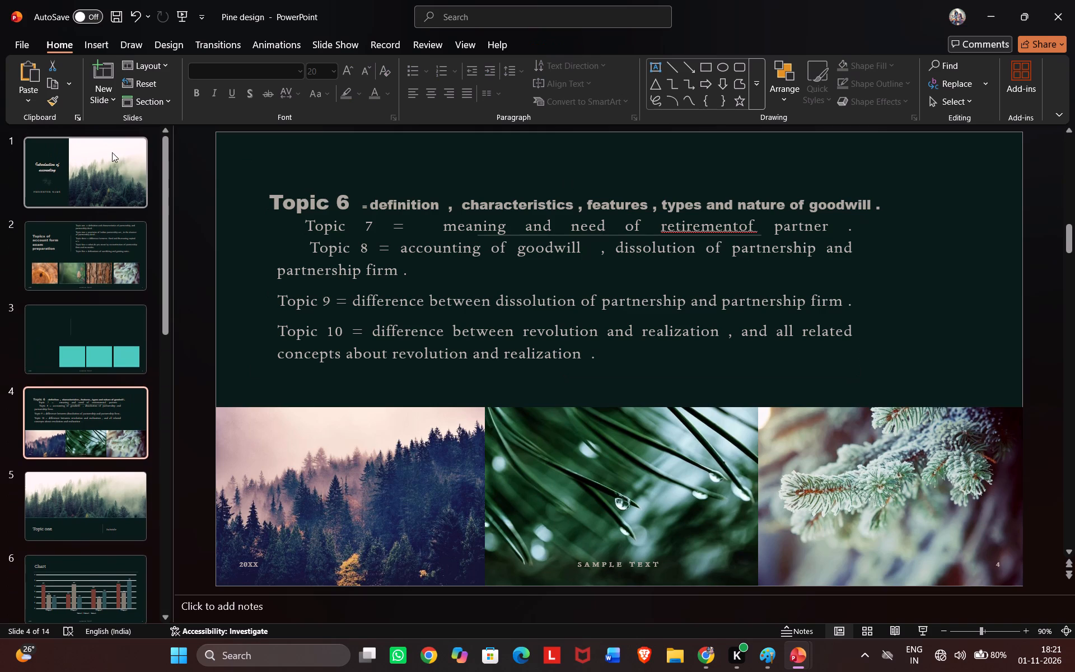
{"action": "left_click", "coordinate": [29, 170]}
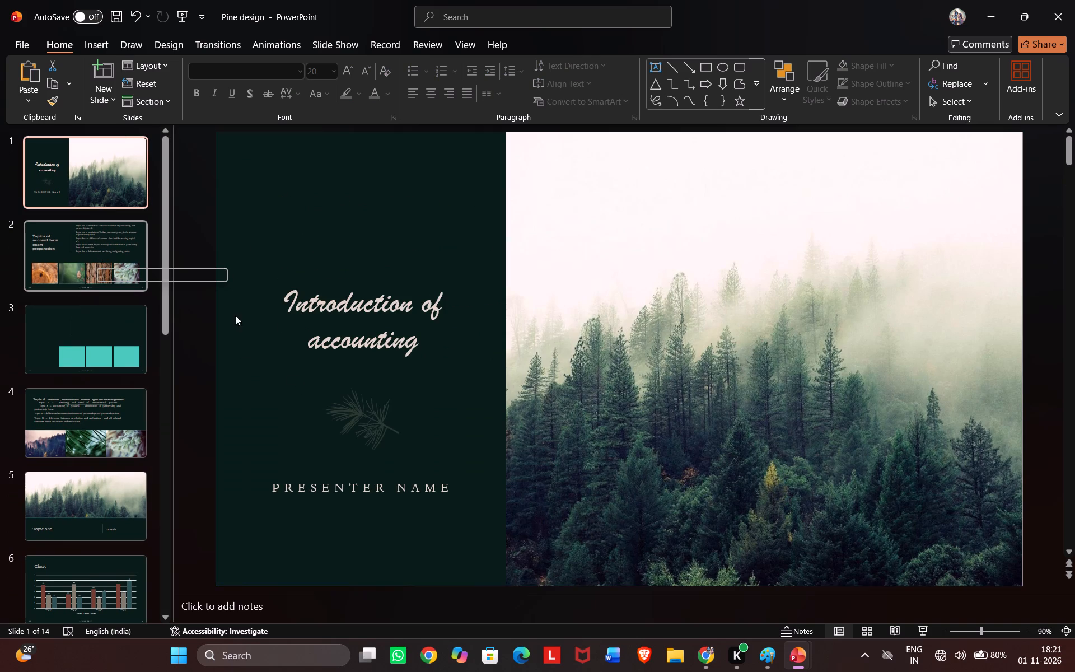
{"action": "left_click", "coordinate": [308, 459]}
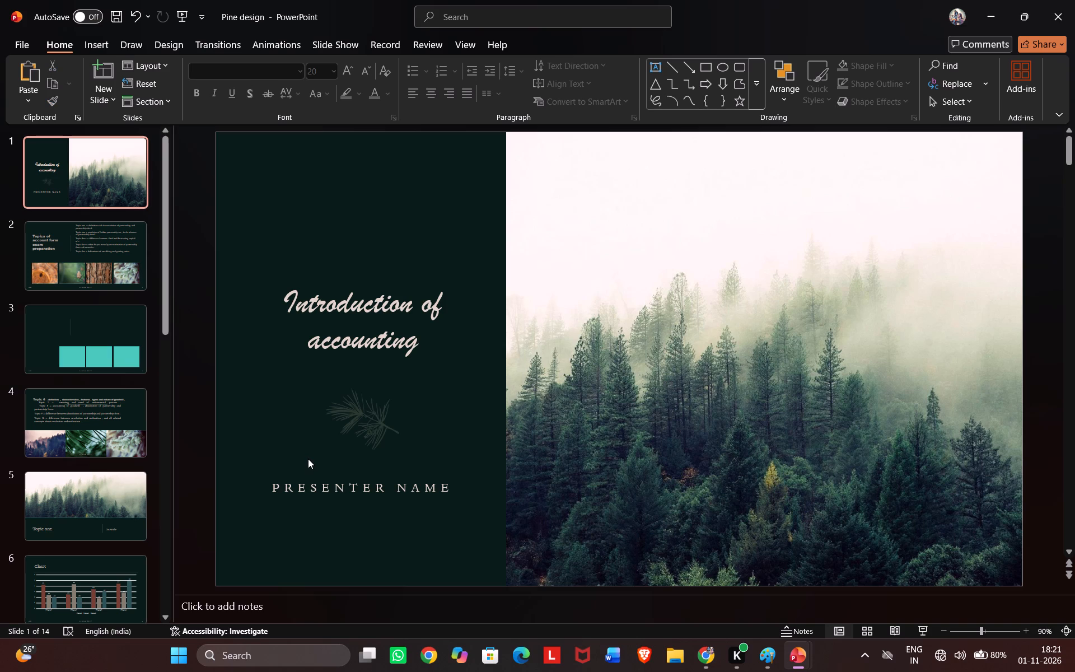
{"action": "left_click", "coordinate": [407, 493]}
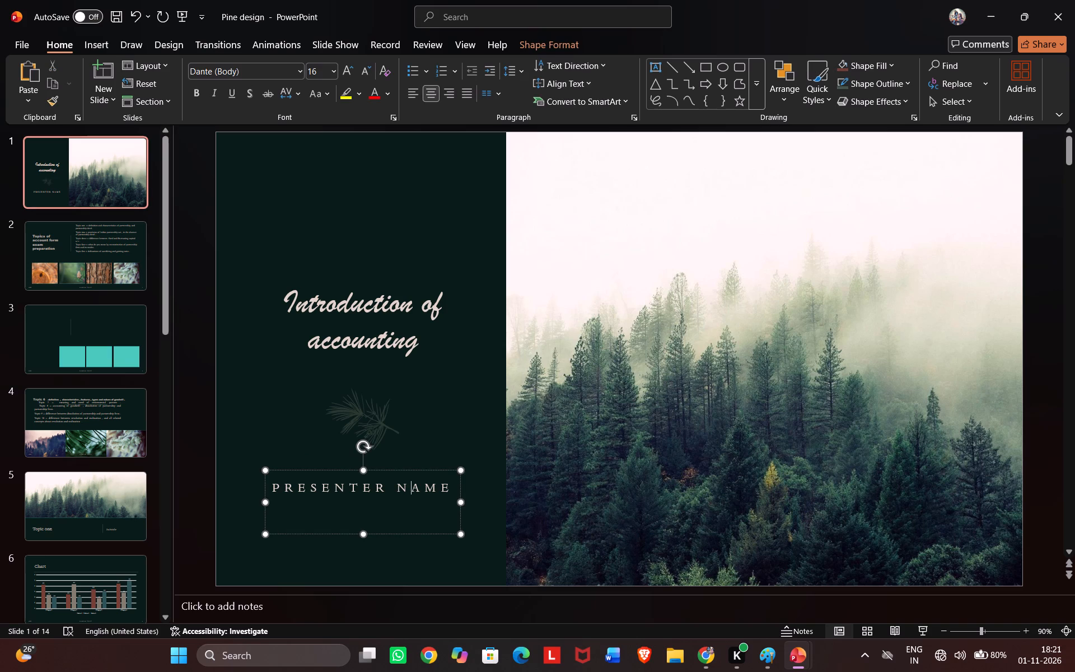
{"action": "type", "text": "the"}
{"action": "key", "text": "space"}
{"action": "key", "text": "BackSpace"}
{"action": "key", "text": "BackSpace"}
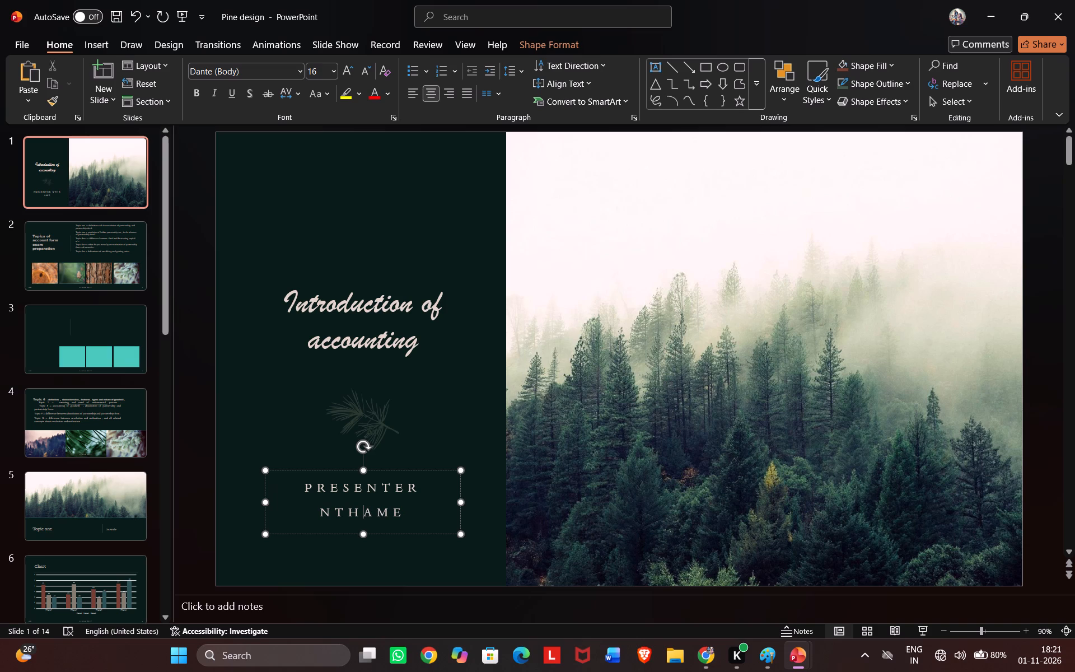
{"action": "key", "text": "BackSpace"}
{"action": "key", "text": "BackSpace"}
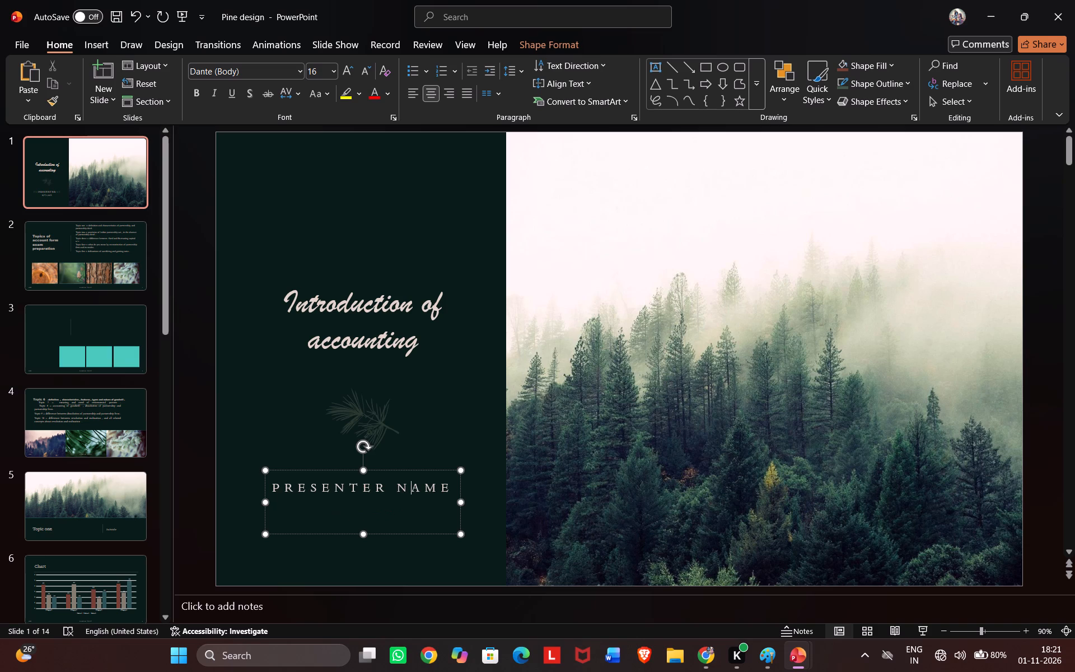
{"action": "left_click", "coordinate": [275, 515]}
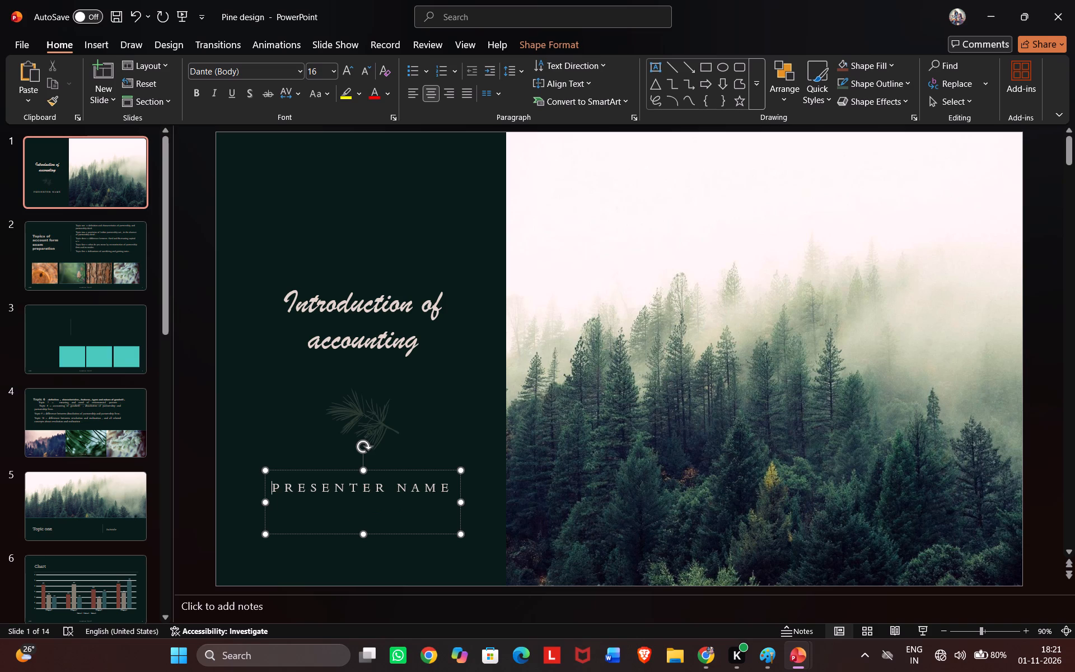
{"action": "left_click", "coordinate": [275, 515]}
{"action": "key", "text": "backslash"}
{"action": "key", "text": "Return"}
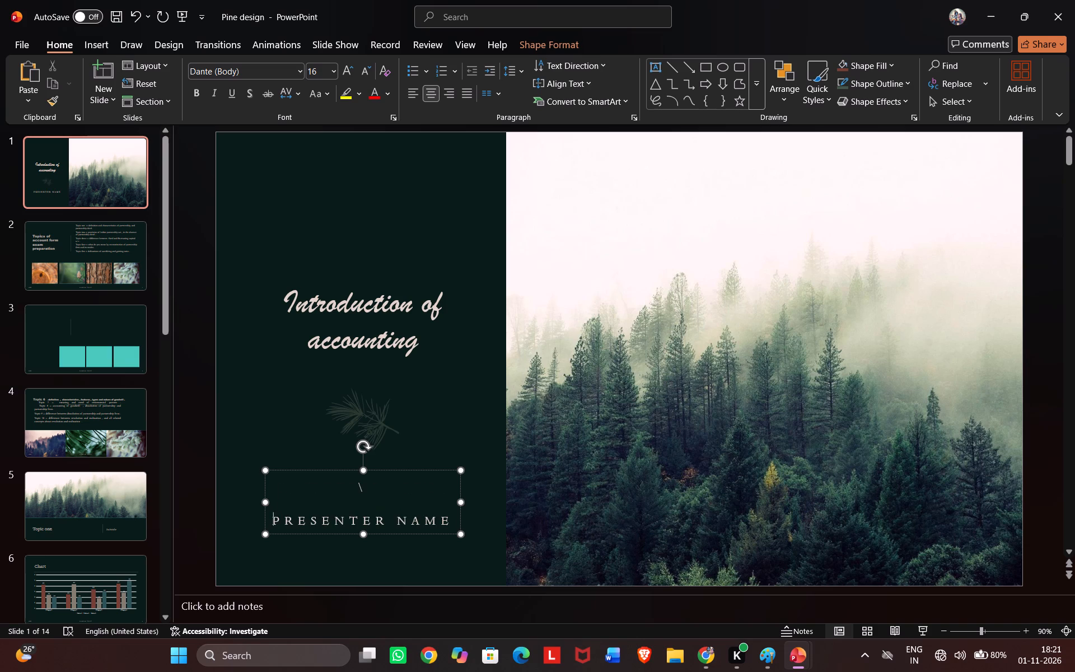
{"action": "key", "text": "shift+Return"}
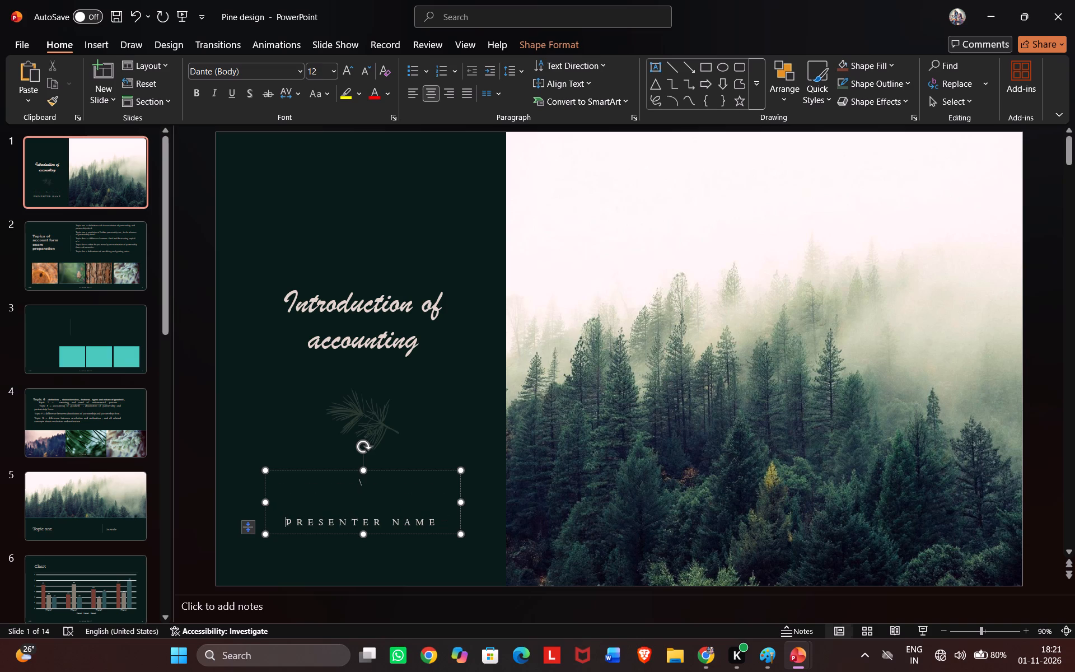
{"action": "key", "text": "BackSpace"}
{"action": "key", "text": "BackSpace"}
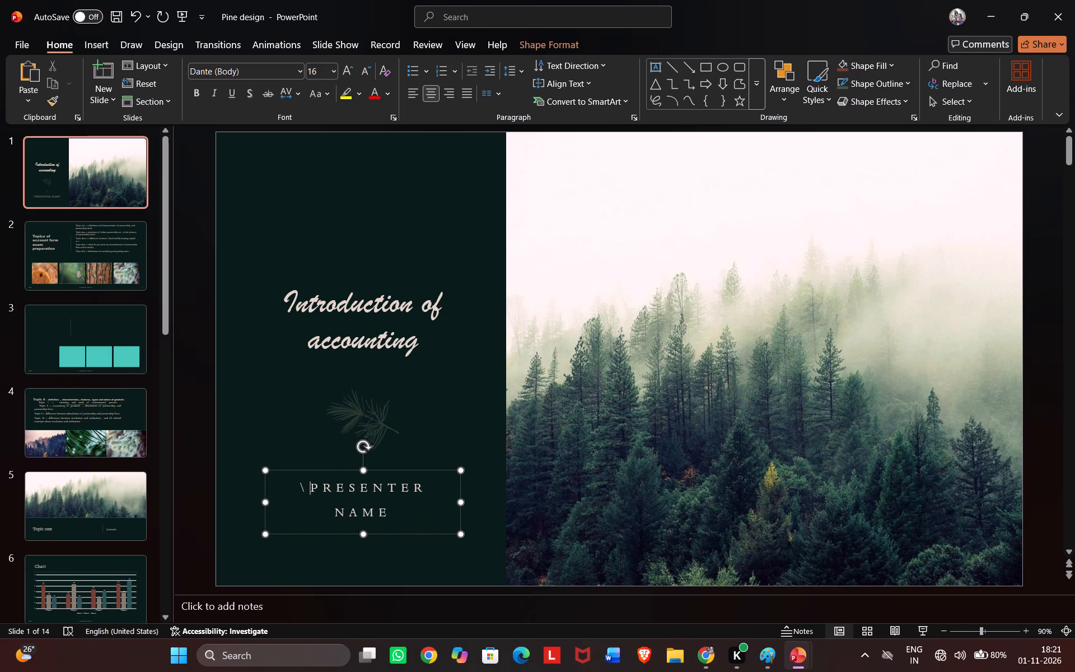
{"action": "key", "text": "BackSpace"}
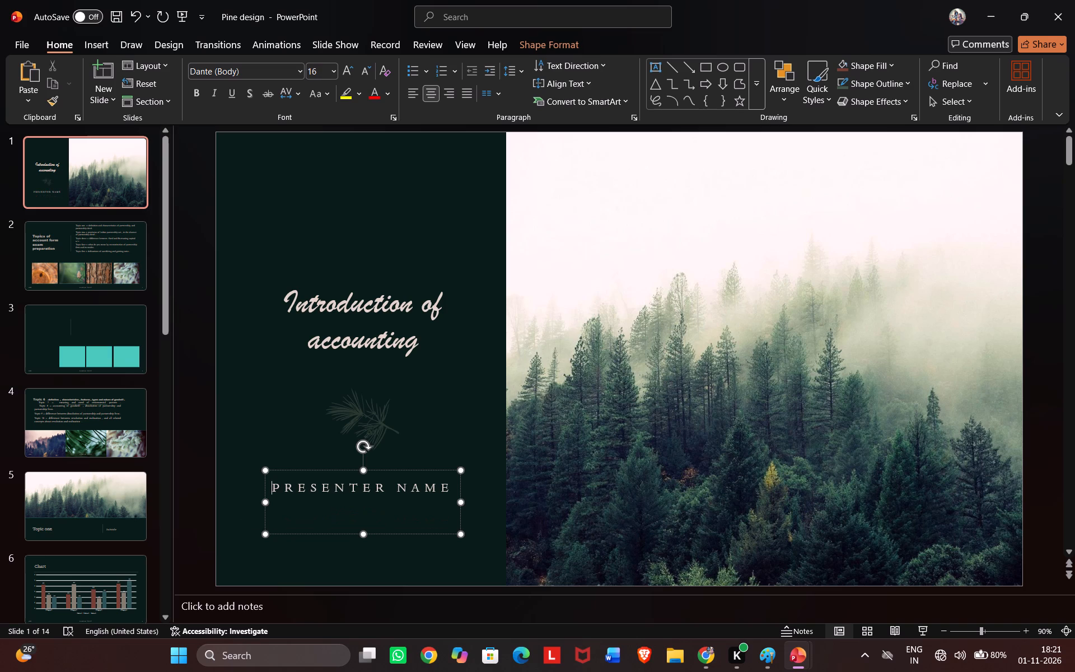
Add an empty line below the "Presenter name" text on the title slide.
{"action": "left_click", "coordinate": [455, 489]}
{"action": "key", "text": "shift+Return"}
Add a new line reading "class" below "Introduction of accounting" in the slide 1 title.
{"action": "left_click", "coordinate": [354, 361]}
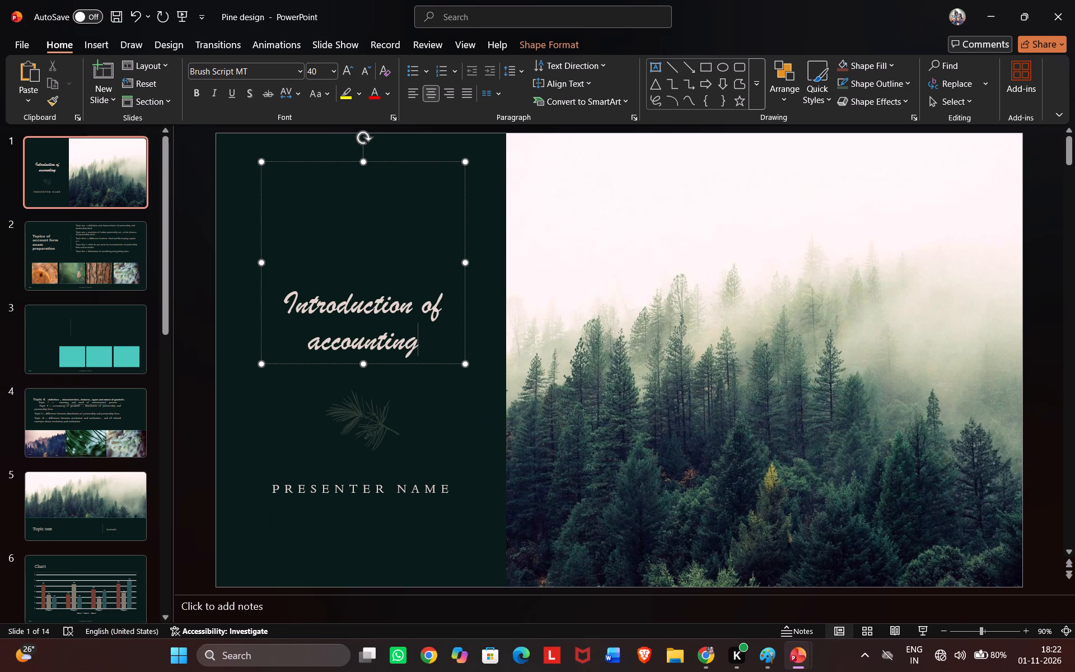
{"action": "left_click_drag", "start_coordinate": [352, 220], "coordinate": [384, 278]}
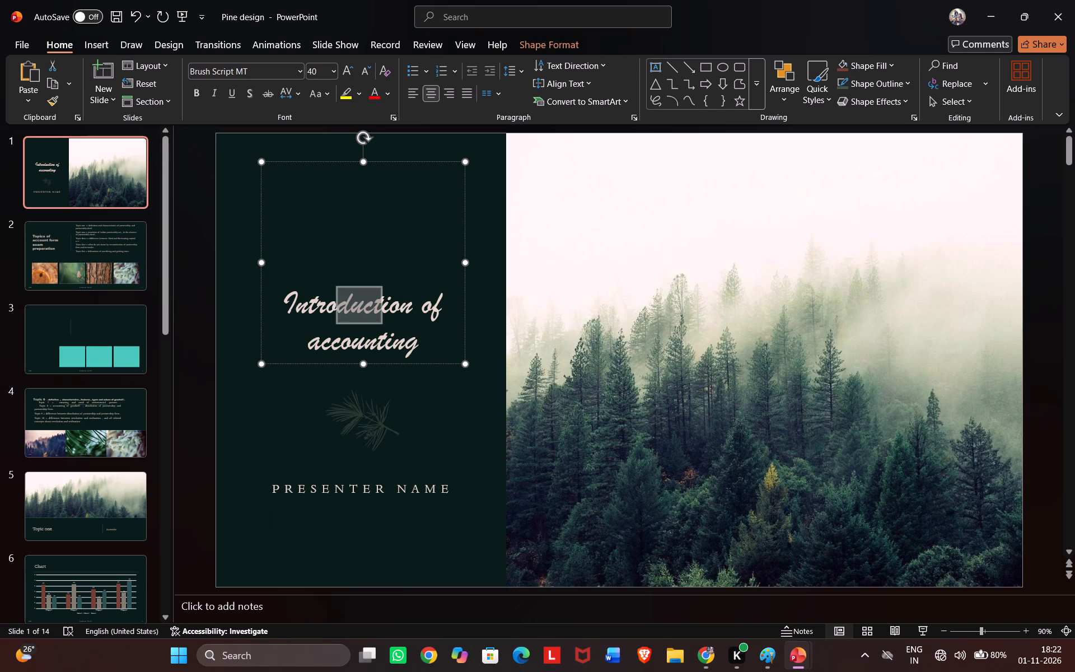
{"action": "left_click_drag", "start_coordinate": [384, 278], "coordinate": [354, 260]}
{"action": "left_click", "coordinate": [354, 260]}
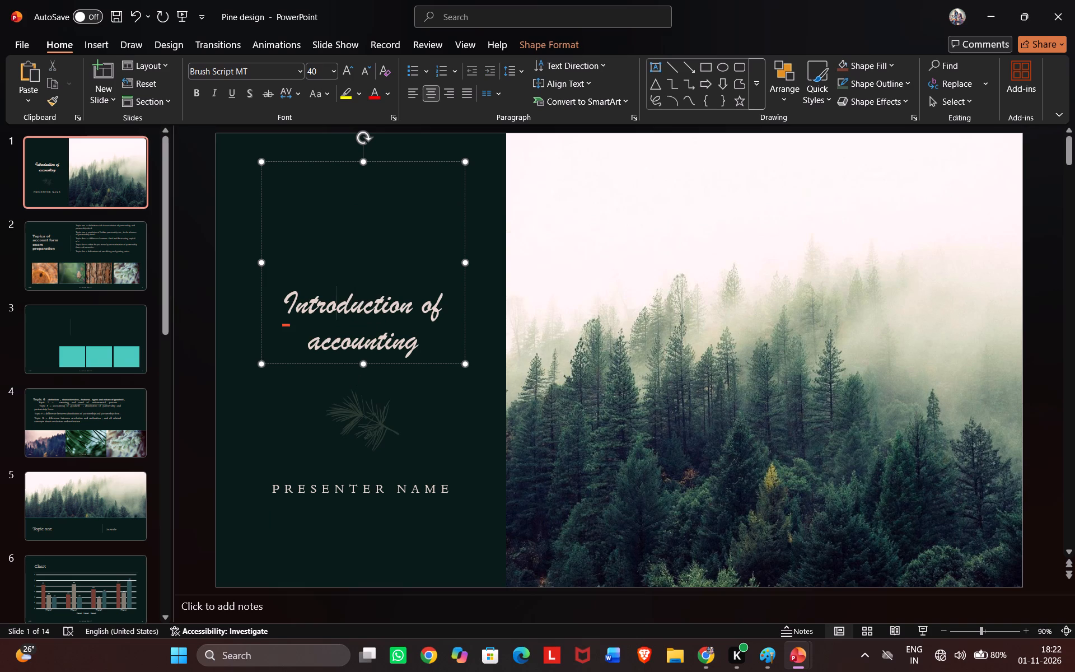
{"action": "left_click", "coordinate": [433, 342]}
{"action": "key", "text": "shift+Return"}
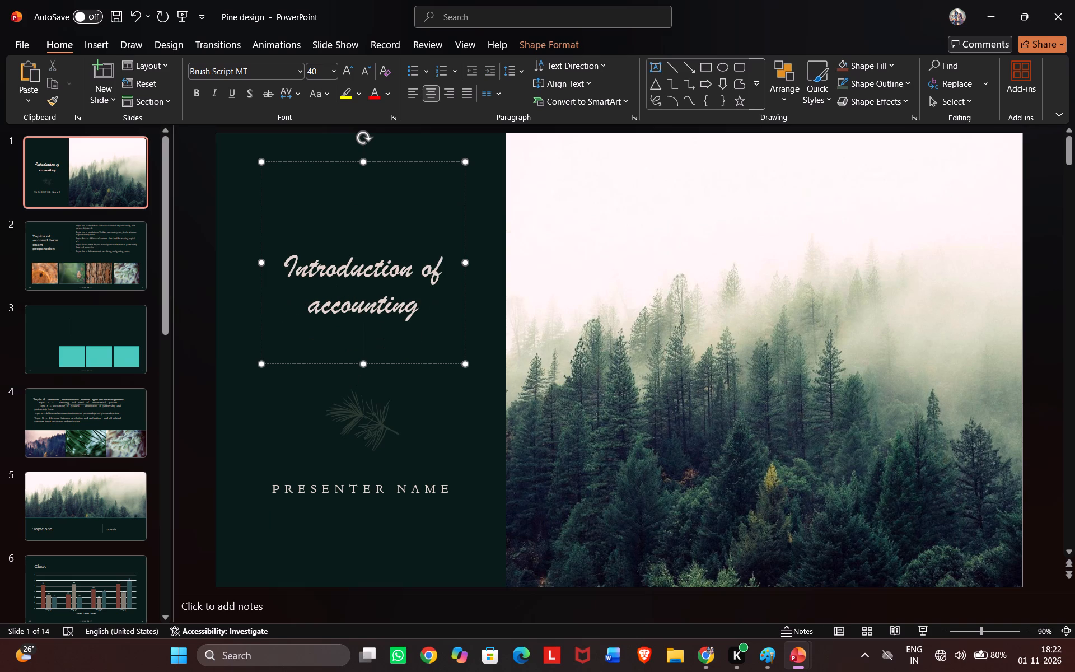
{"action": "type", "text": "class"}
{"action": "key", "text": "space"}
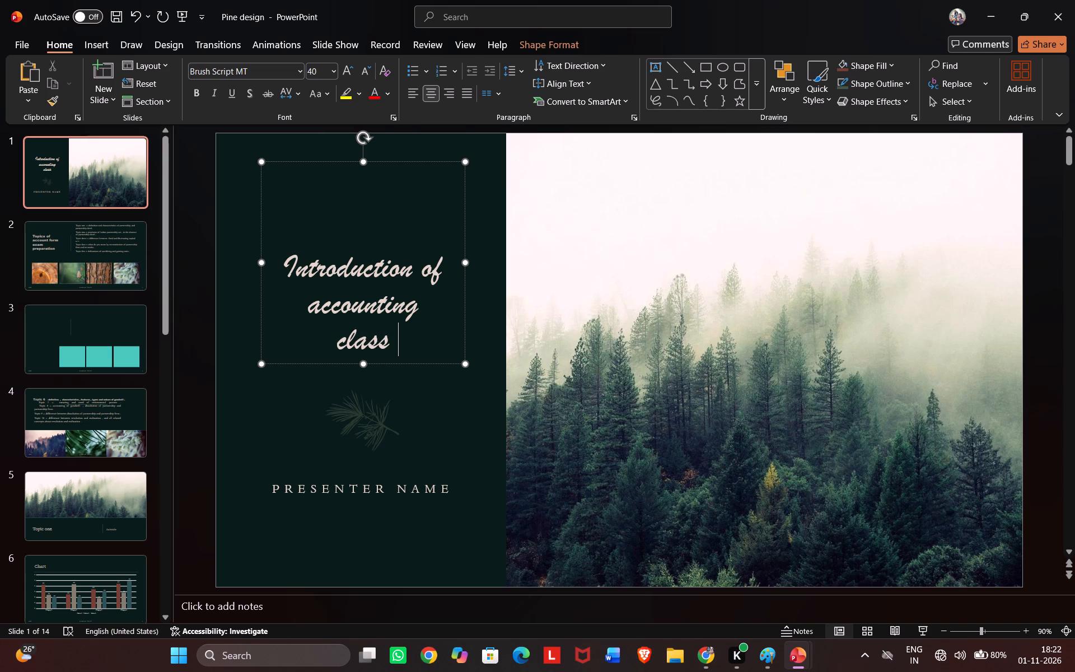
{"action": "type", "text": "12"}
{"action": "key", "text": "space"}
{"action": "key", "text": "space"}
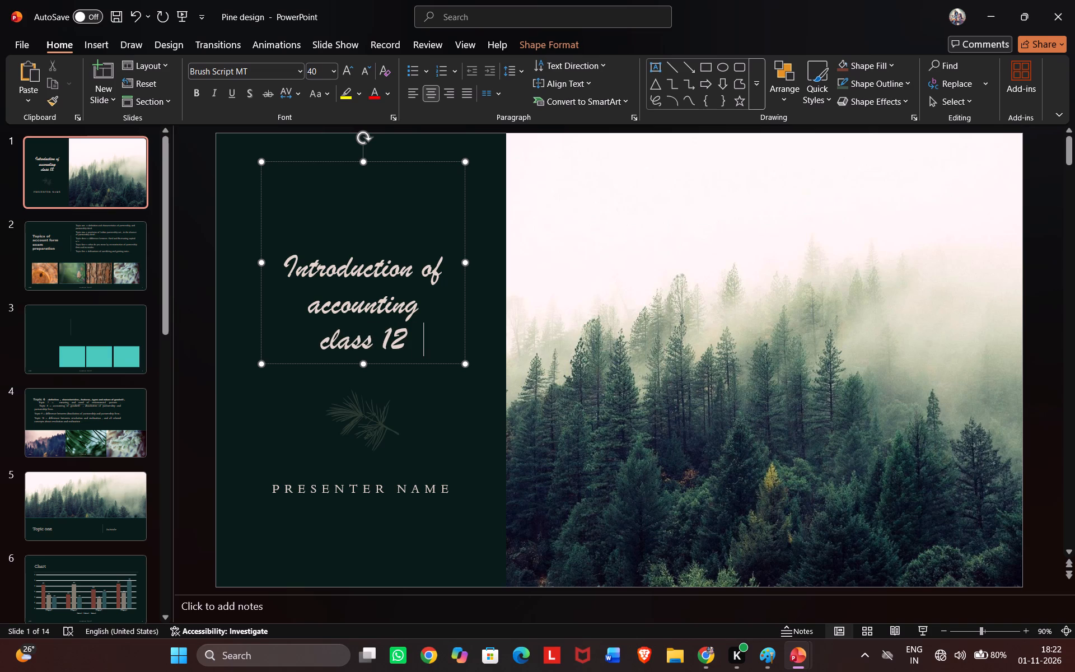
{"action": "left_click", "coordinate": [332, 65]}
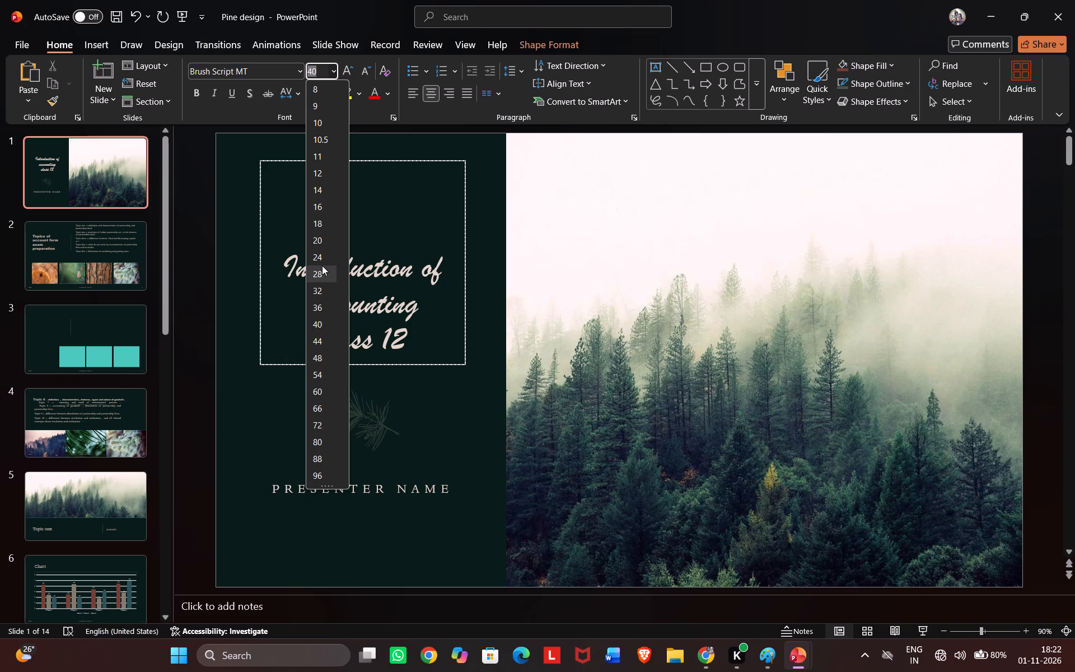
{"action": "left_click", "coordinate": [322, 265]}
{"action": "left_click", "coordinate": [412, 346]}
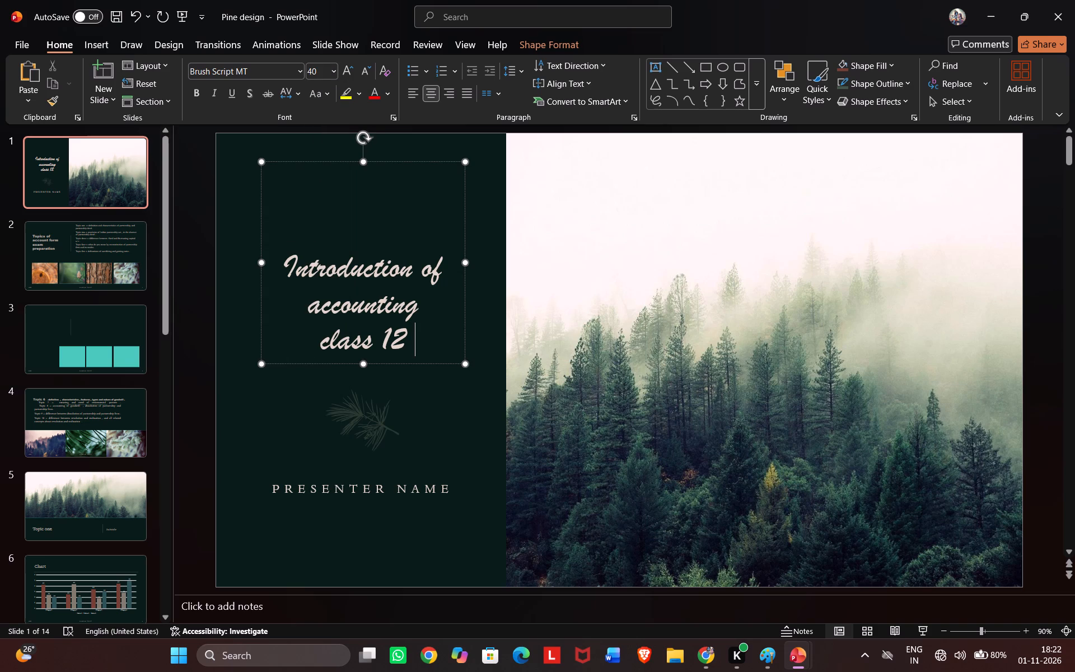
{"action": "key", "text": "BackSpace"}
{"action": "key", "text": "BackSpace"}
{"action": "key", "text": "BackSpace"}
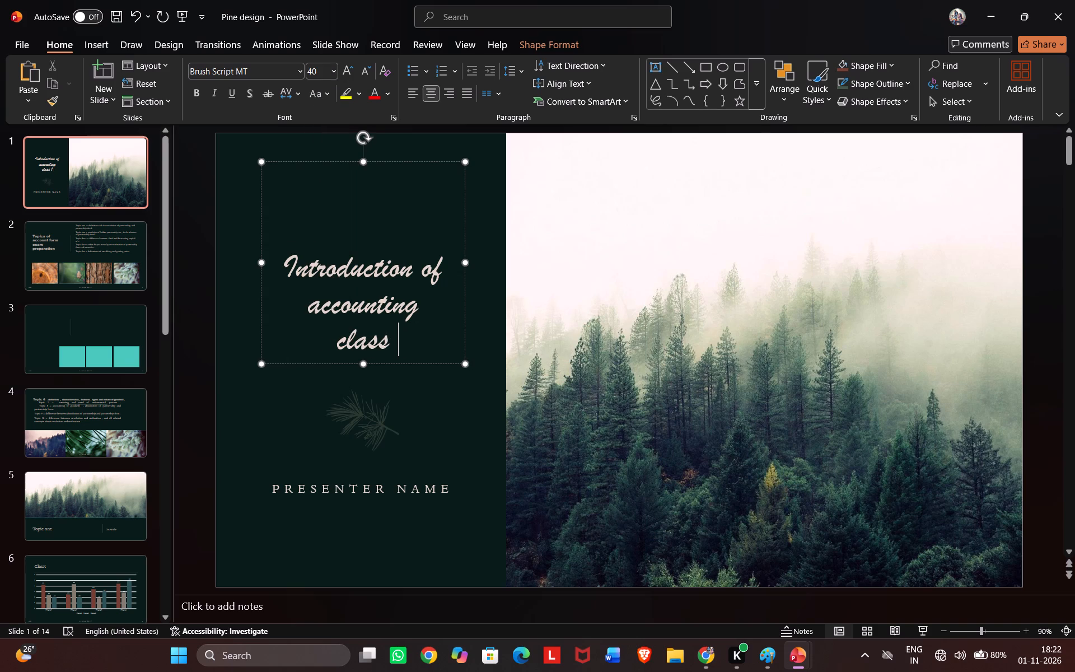
Add "12 ," after "class" in the title at font size 24, ending with a line break.
{"action": "left_click", "coordinate": [335, 67]}
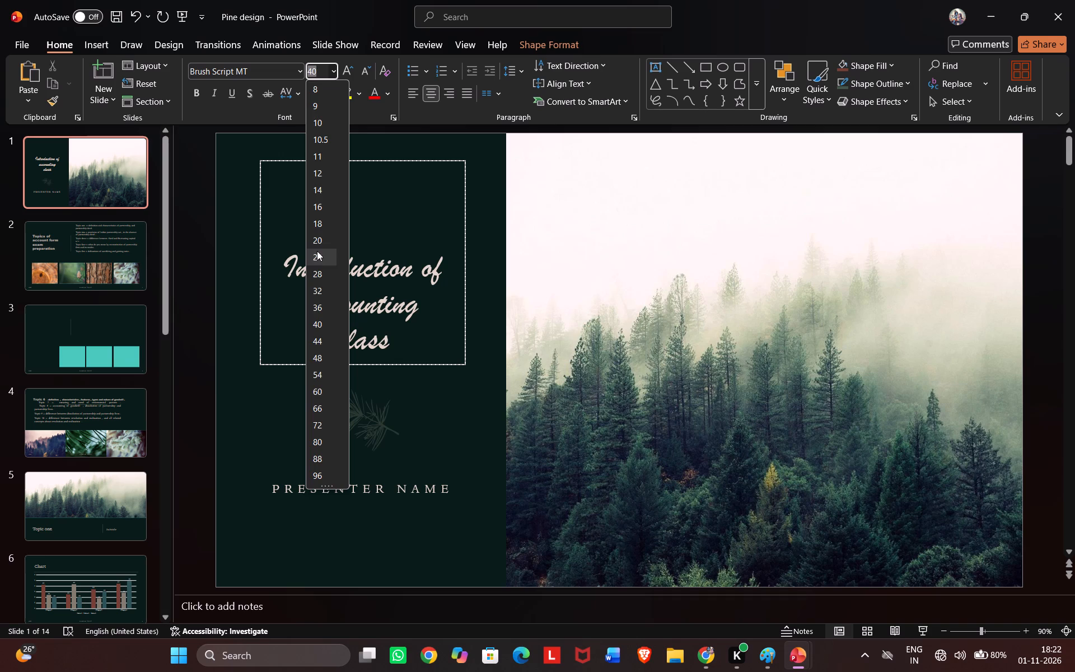
{"action": "left_click", "coordinate": [317, 251]}
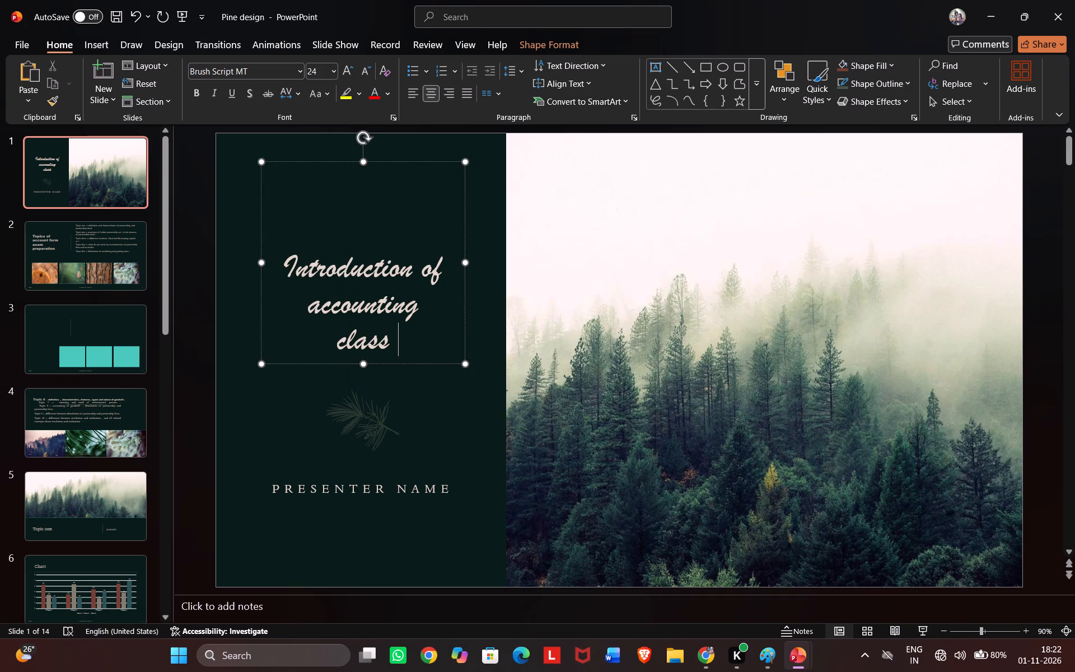
{"action": "type", "text": "12"}
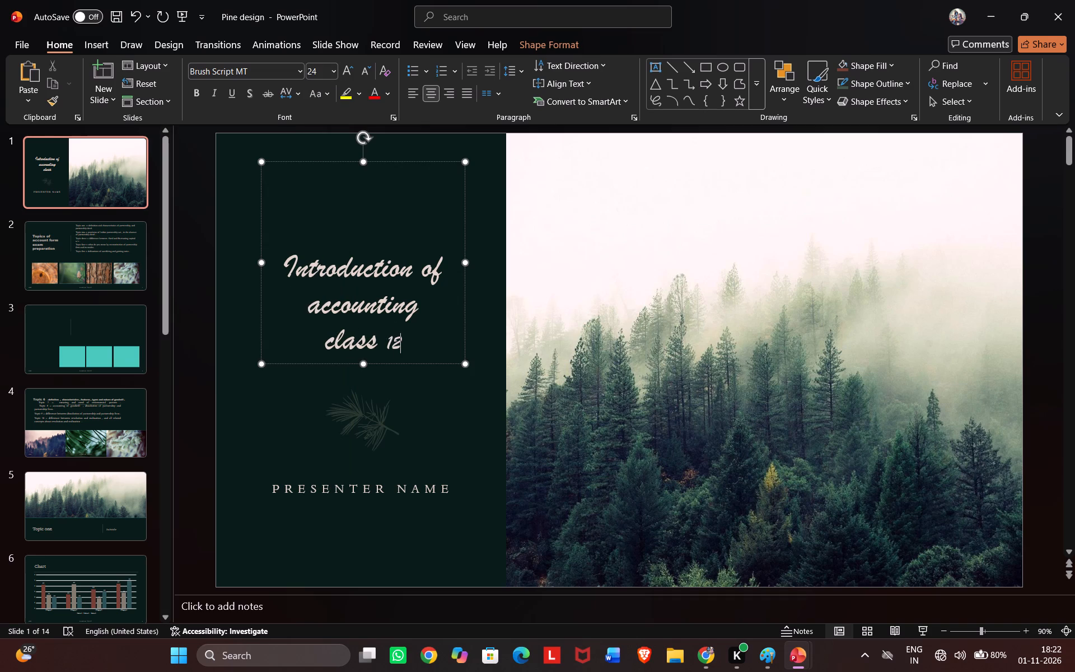
{"action": "key", "text": "space"}
{"action": "key", "text": "space"}
{"action": "type", "text": ","}
{"action": "key", "text": "shift+Return"}
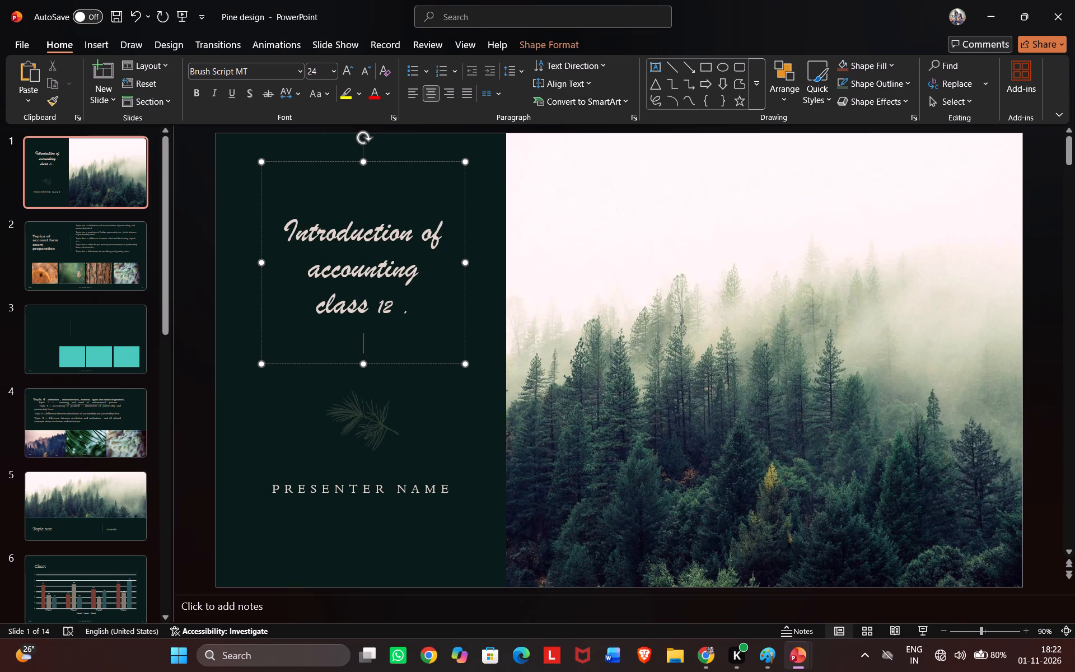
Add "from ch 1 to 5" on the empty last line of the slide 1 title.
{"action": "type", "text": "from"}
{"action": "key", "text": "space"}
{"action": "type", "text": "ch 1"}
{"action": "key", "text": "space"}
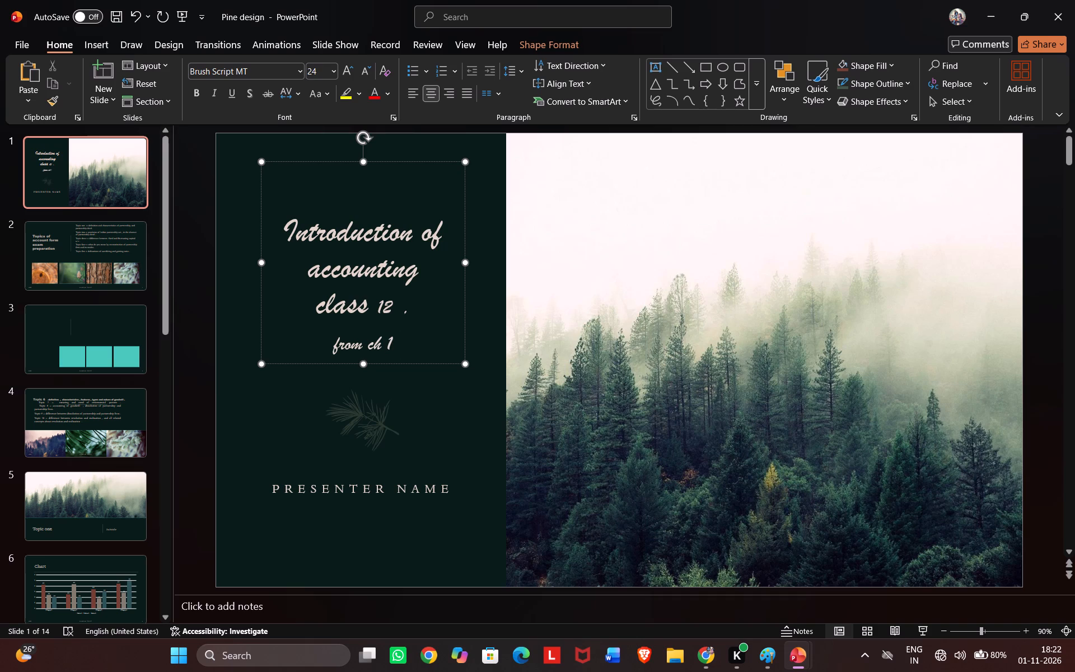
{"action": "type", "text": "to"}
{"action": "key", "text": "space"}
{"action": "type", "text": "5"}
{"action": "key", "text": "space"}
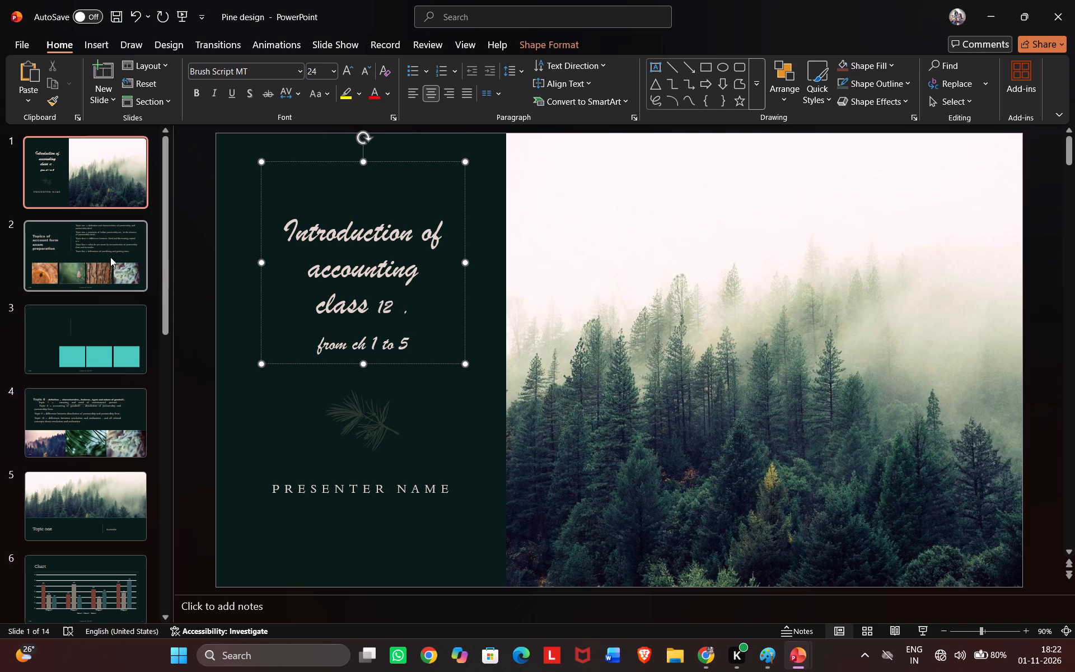
Correct "form" to "for" in the heading of slide 2.
{"action": "left_click", "coordinate": [79, 232]}
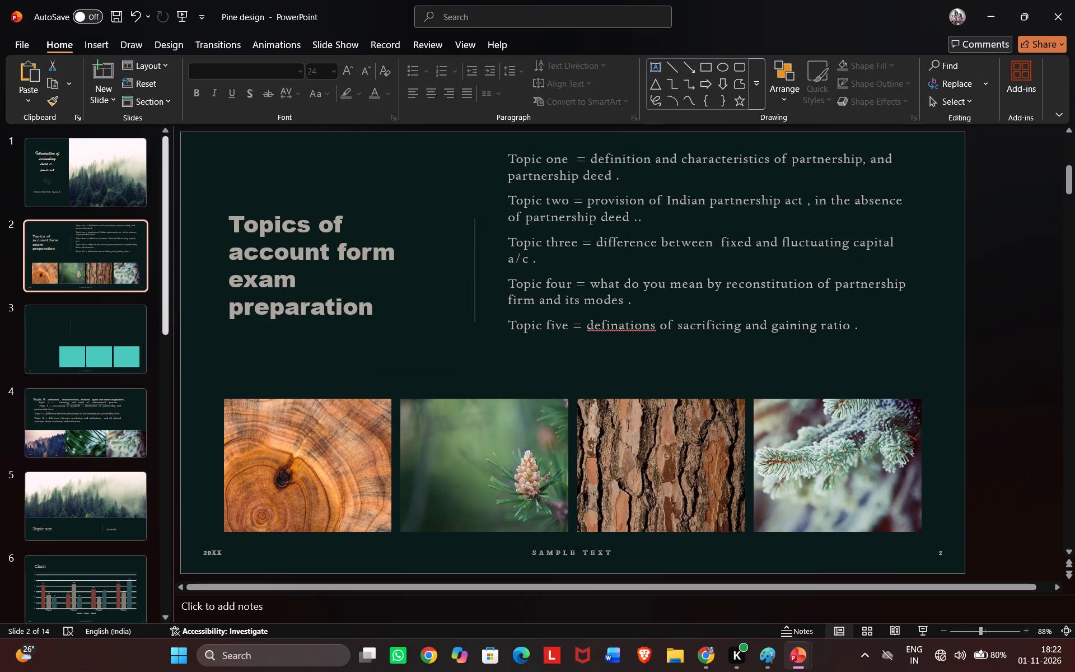
{"action": "left_click", "coordinate": [398, 249]}
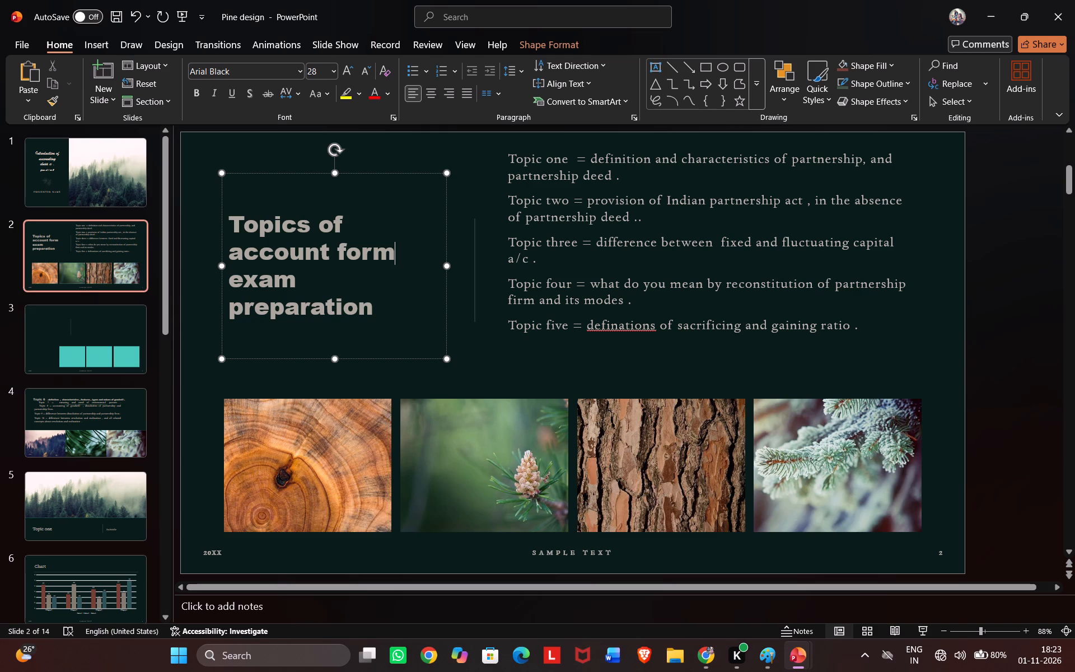
{"action": "key", "text": "BackSpace"}
Extend the slide 2 heading after "preparation" with "of ch 1 to ch 4 .".
{"action": "left_click", "coordinate": [373, 318]}
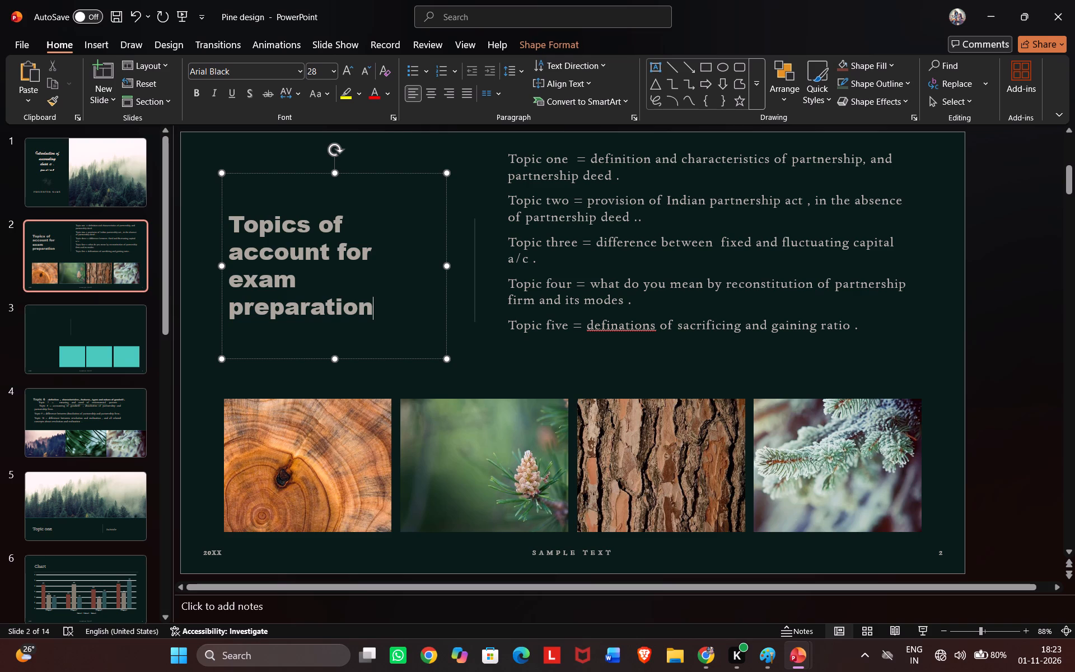
{"action": "key", "text": "b"}
{"action": "key", "text": "BackSpace"}
{"action": "key", "text": "space"}
{"action": "type", "text": "and"}
{"action": "key", "text": "space"}
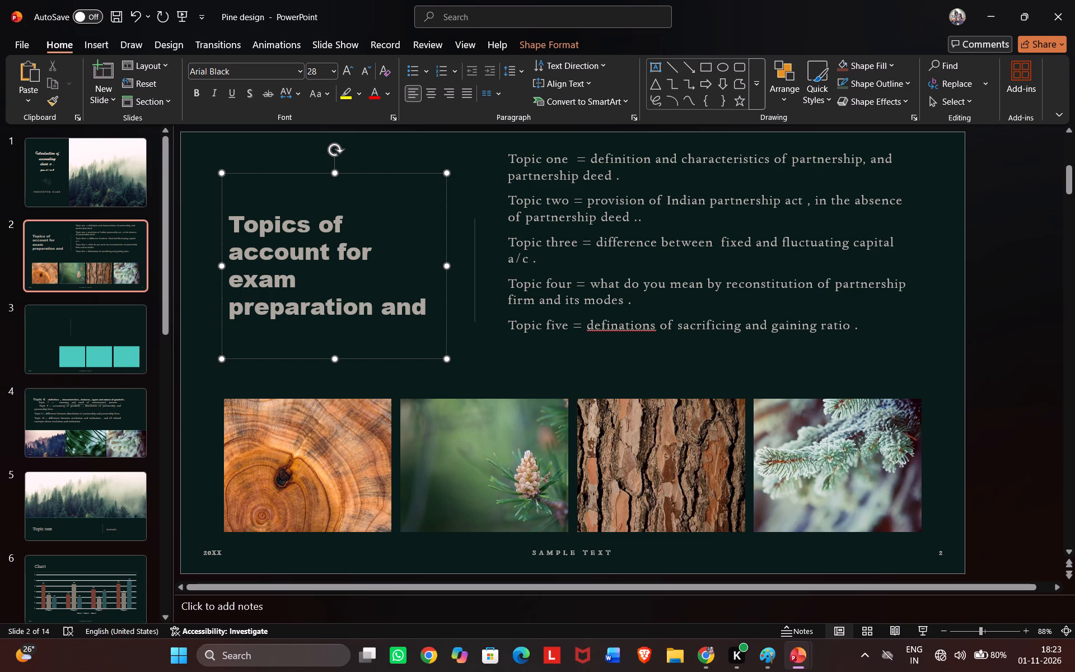
{"action": "key", "text": "BackSpace"}
{"action": "key", "text": "BackSpace"}
{"action": "key", "text": "BackSpace"}
{"action": "key", "text": "BackSpace"}
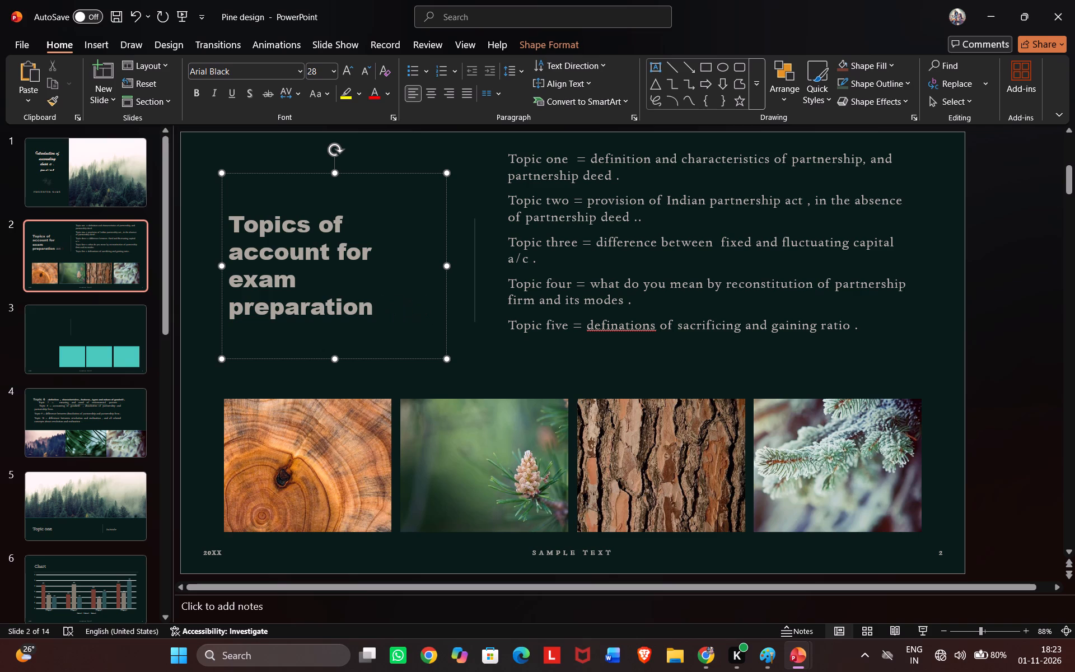
{"action": "type", "text": "of"}
{"action": "key", "text": "space"}
{"action": "type", "text": "ch"}
{"action": "key", "text": "space"}
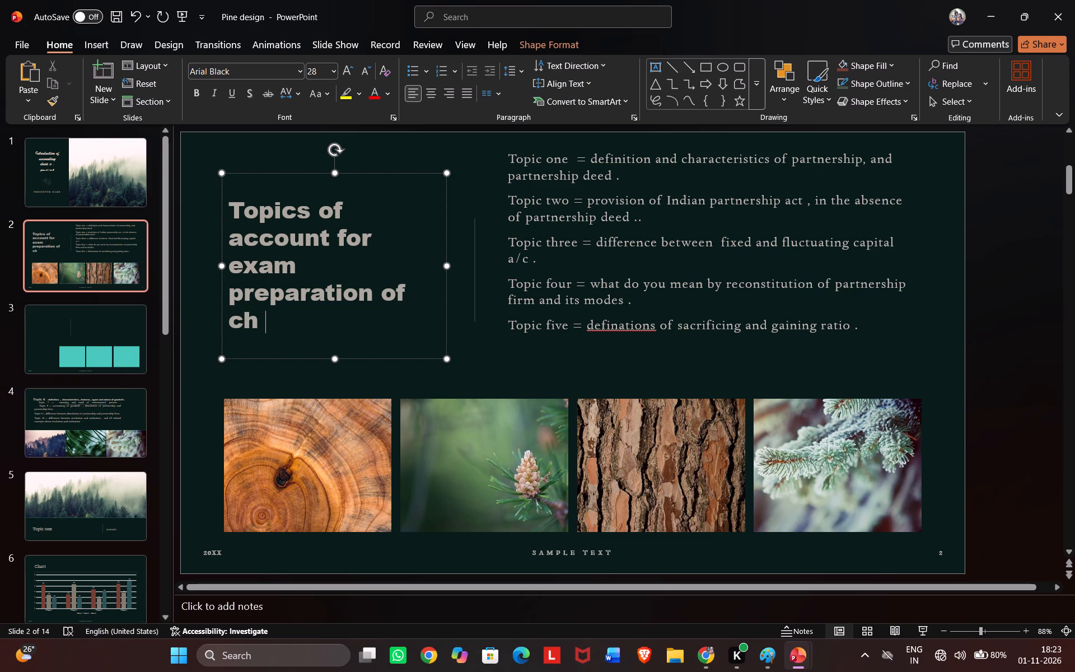
{"action": "type", "text": "1"}
{"action": "key", "text": "space"}
{"action": "type", "text": "ro"}
{"action": "key", "text": "space"}
{"action": "key", "text": "BackSpace"}
{"action": "key", "text": "BackSpace"}
{"action": "key", "text": "BackSpace"}
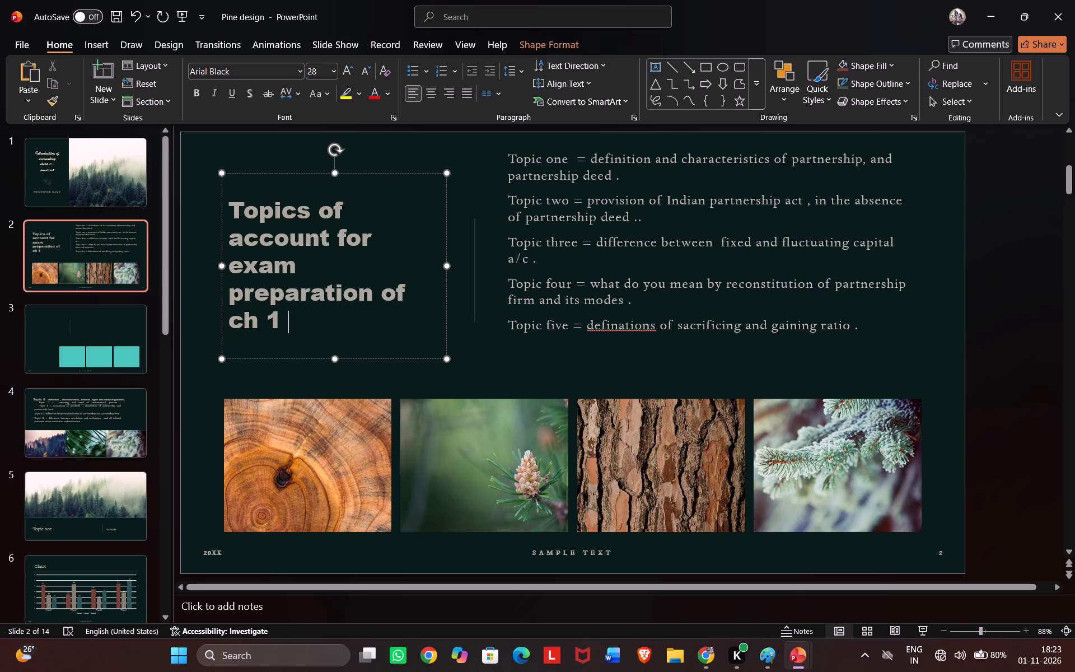
{"action": "type", "text": "to"}
{"action": "key", "text": "space"}
{"action": "type", "text": "ch"}
{"action": "key", "text": "space"}
{"action": "type", "text": "4"}
{"action": "key", "text": "space"}
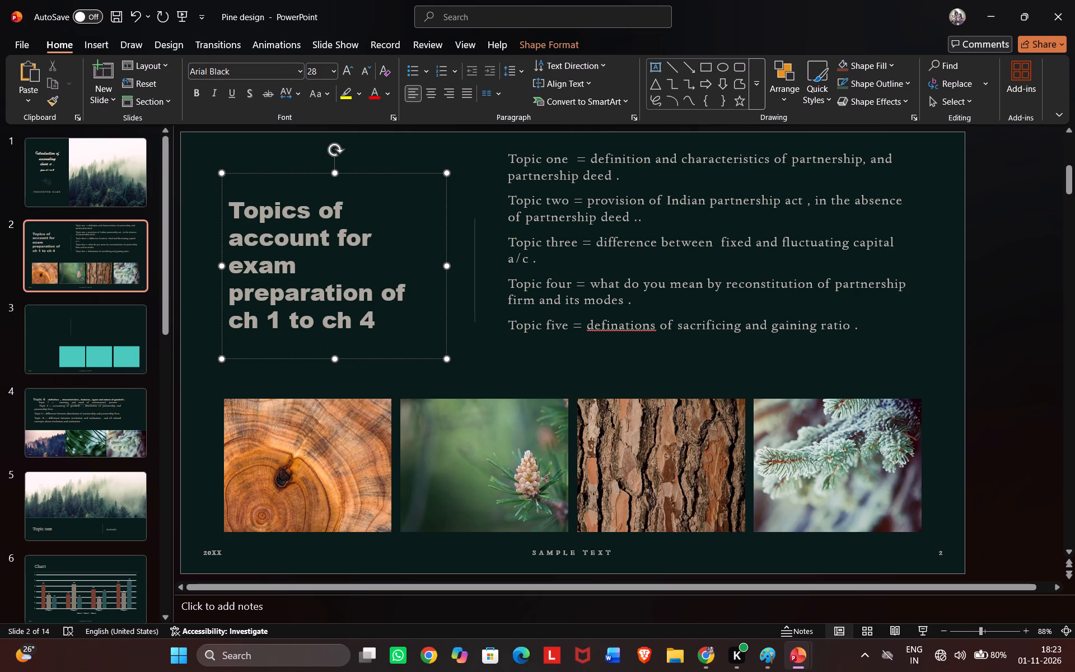
{"action": "key", "text": "period"}
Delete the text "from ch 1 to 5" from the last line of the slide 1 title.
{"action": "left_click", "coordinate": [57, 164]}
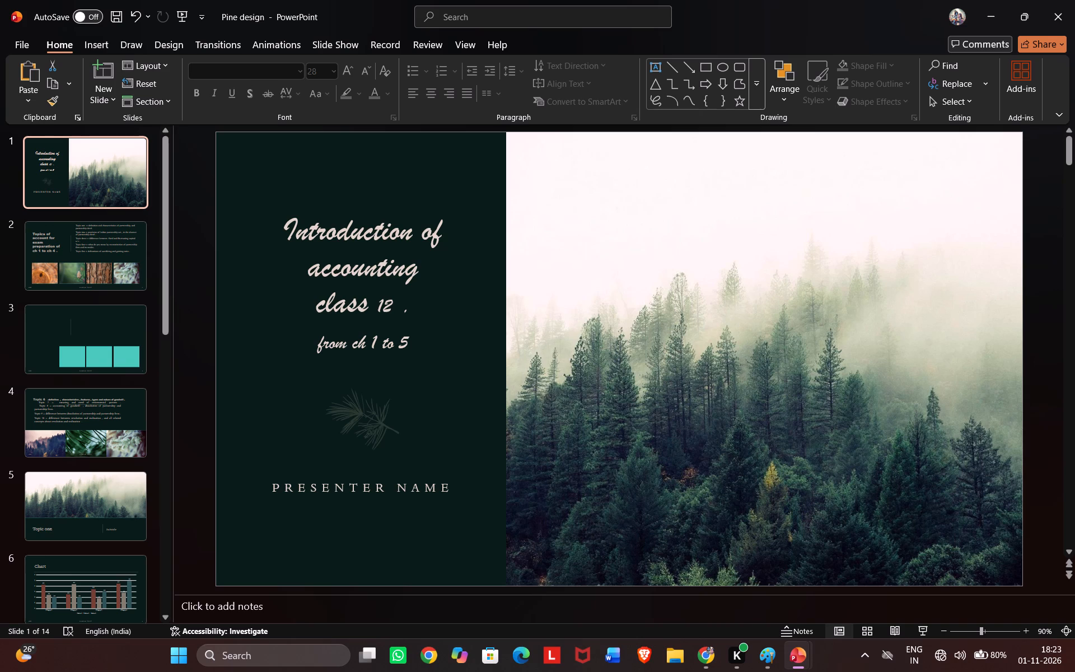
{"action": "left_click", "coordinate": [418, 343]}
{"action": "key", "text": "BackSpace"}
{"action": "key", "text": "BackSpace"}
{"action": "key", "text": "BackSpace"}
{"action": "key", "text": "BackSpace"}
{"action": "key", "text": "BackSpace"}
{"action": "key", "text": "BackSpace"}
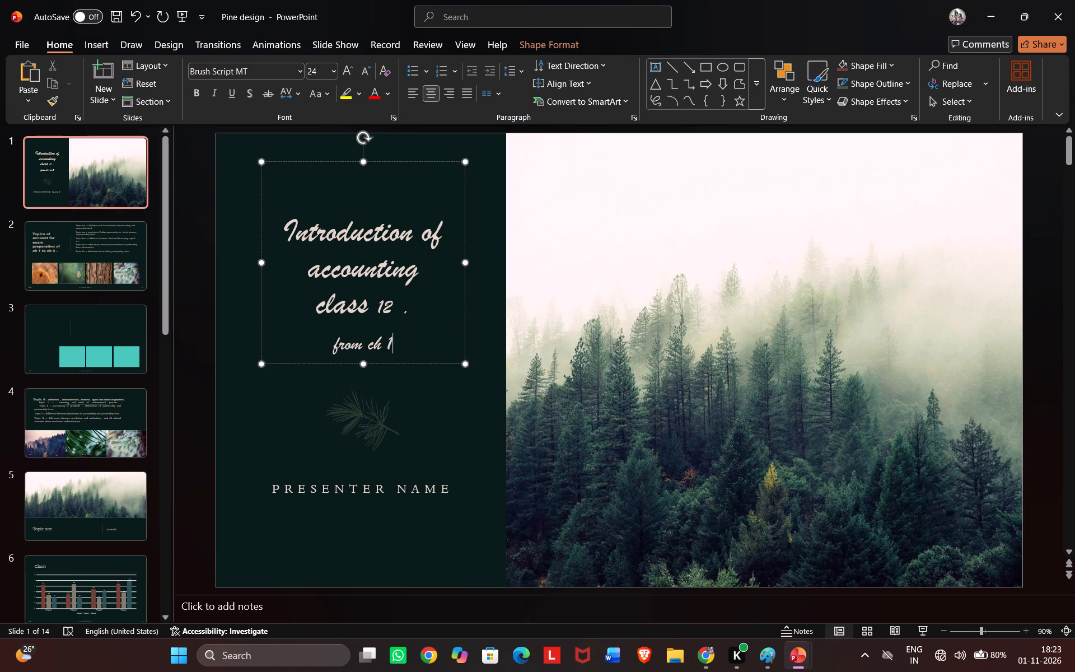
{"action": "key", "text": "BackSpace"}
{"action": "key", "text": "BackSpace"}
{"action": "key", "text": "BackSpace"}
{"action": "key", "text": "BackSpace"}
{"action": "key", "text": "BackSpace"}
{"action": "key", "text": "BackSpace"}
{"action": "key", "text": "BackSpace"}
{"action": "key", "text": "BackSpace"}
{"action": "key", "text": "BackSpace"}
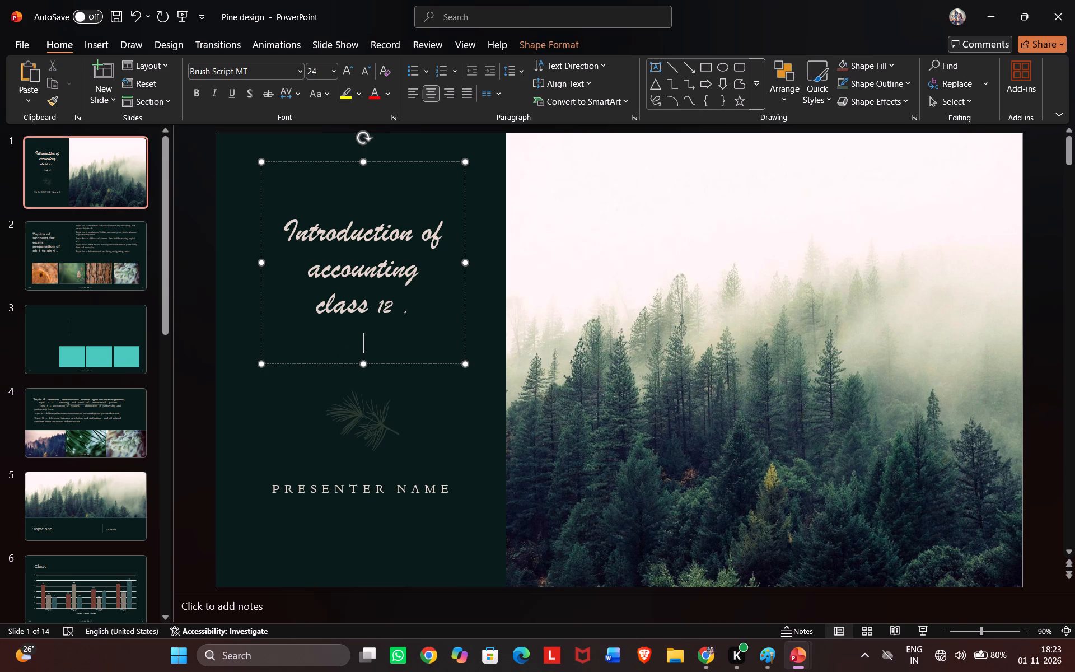
Review the topic lists on slides 2 and 4, ending on slide 4.
{"action": "left_click", "coordinate": [130, 238]}
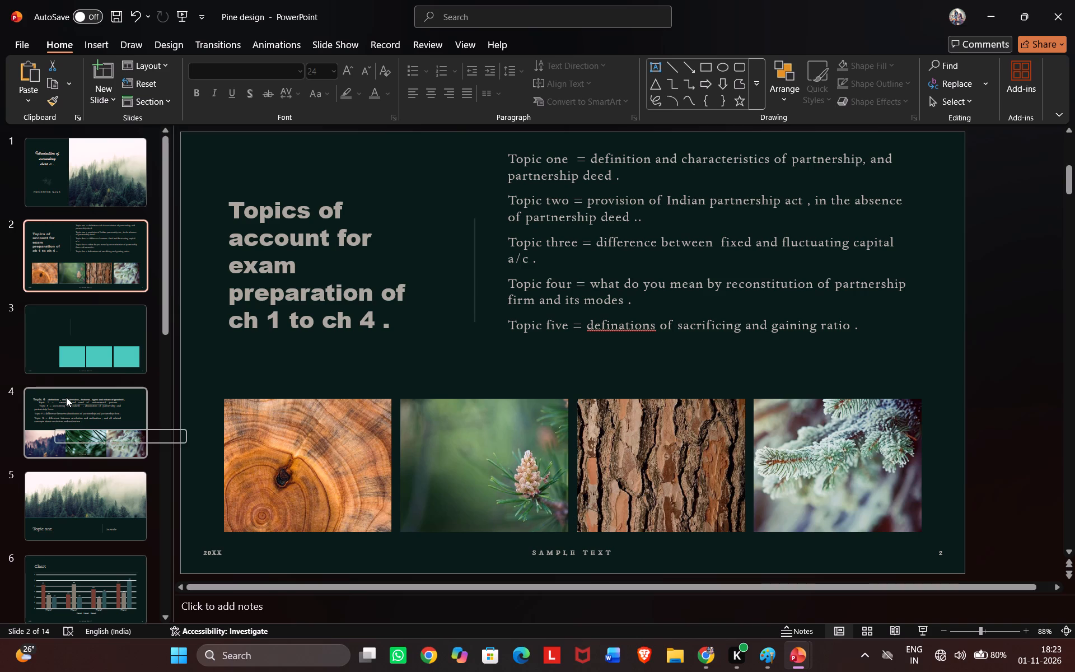
{"action": "left_click", "coordinate": [66, 397]}
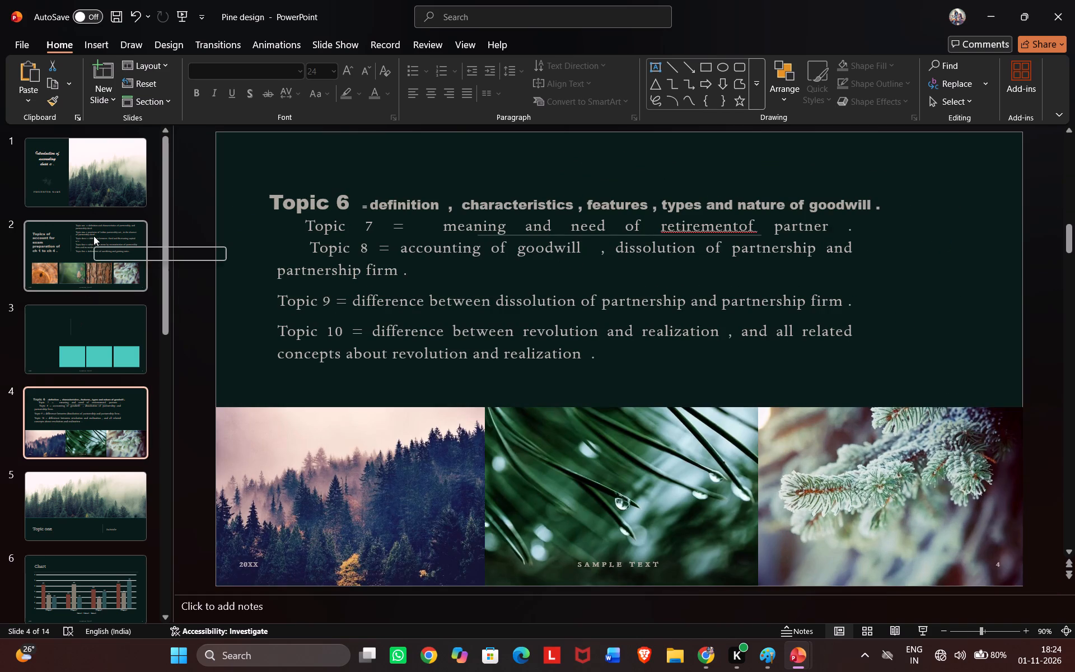
{"action": "left_click", "coordinate": [94, 236]}
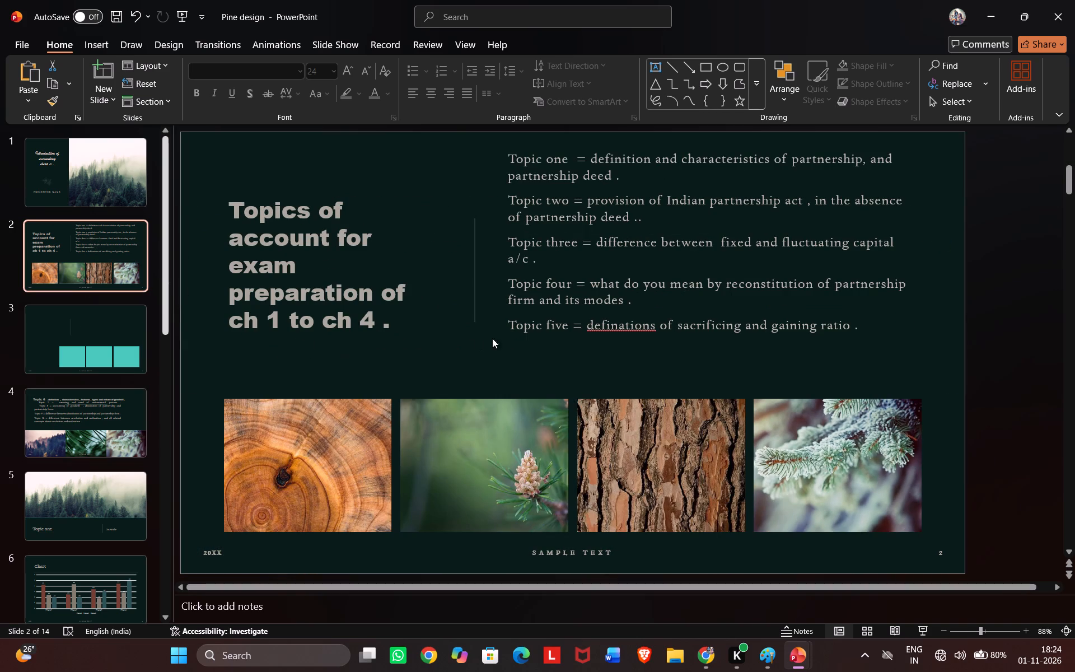
{"action": "left_click", "coordinate": [70, 409]}
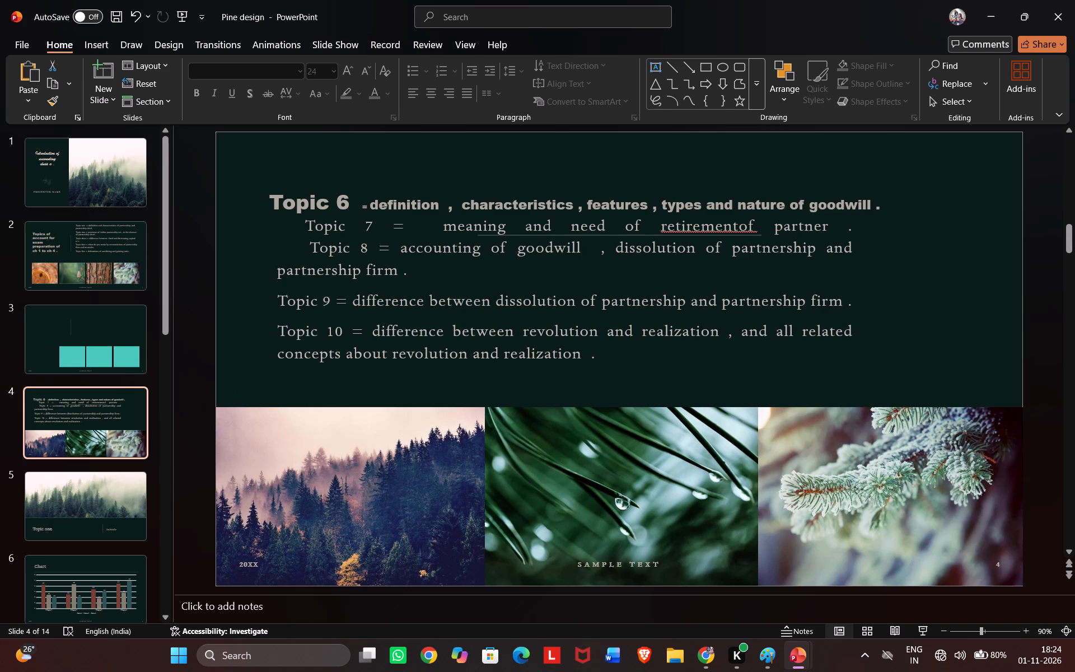
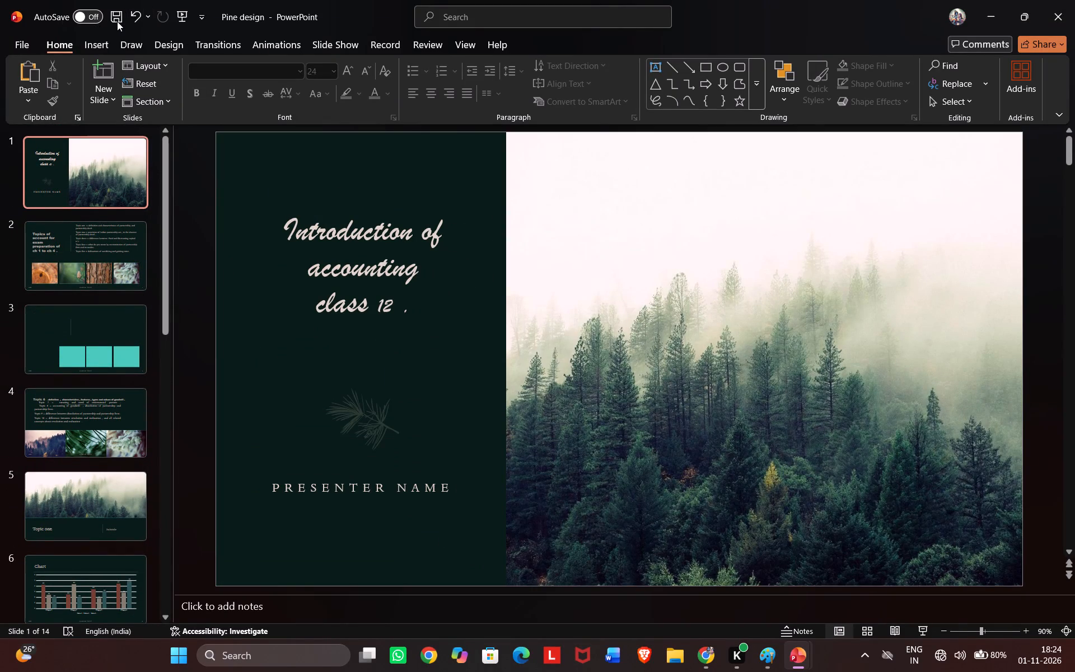
Save the presentation as a PowerPoint Presentation named "Introduction of accounting" in the PDFS folder on Drive D.
{"action": "left_click", "coordinate": [20, 45]}
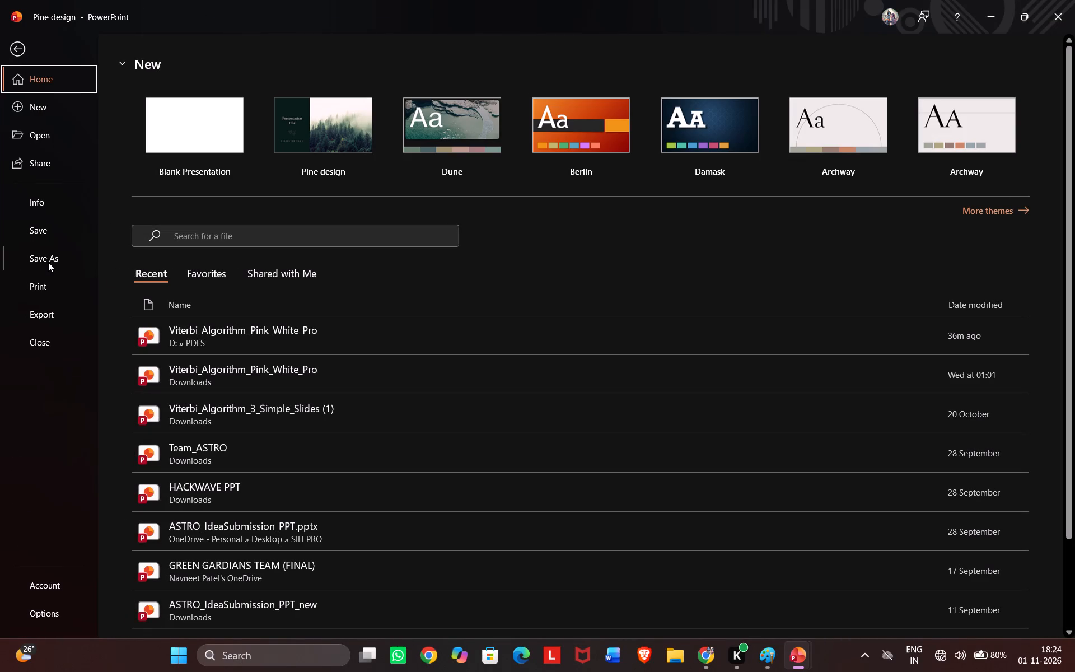
{"action": "left_click", "coordinate": [50, 255]}
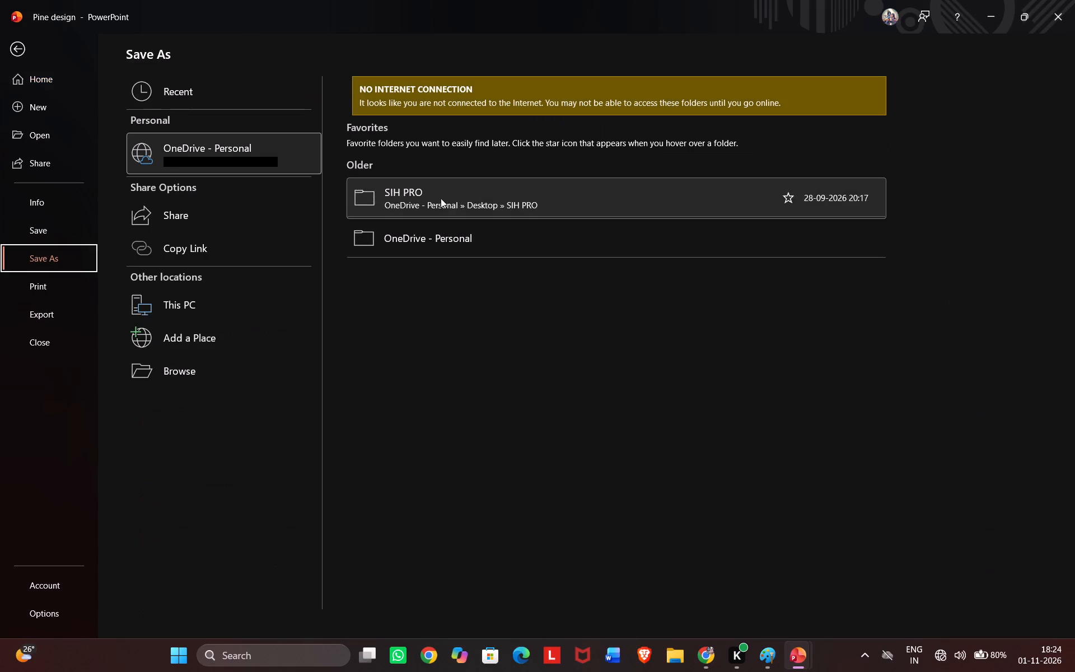
{"action": "left_click", "coordinate": [256, 309]}
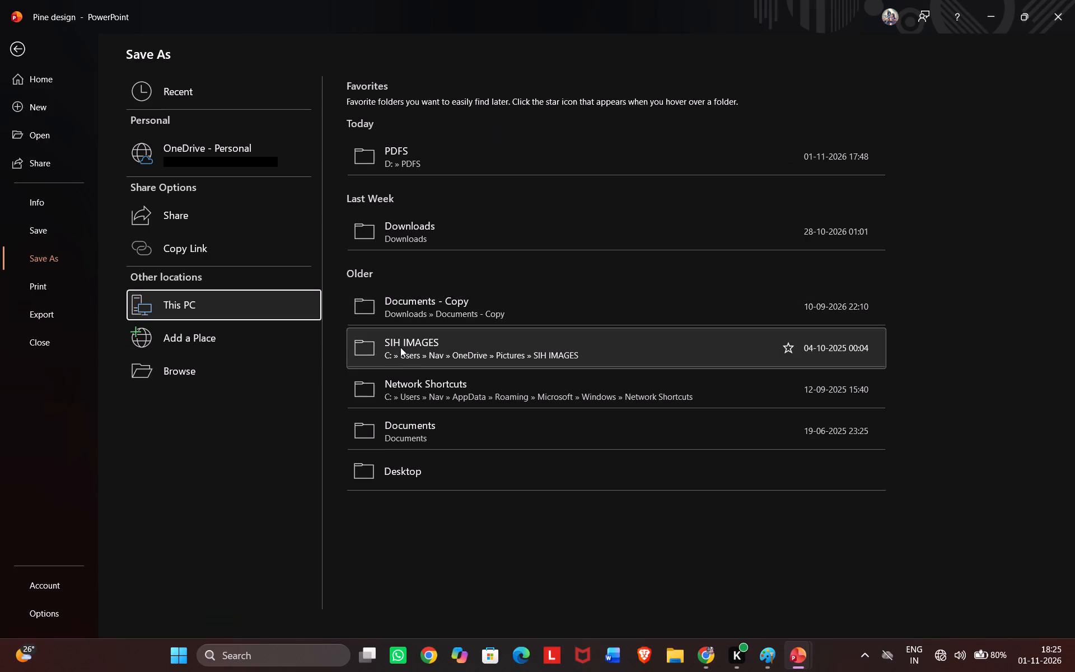
{"action": "left_click", "coordinate": [461, 233]}
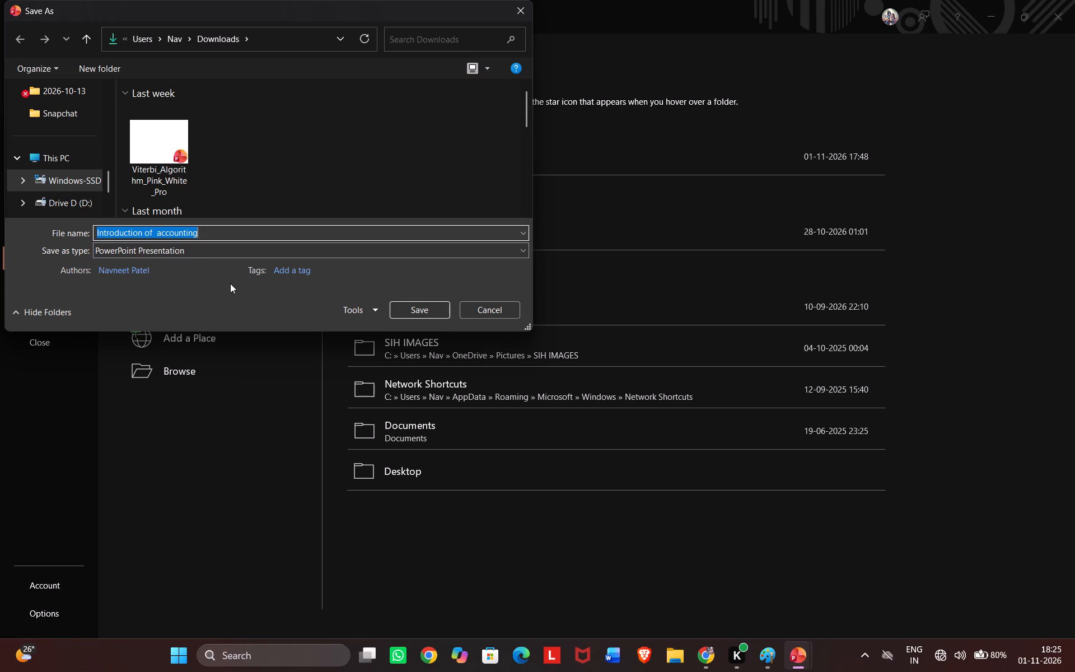
{"action": "double_click", "coordinate": [74, 204]}
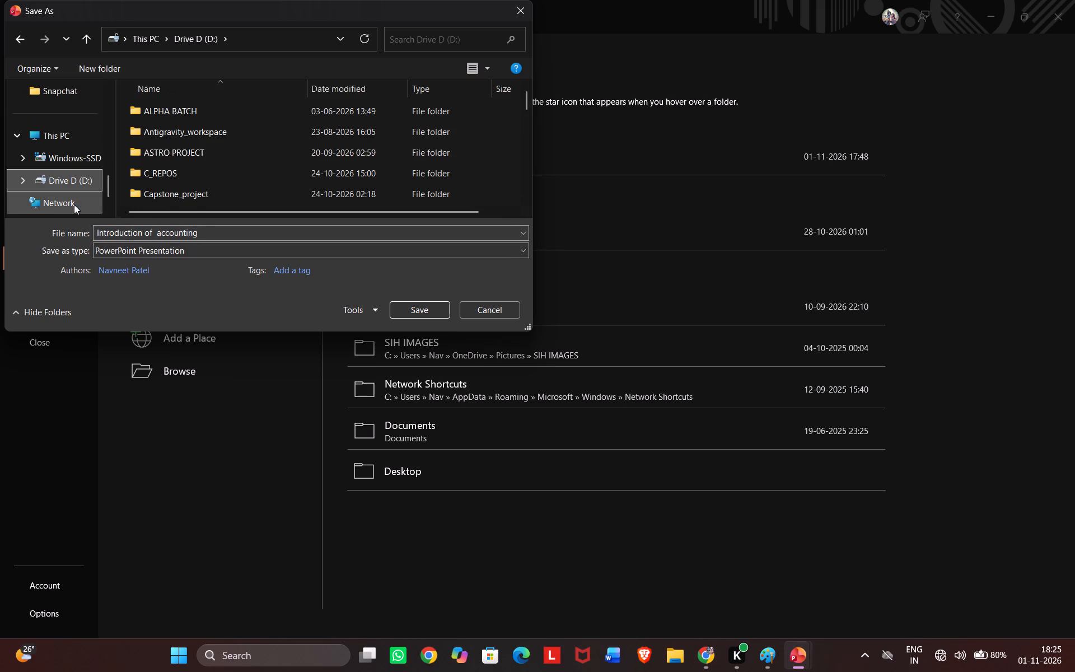
{"action": "scroll", "coordinate": [174, 146], "scroll_direction": "down", "scroll_amount": 5}
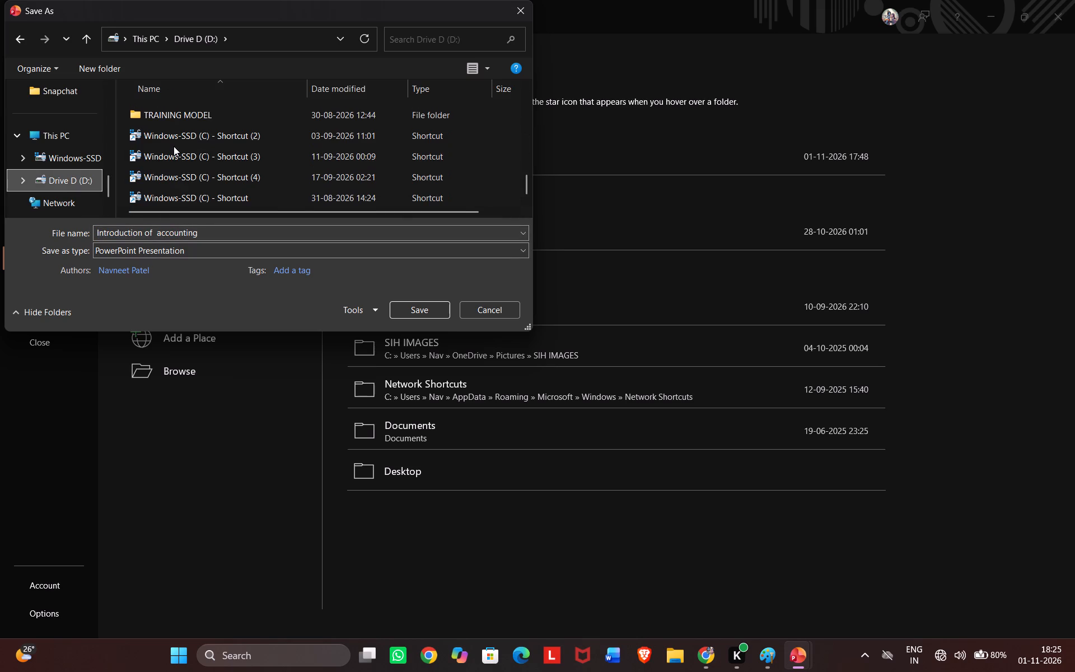
{"action": "scroll", "coordinate": [174, 146], "scroll_direction": "up", "scroll_amount": 2}
{"action": "right_click", "coordinate": [174, 146]}
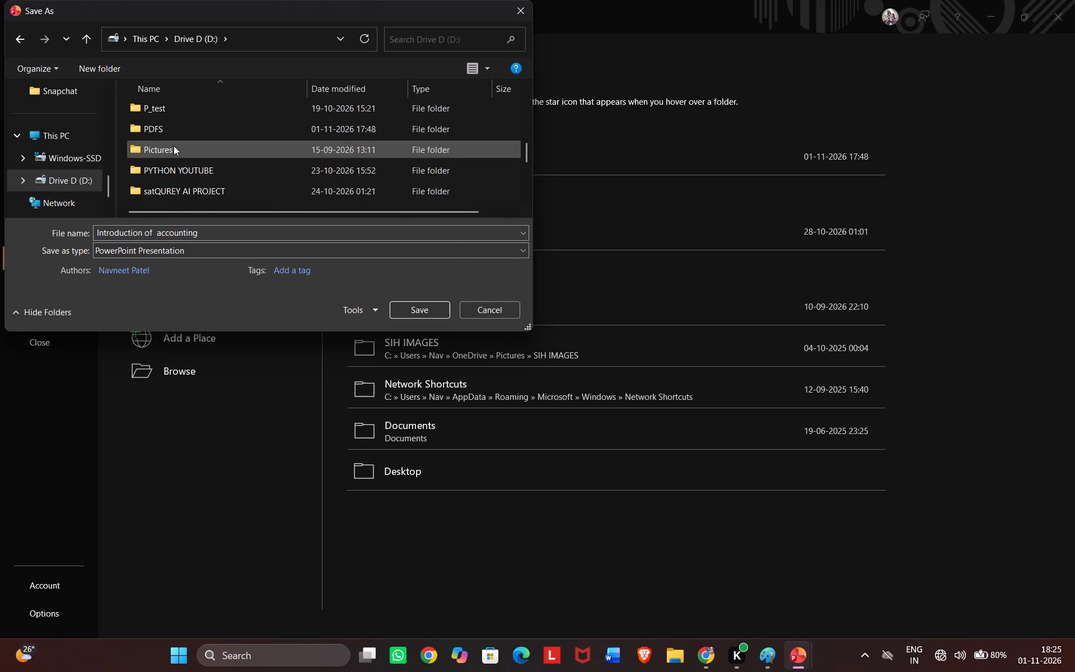
{"action": "left_click", "coordinate": [176, 132]}
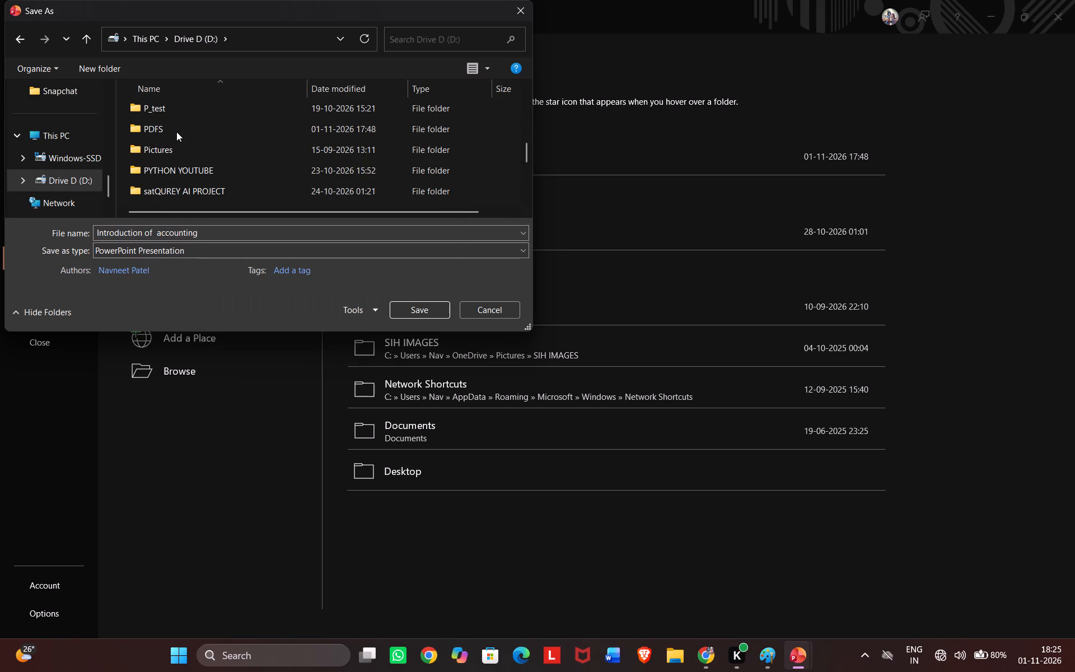
{"action": "left_click", "coordinate": [176, 132]}
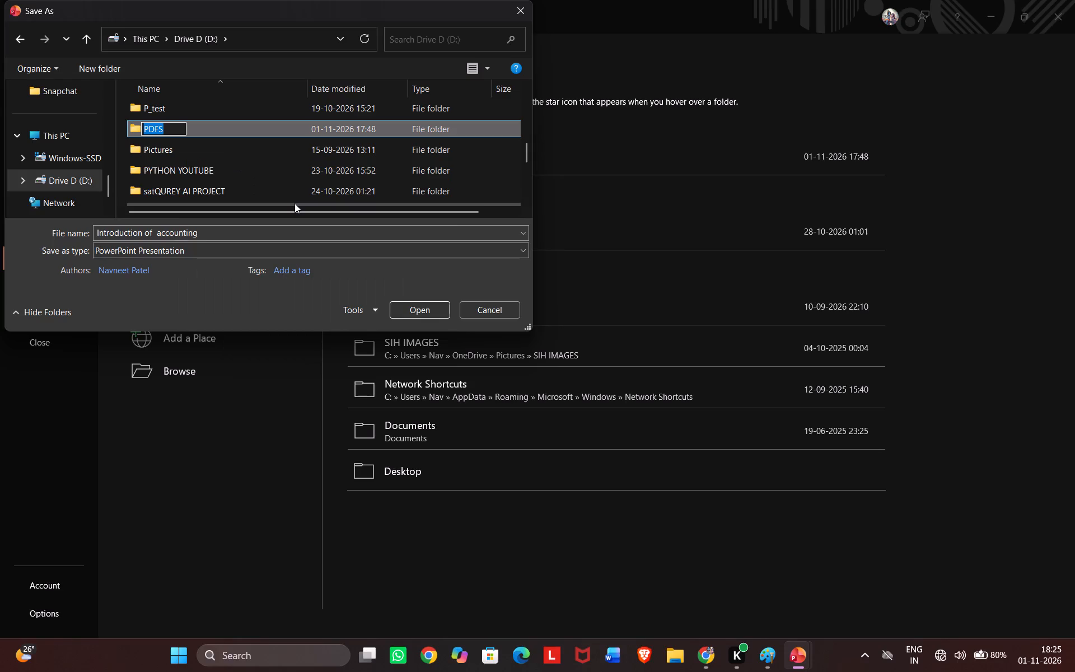
{"action": "left_click", "coordinate": [232, 125]}
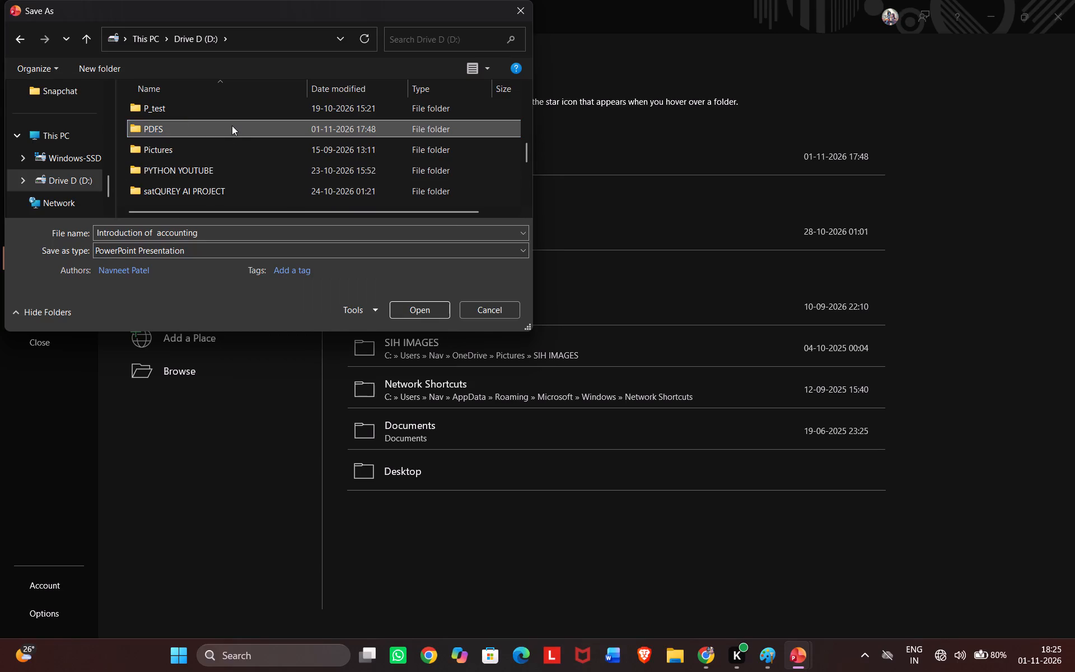
{"action": "double_click", "coordinate": [232, 125]}
{"action": "left_click", "coordinate": [429, 305]}
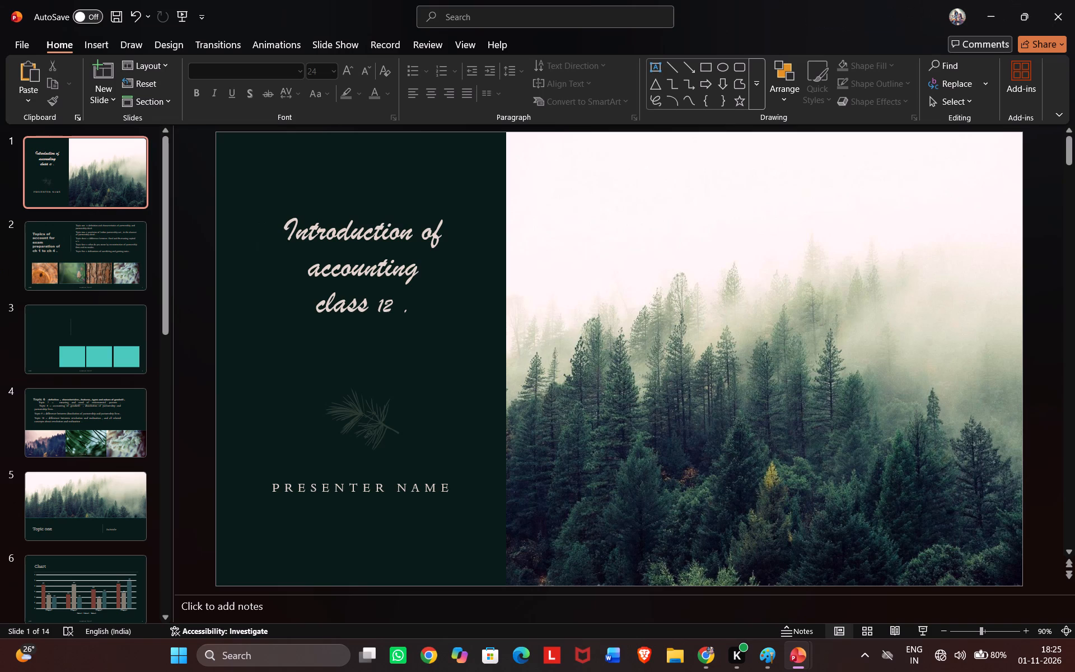
Switch to File Explorer and open the "Introduction of accounting" presentation from the PDFS folder on Drive D.
{"action": "double_click", "coordinate": [237, 14]}
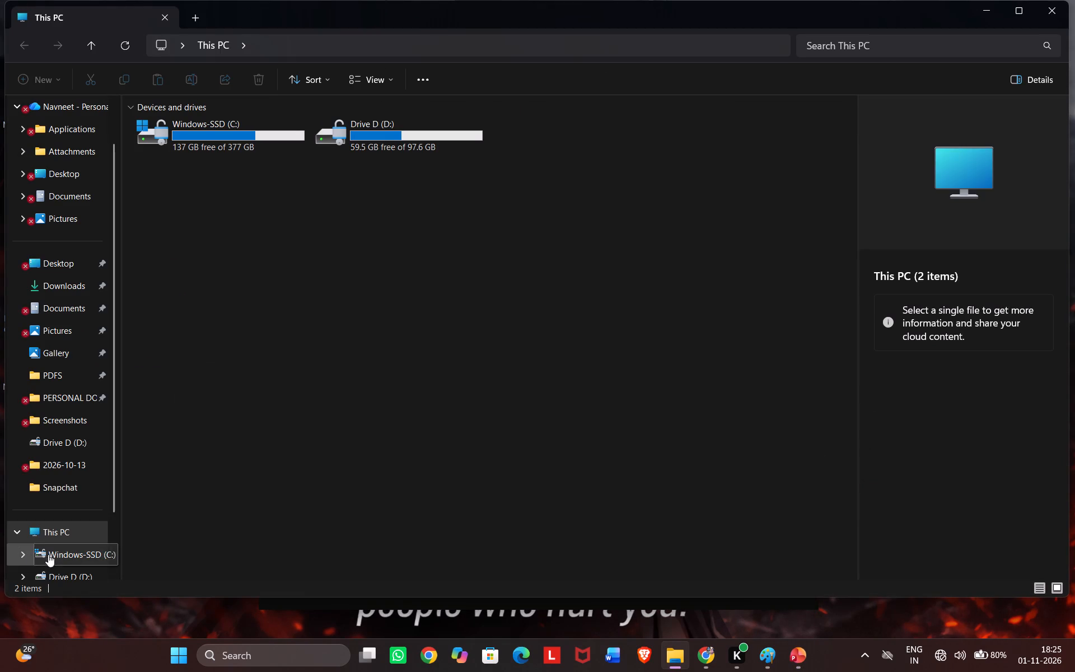
{"action": "left_click", "coordinate": [59, 569]}
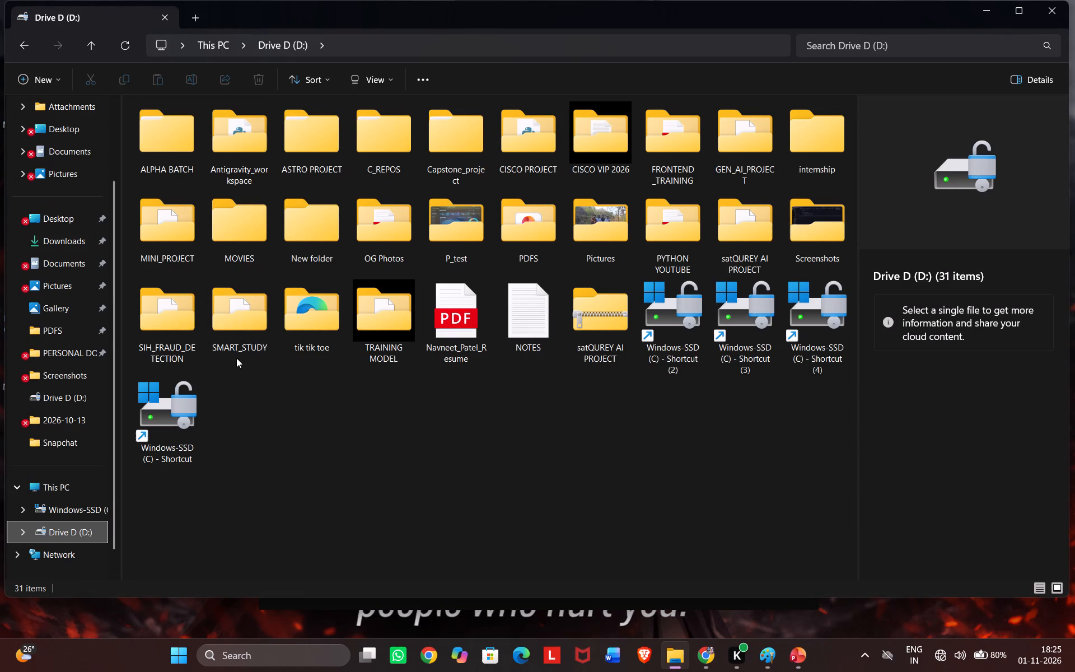
{"action": "double_click", "coordinate": [532, 225]}
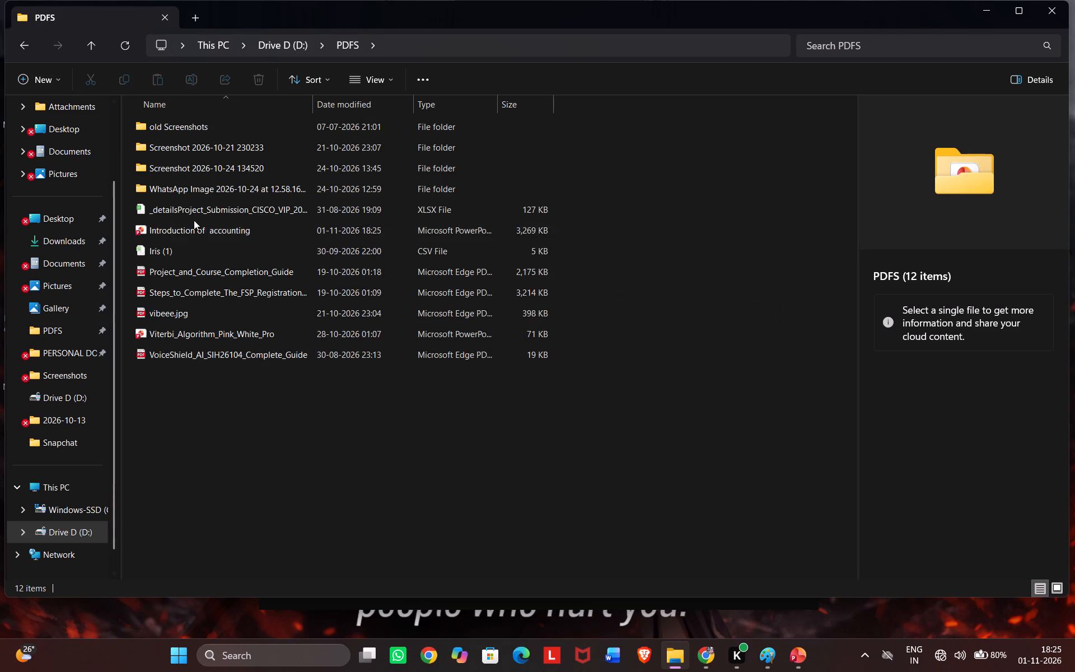
{"action": "double_click", "coordinate": [201, 226]}
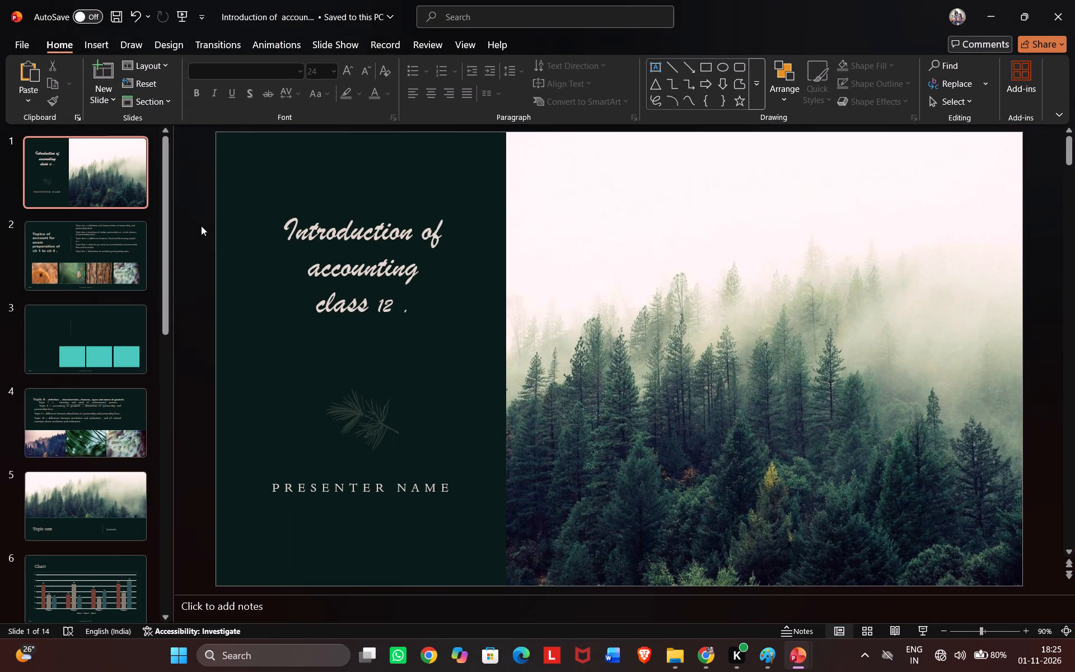
Look through the remaining template slides, including 11 to 13, and bring up the slide options for the "Thank you" slide 14.
{"action": "scroll", "coordinate": [449, 293], "scroll_direction": "down", "scroll_amount": 13}
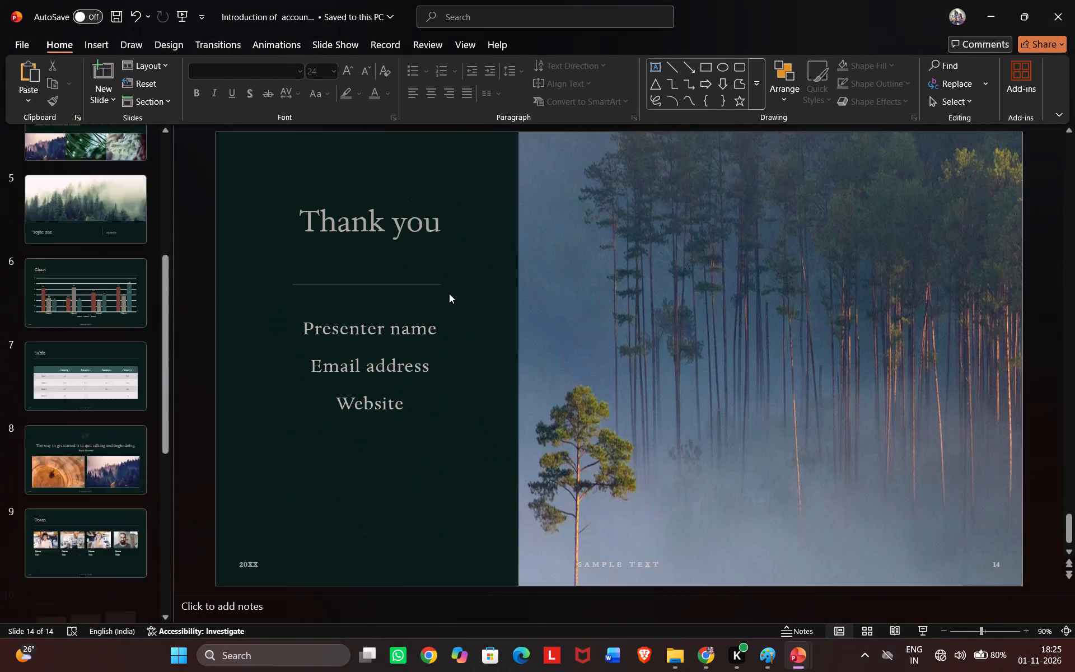
{"action": "scroll", "coordinate": [449, 293], "scroll_direction": "down", "scroll_amount": 1}
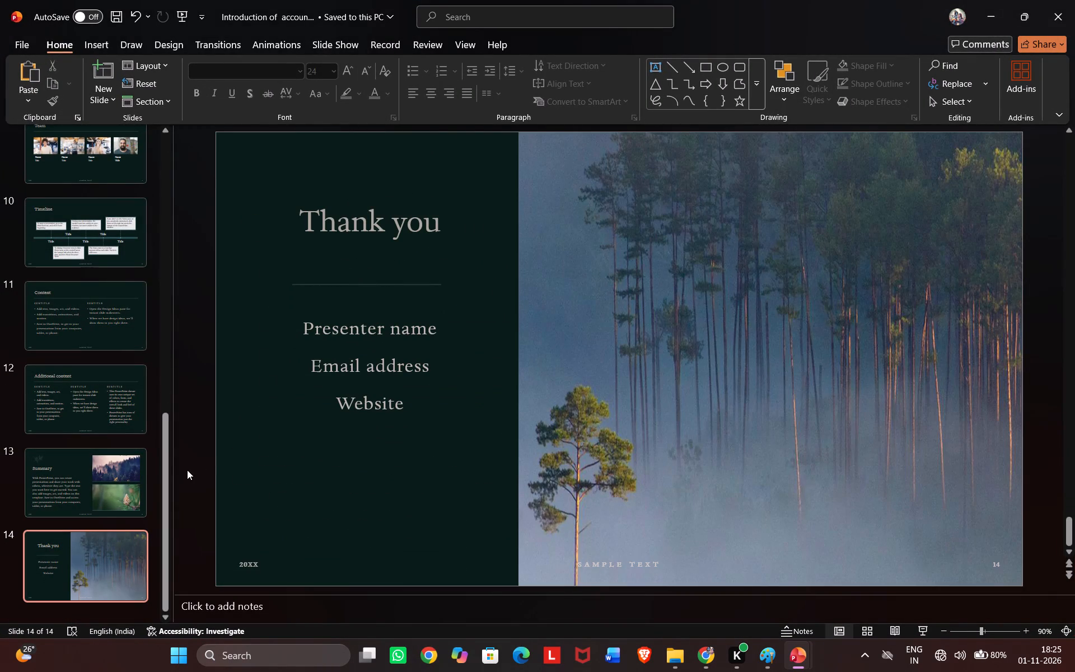
{"action": "left_click", "coordinate": [77, 501]}
{"action": "left_click", "coordinate": [76, 429]}
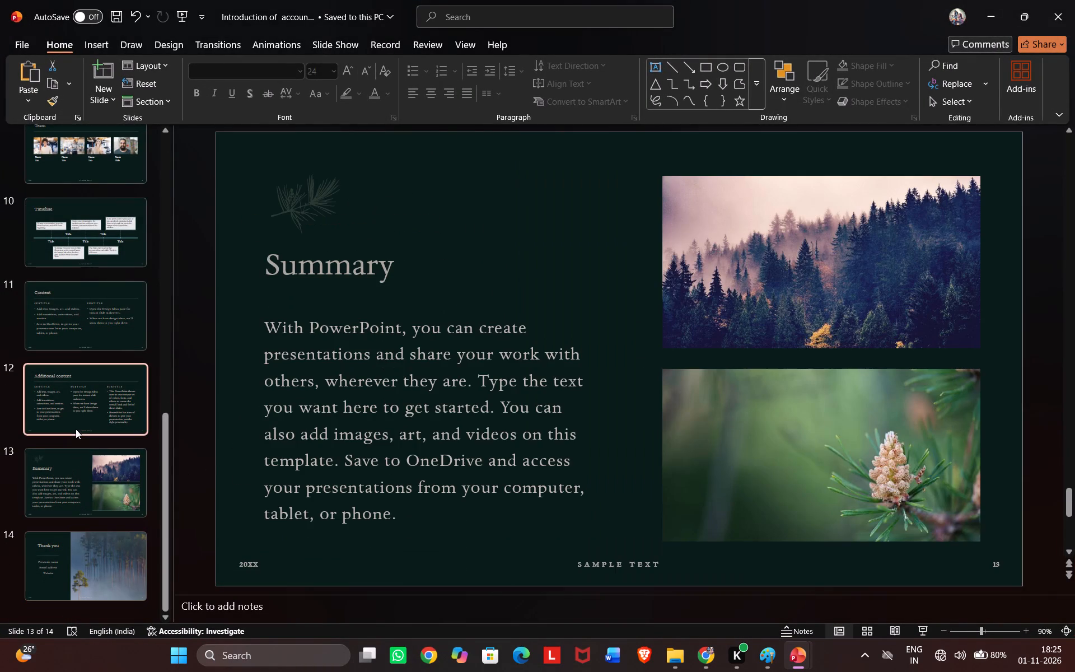
{"action": "left_click", "coordinate": [78, 346]}
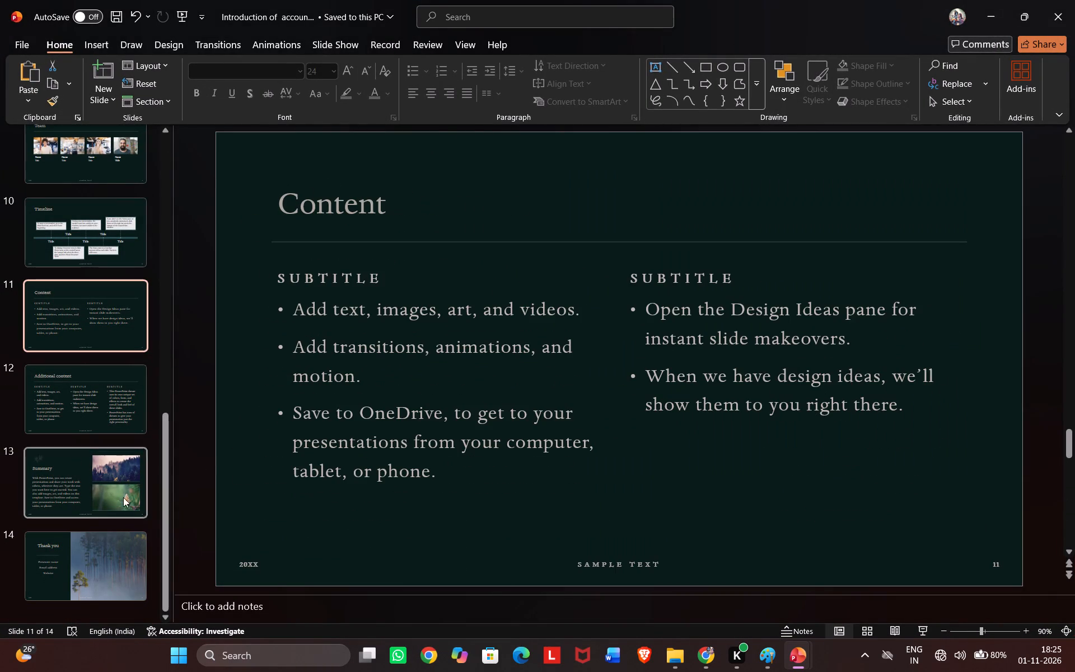
{"action": "right_click", "coordinate": [108, 563]}
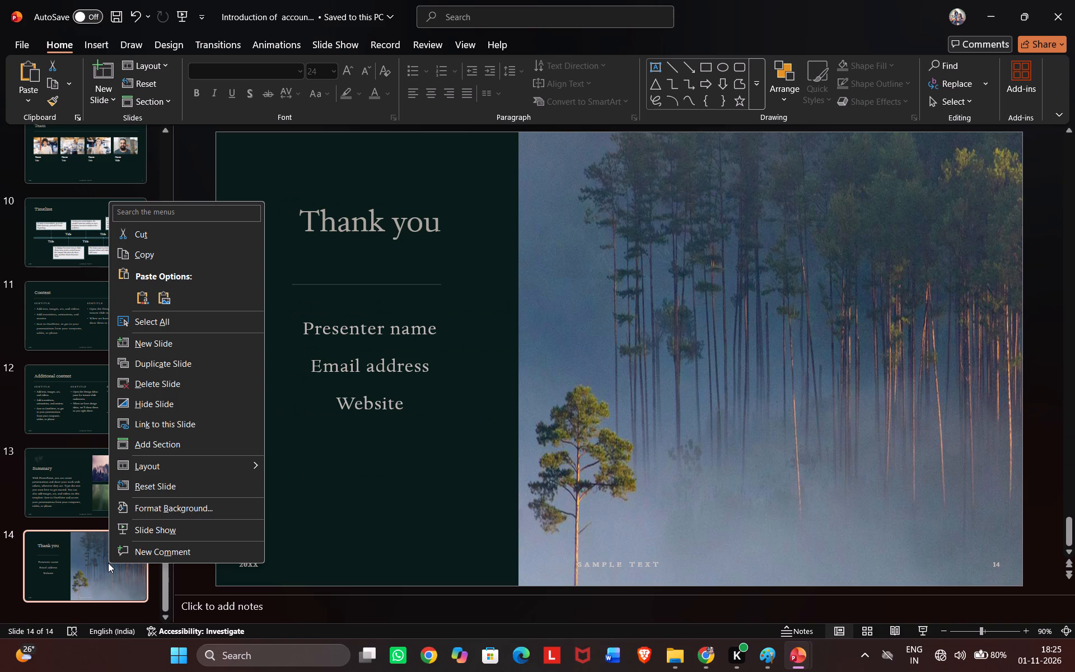
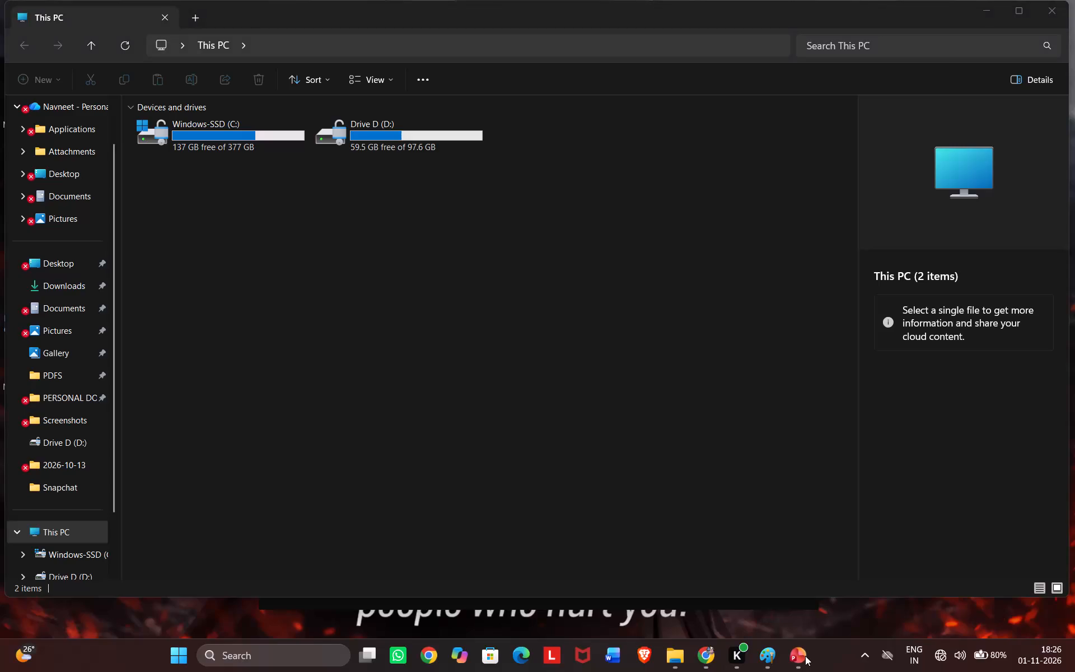
Switch to PowerPoint and open the "Introduction of accounting" presentation from the PDFS folder on Drive D.
{"action": "left_click", "coordinate": [805, 656]}
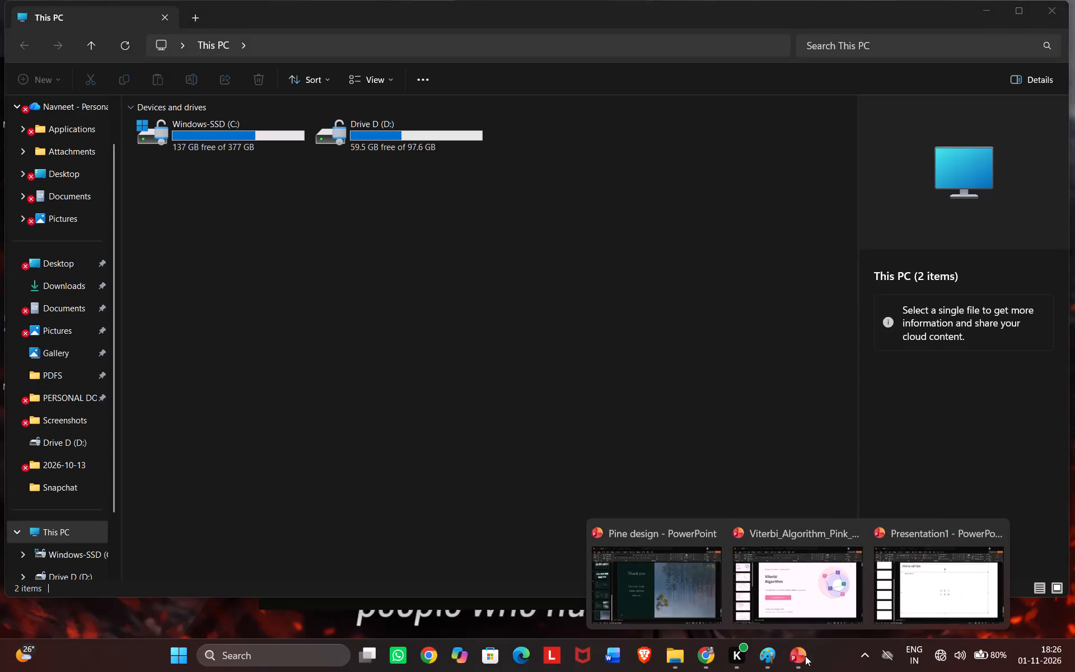
{"action": "left_click", "coordinate": [916, 576]}
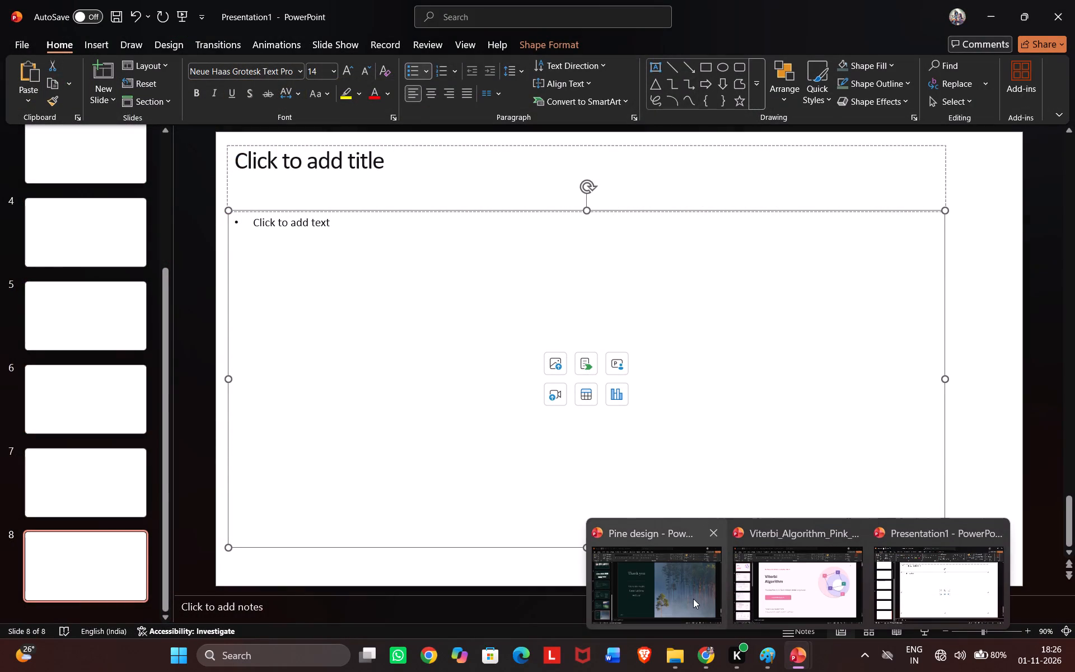
{"action": "left_click", "coordinate": [693, 599]}
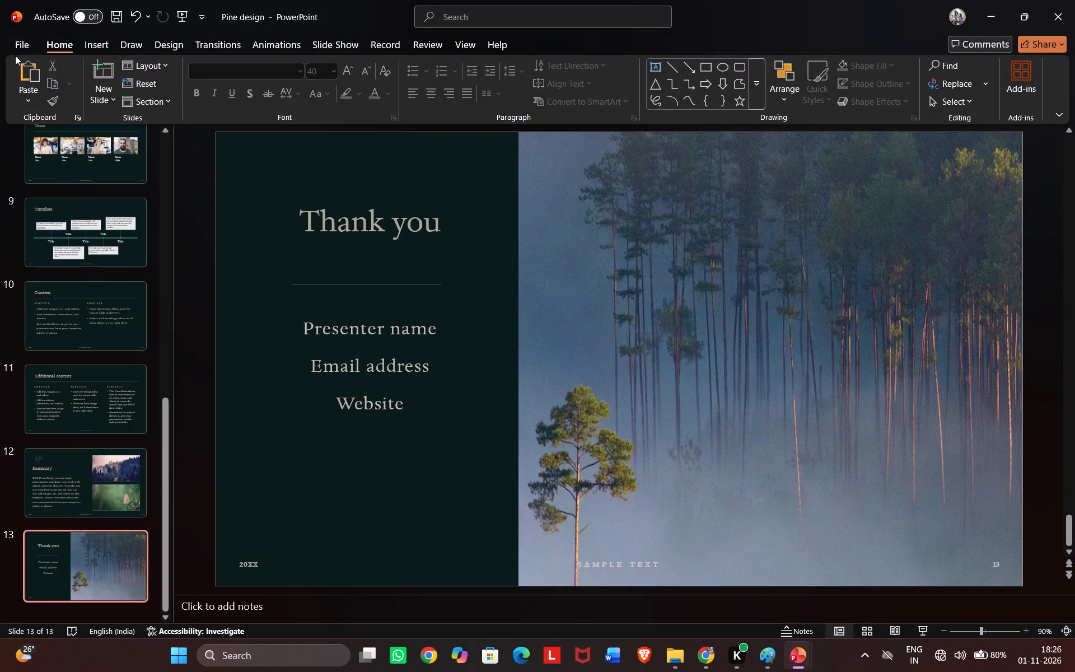
{"action": "left_click", "coordinate": [20, 38]}
{"action": "left_click", "coordinate": [61, 132]}
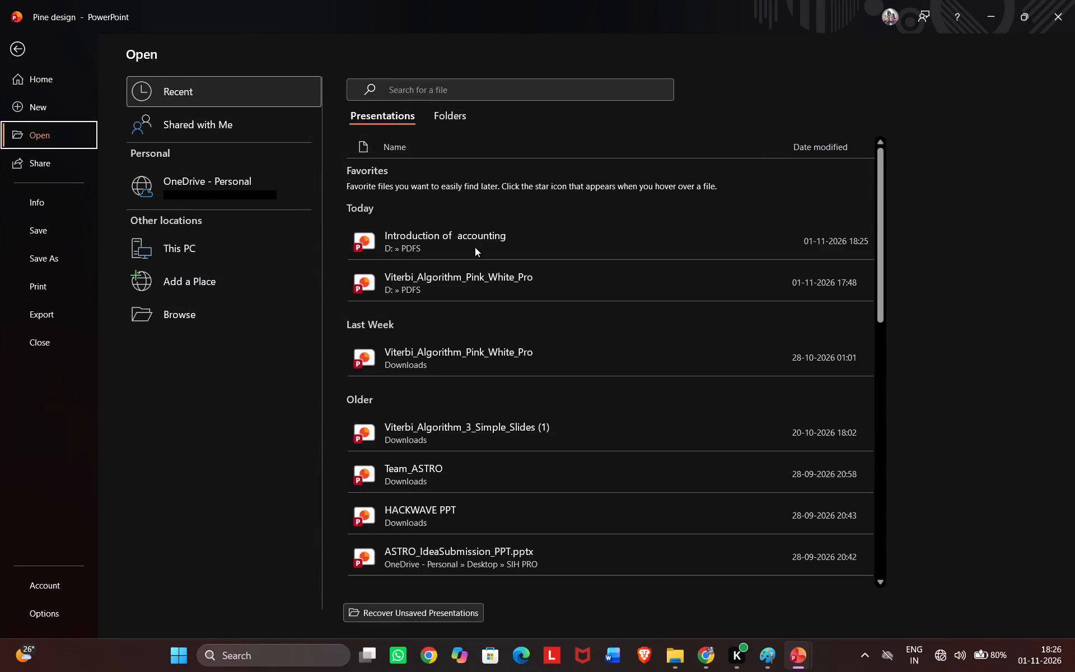
{"action": "double_click", "coordinate": [475, 247]}
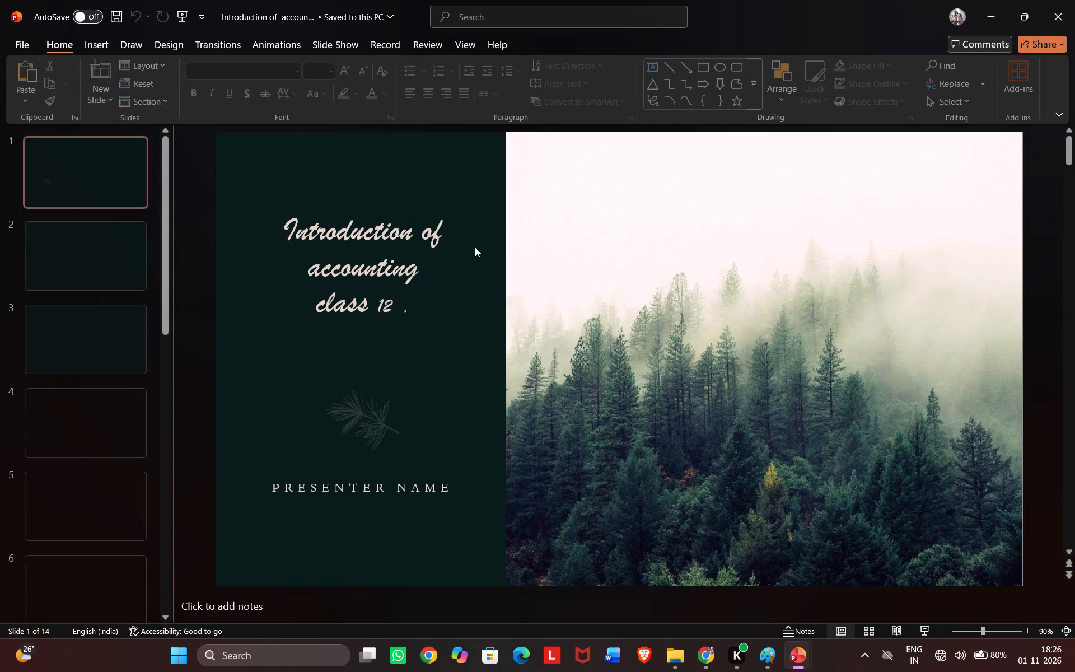
Delete the final five template slides: "Thank you", "Summary", "Additional content", "Content" and "Timeline".
{"action": "scroll", "coordinate": [475, 247], "scroll_direction": "down", "scroll_amount": 8}
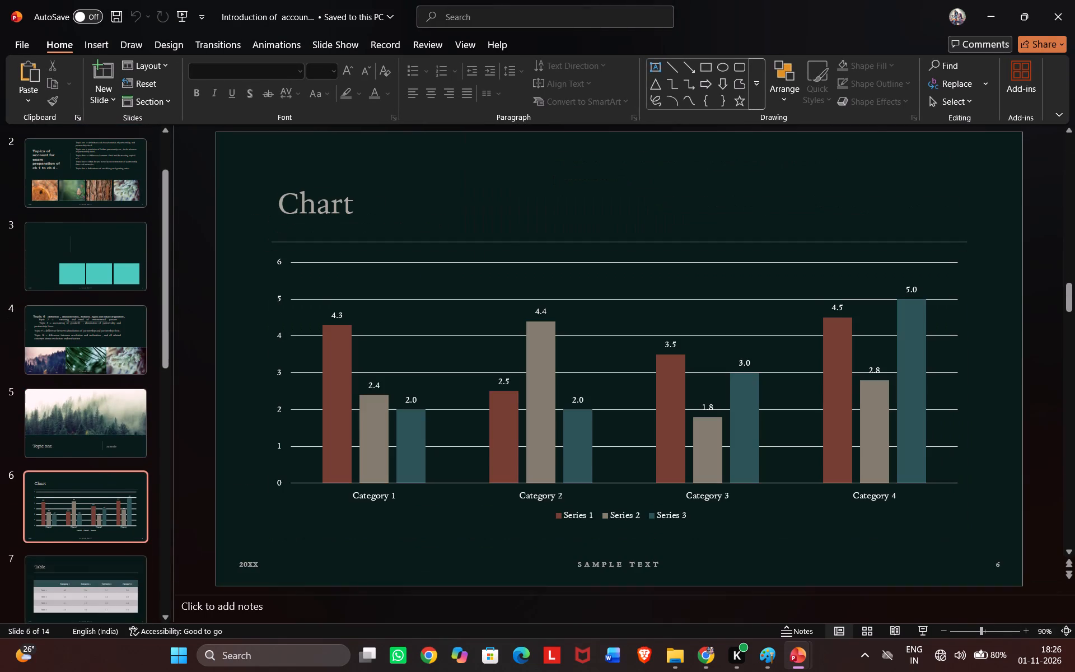
{"action": "scroll", "coordinate": [475, 247], "scroll_direction": "down", "scroll_amount": 12}
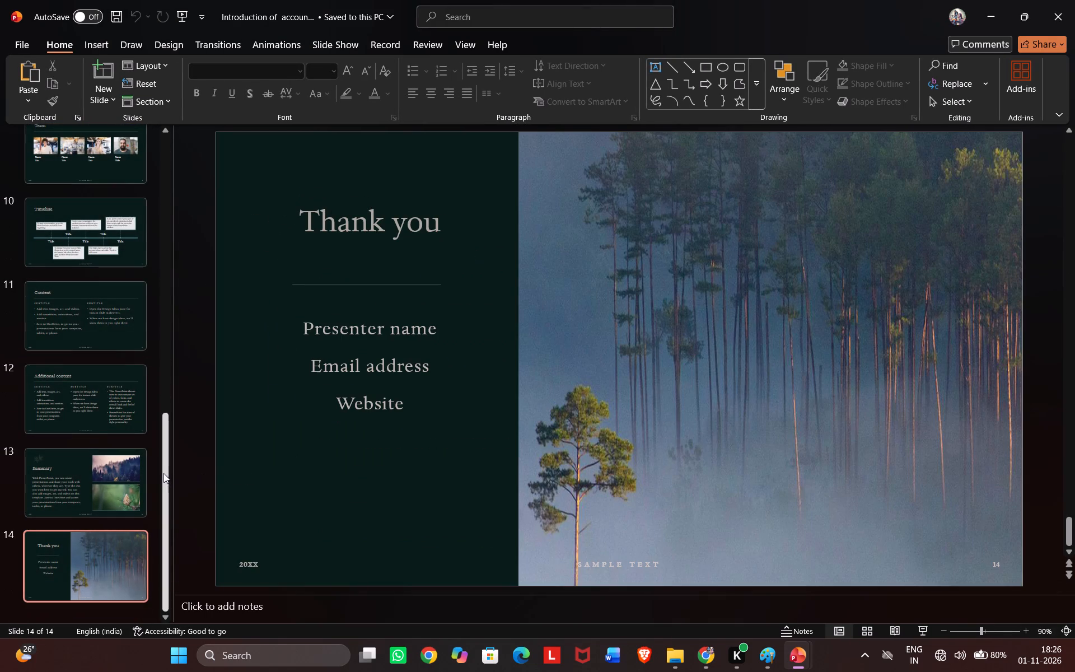
{"action": "right_click", "coordinate": [87, 548]}
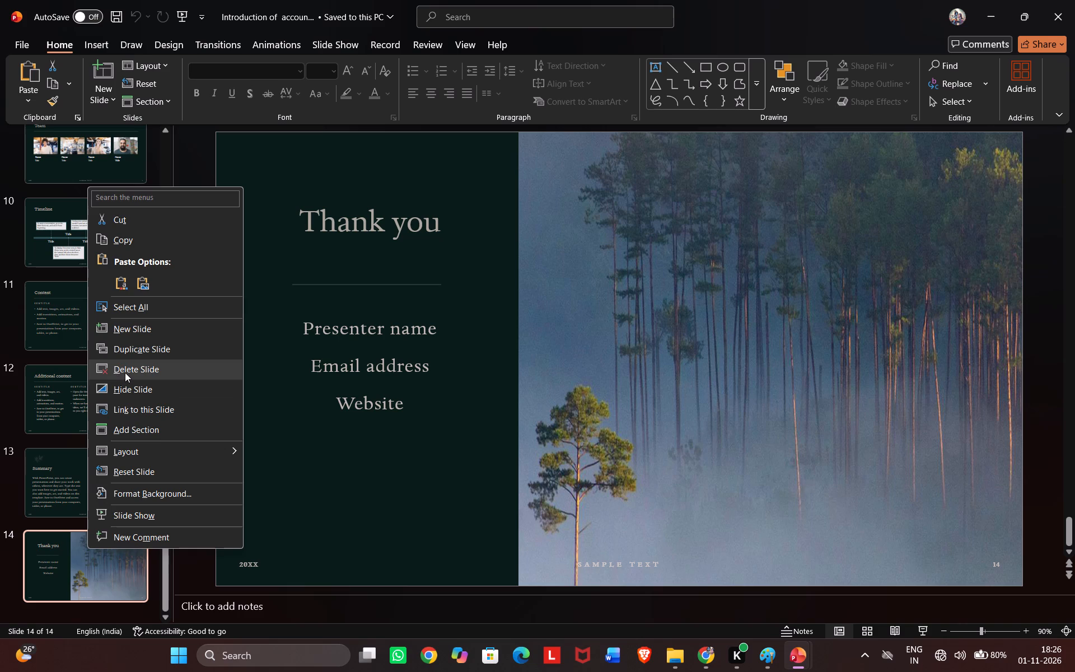
{"action": "left_click", "coordinate": [125, 372]}
{"action": "right_click", "coordinate": [81, 554]}
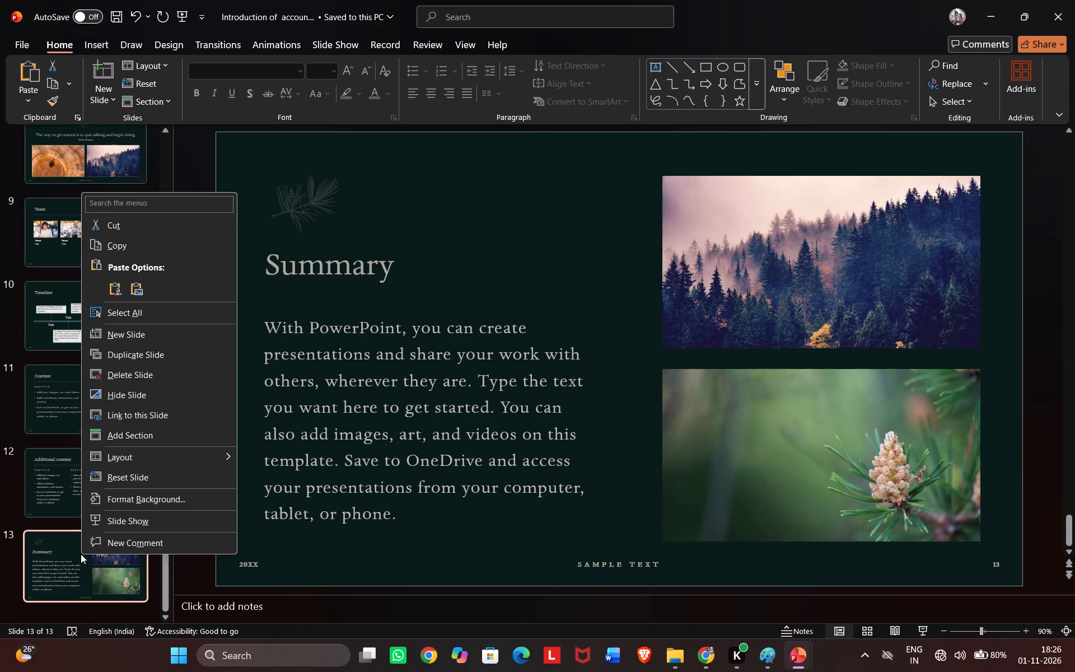
{"action": "left_click", "coordinate": [140, 377]}
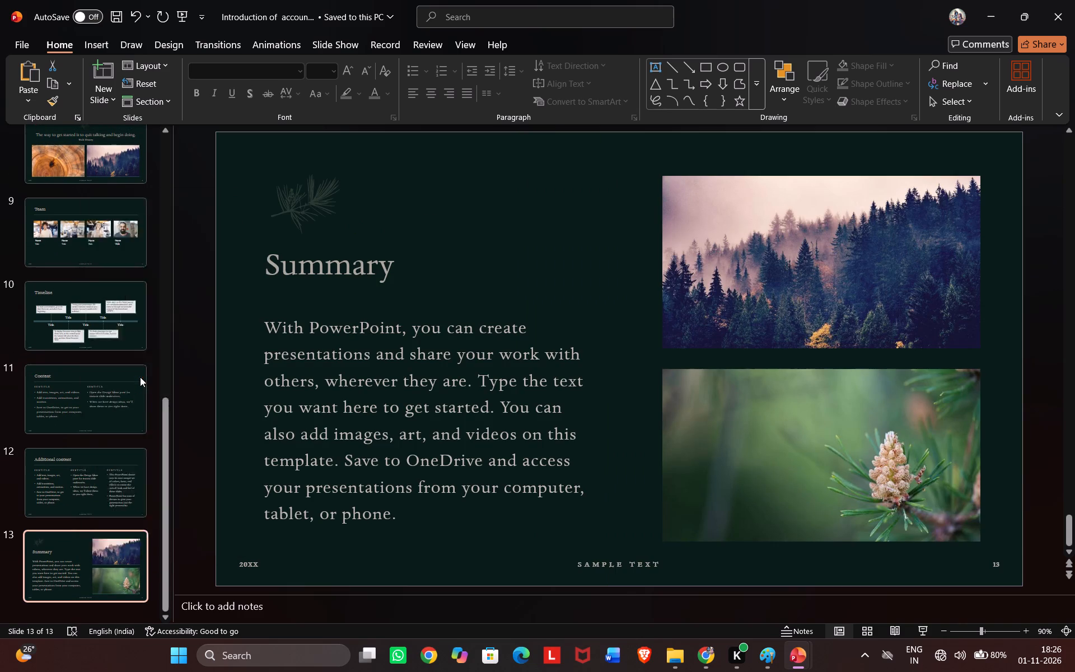
{"action": "right_click", "coordinate": [102, 551]}
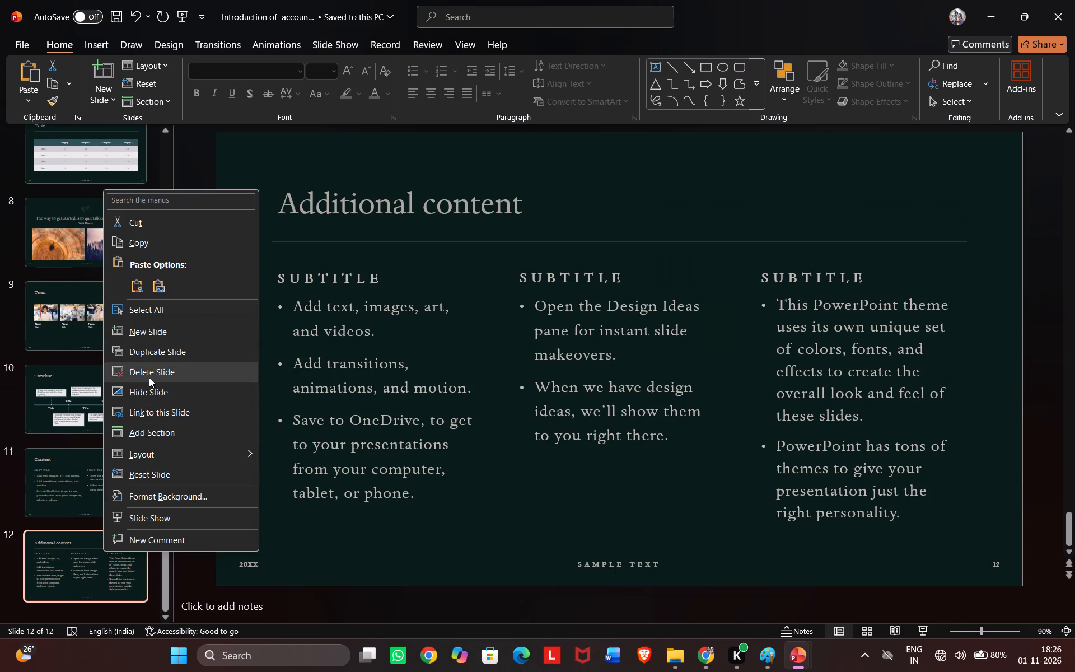
{"action": "left_click", "coordinate": [149, 376]}
{"action": "right_click", "coordinate": [93, 563]}
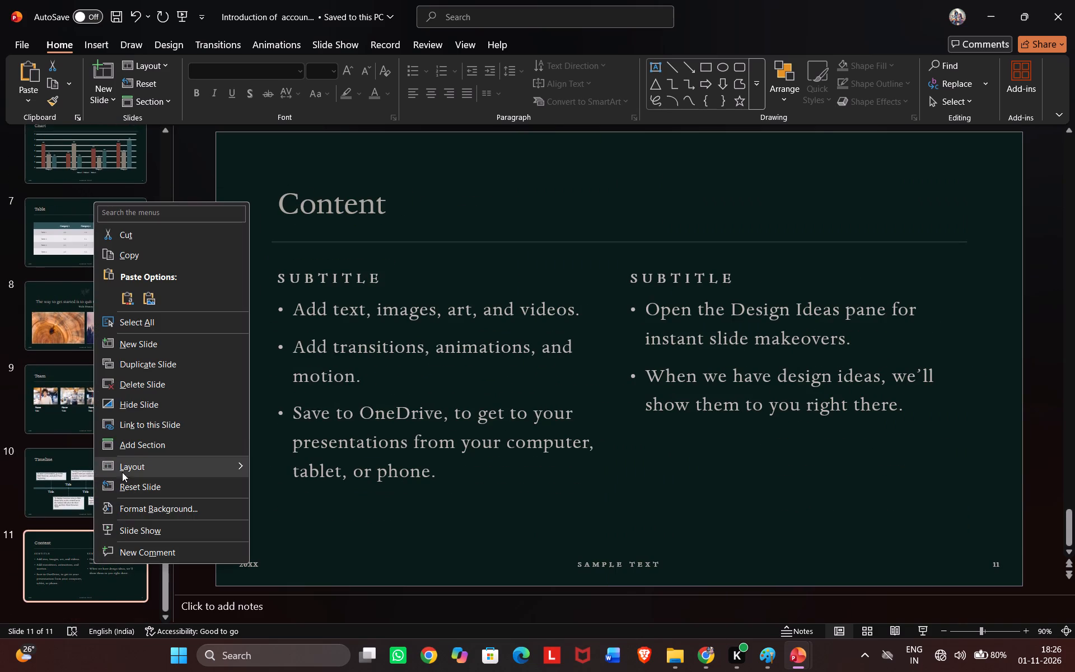
{"action": "left_click", "coordinate": [146, 393]}
{"action": "left_click", "coordinate": [83, 576]}
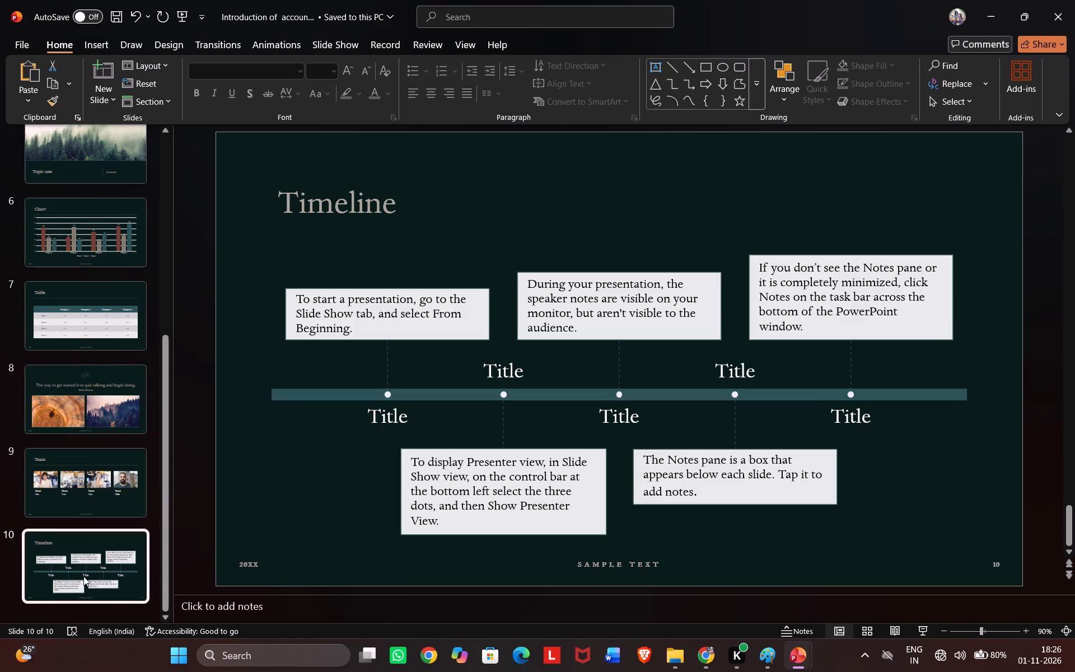
{"action": "right_click", "coordinate": [83, 576]}
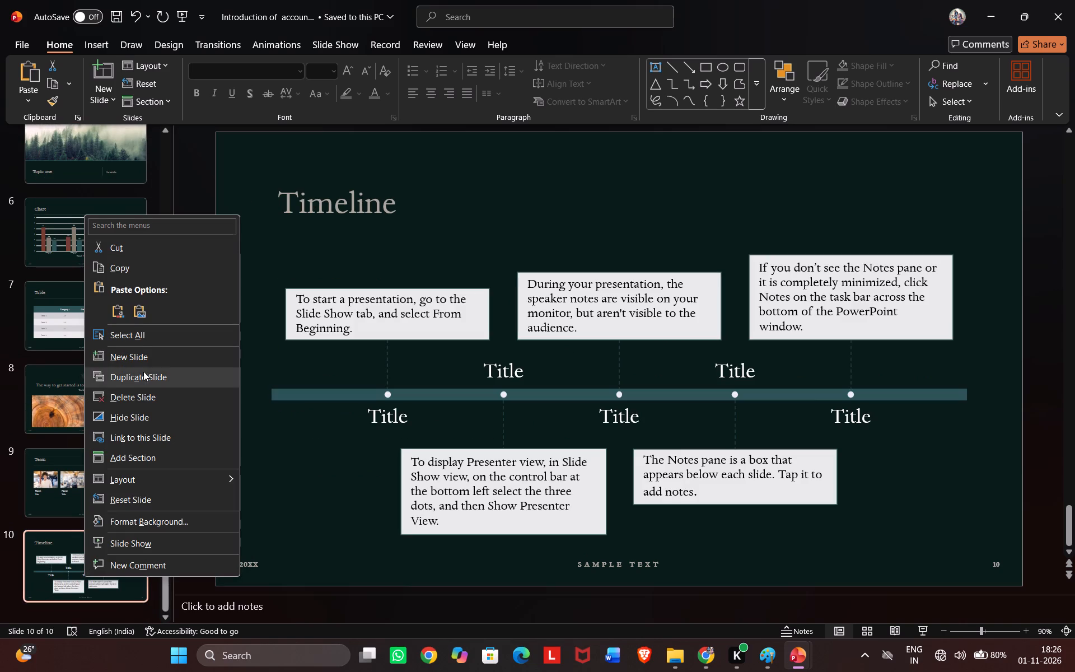
{"action": "left_click", "coordinate": [145, 401]}
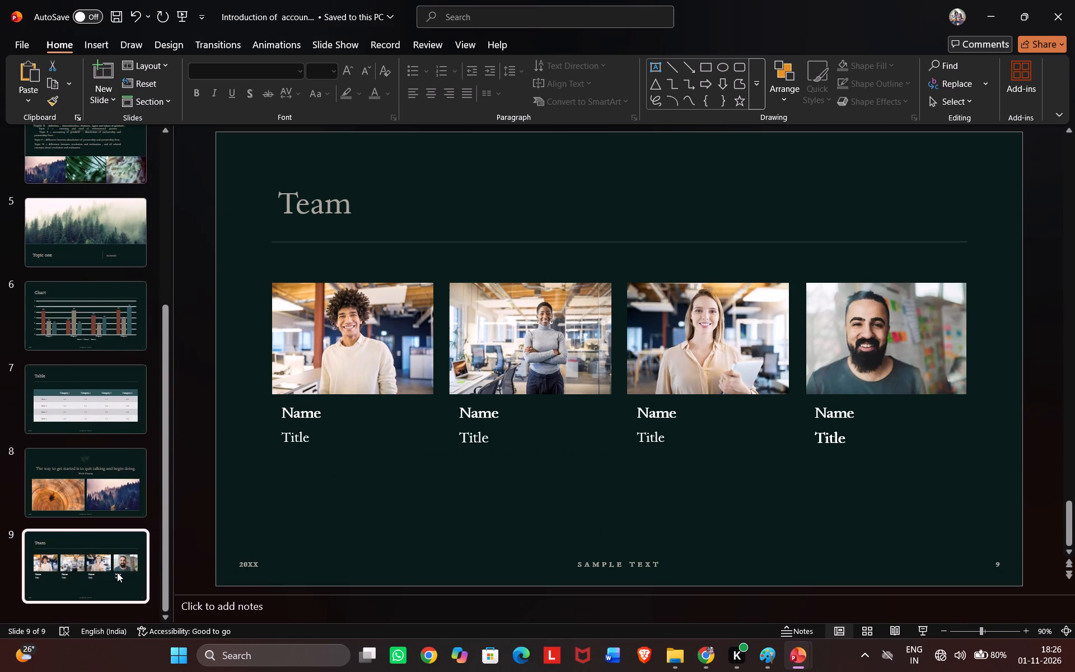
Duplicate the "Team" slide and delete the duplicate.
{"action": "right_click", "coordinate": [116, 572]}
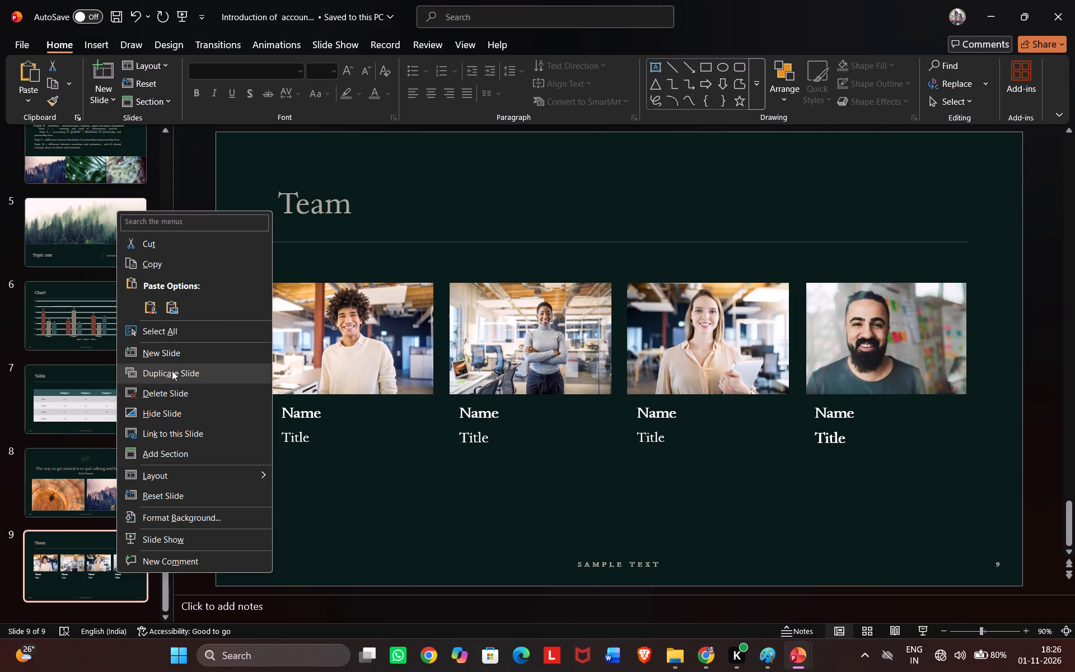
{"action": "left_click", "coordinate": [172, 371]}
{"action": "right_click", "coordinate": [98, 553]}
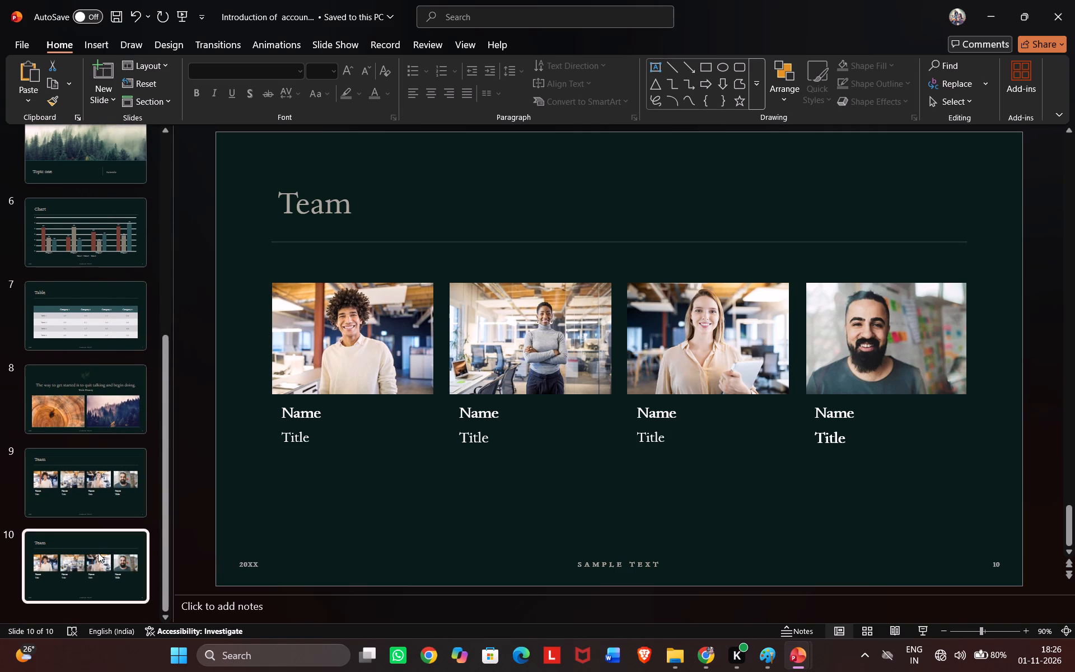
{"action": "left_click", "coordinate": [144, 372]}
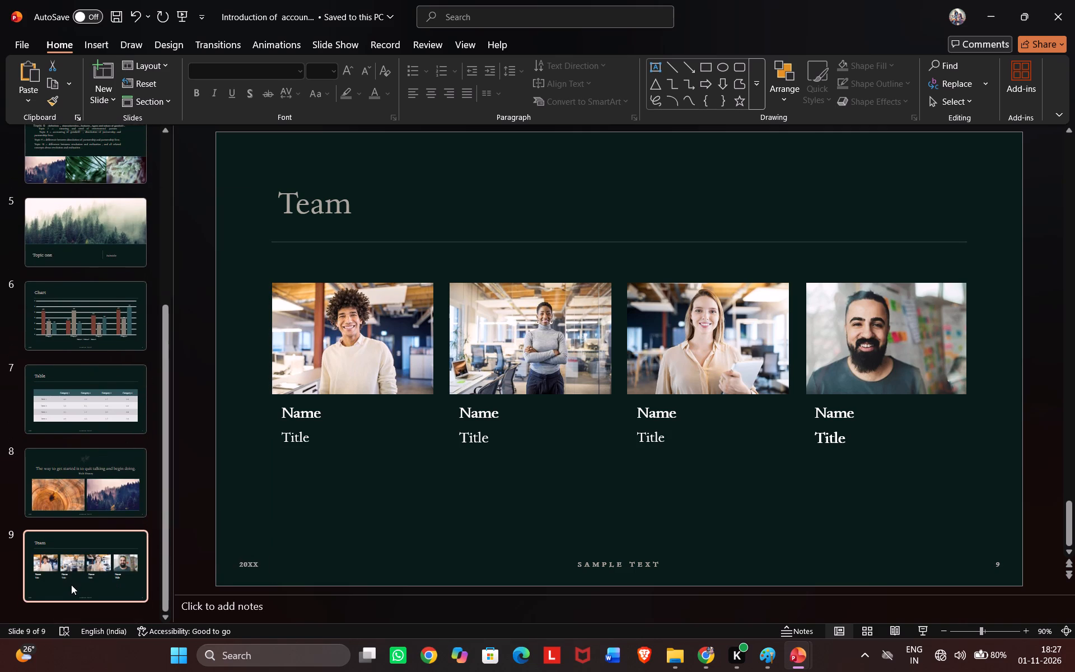
Delete the template slides 9 to 5: "Team", the Walt Disney quote, "Table", "Chart" and "Topic one".
{"action": "right_click", "coordinate": [71, 584]}
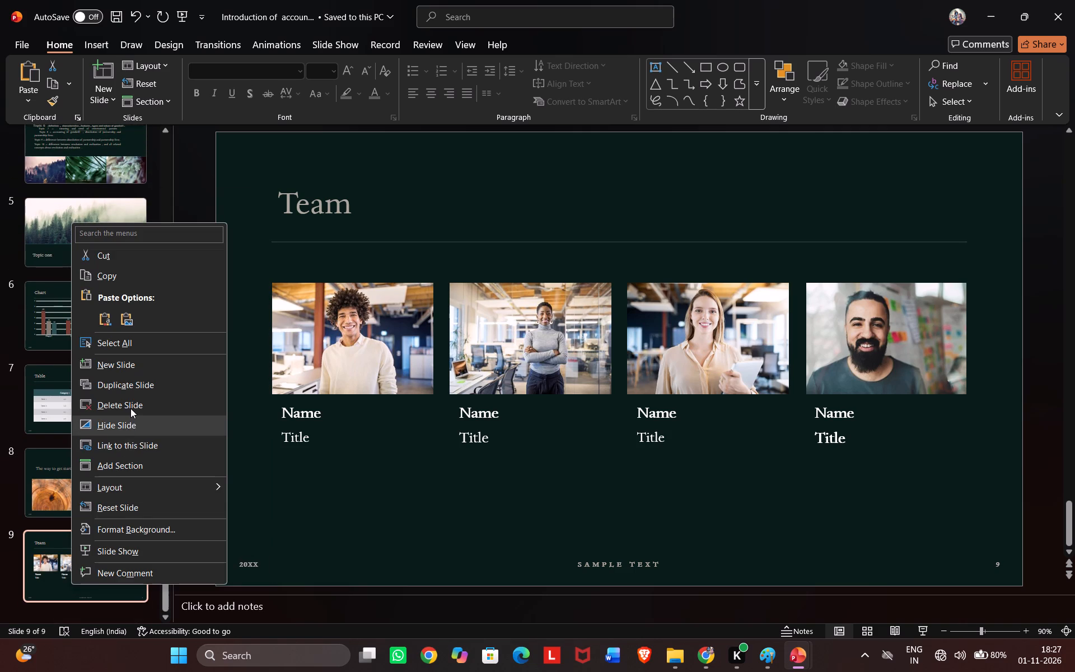
{"action": "left_click", "coordinate": [130, 408]}
{"action": "right_click", "coordinate": [88, 575]}
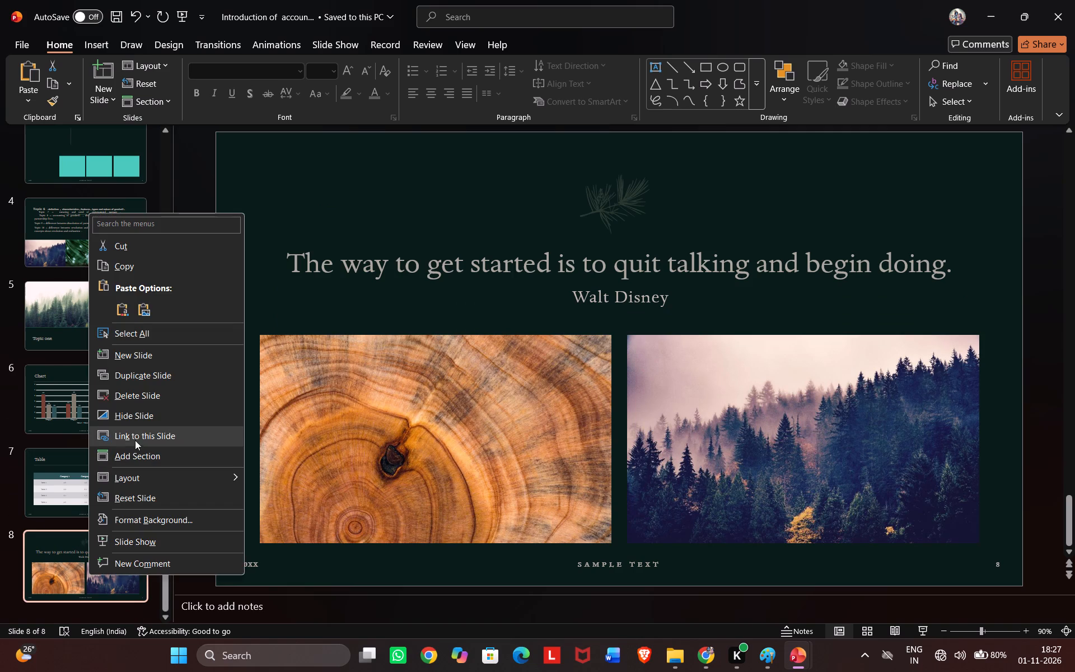
{"action": "left_click", "coordinate": [145, 397]}
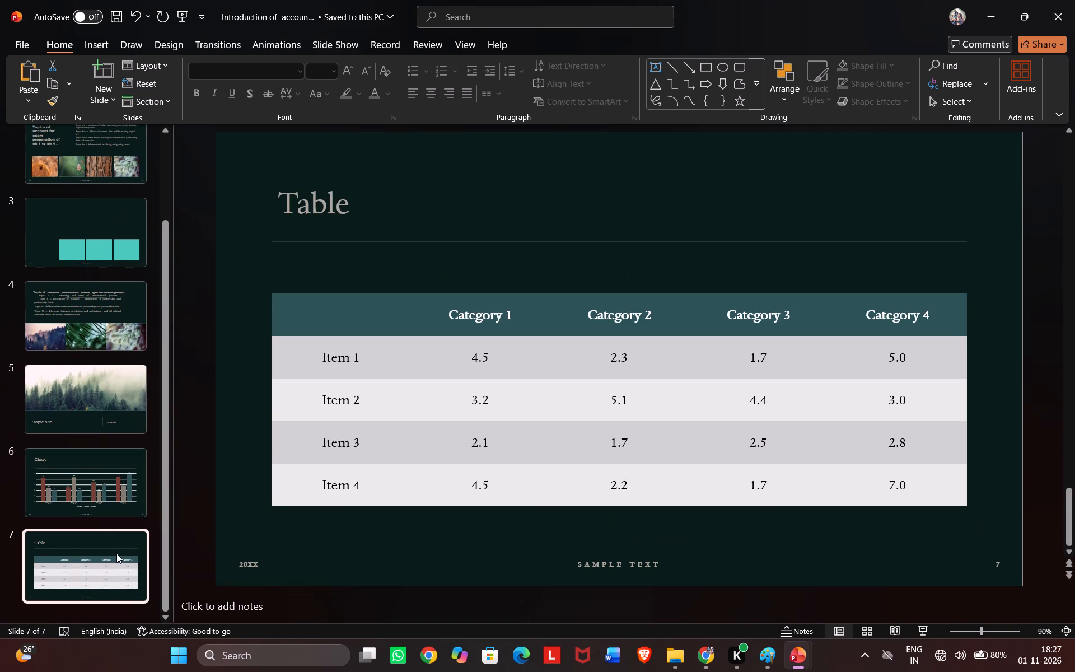
{"action": "right_click", "coordinate": [114, 556]}
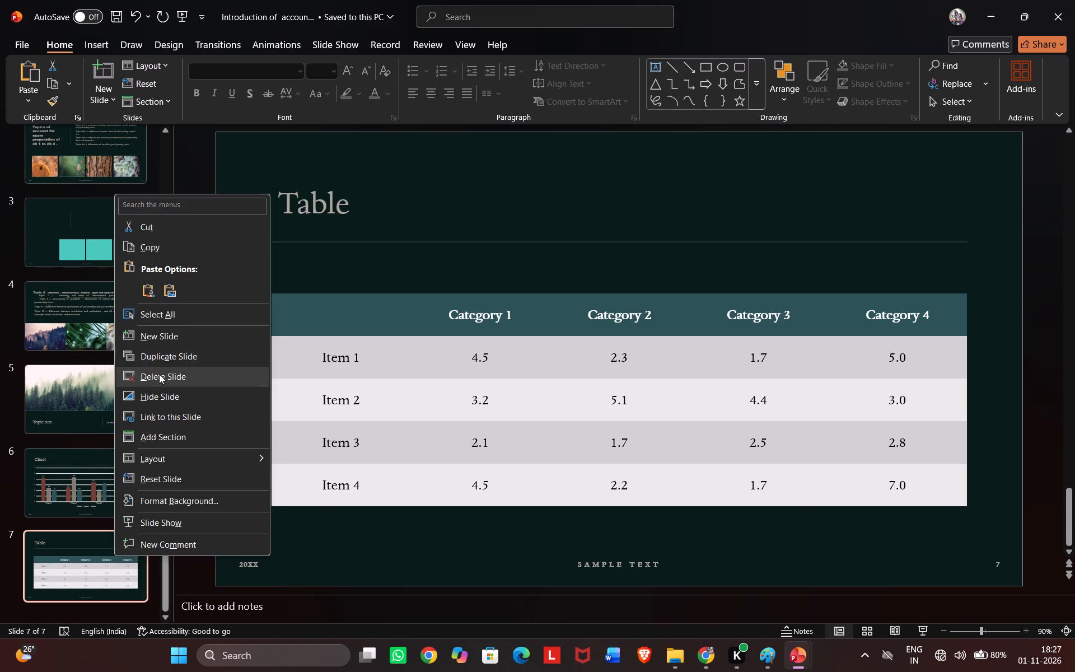
{"action": "left_click", "coordinate": [158, 375]}
{"action": "right_click", "coordinate": [83, 574]}
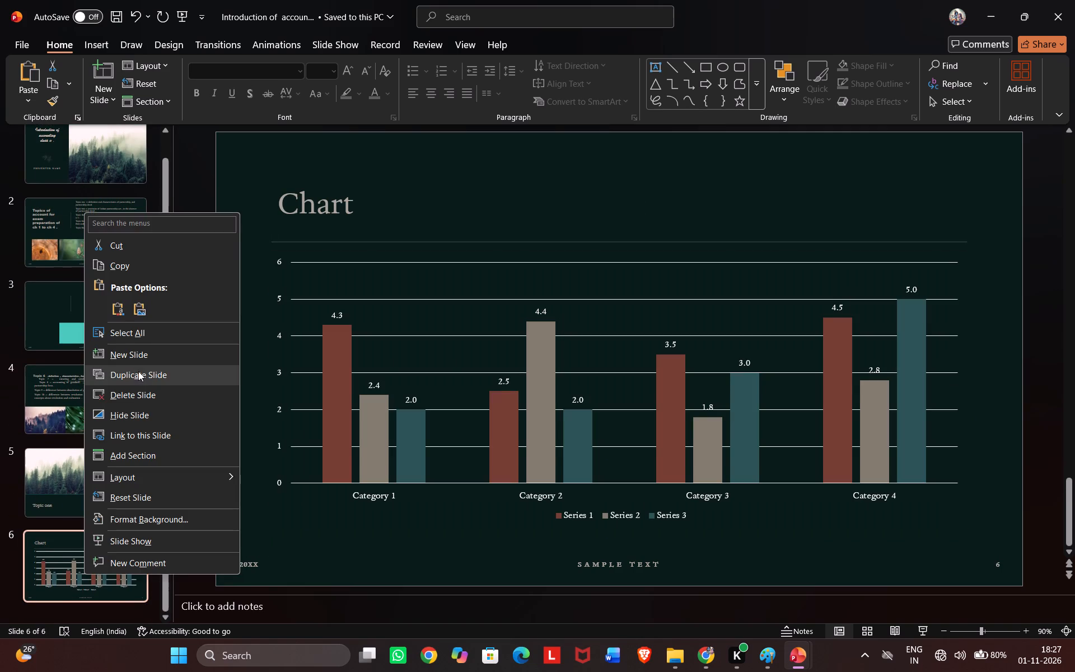
{"action": "left_click", "coordinate": [133, 390]}
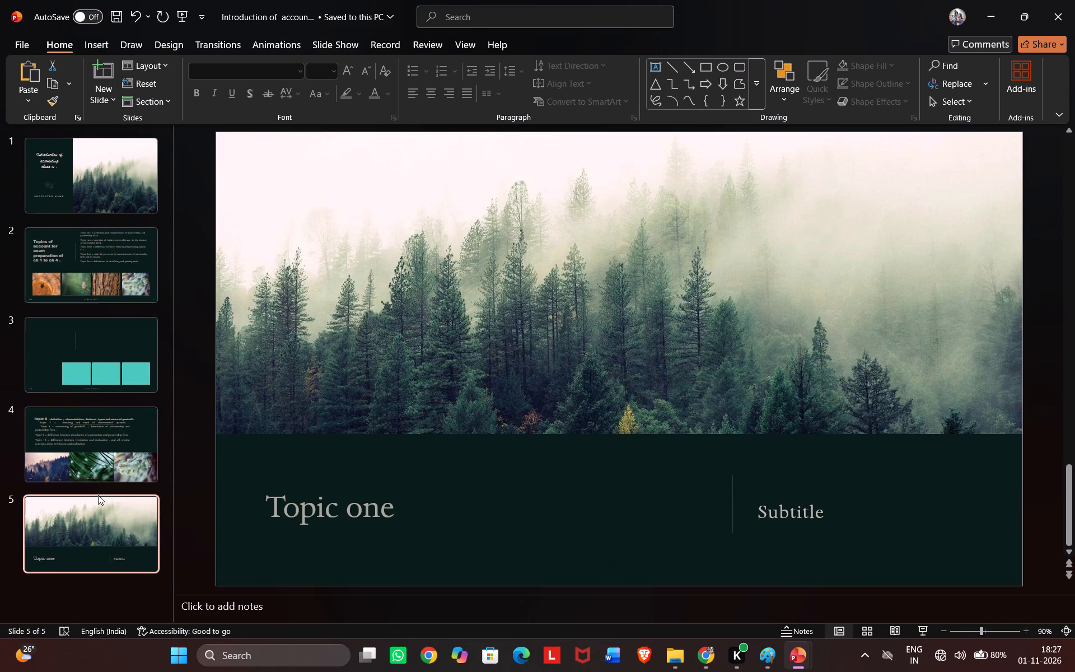
{"action": "right_click", "coordinate": [92, 530]}
{"action": "left_click", "coordinate": [159, 357]}
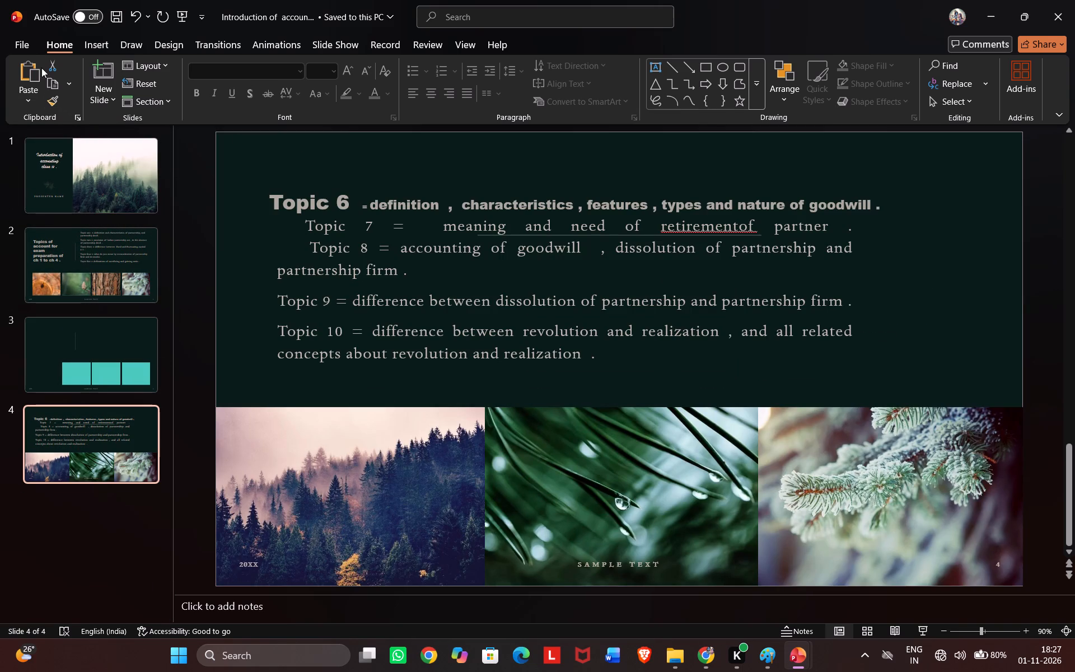
Delete slide 3, which has only empty title, text and picture placeholders.
{"action": "right_click", "coordinate": [108, 333]}
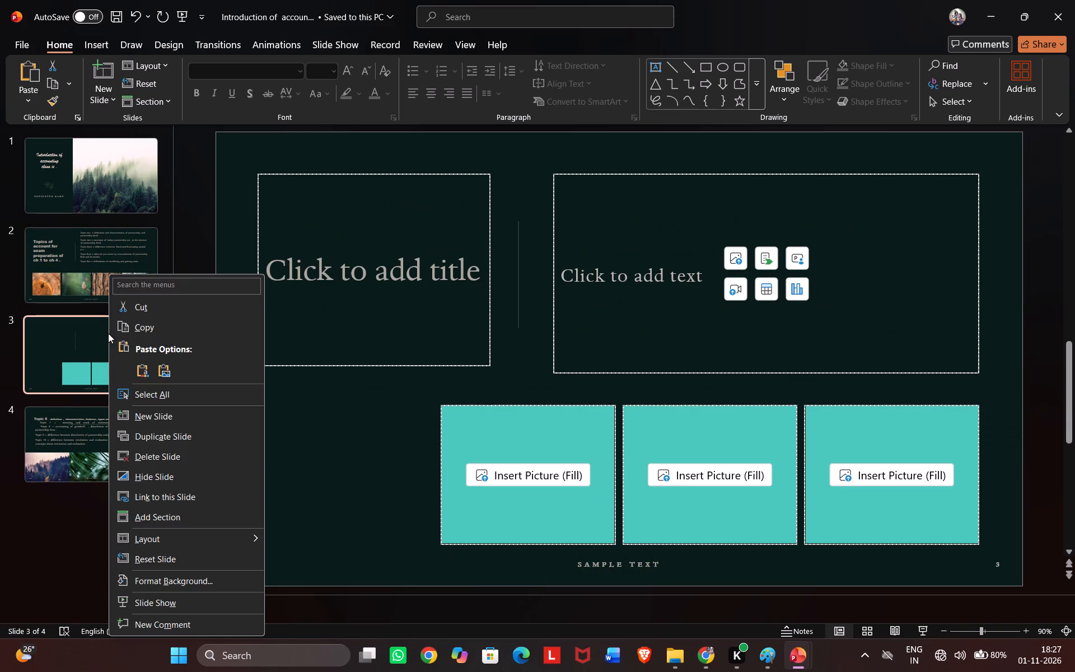
{"action": "left_click", "coordinate": [182, 452]}
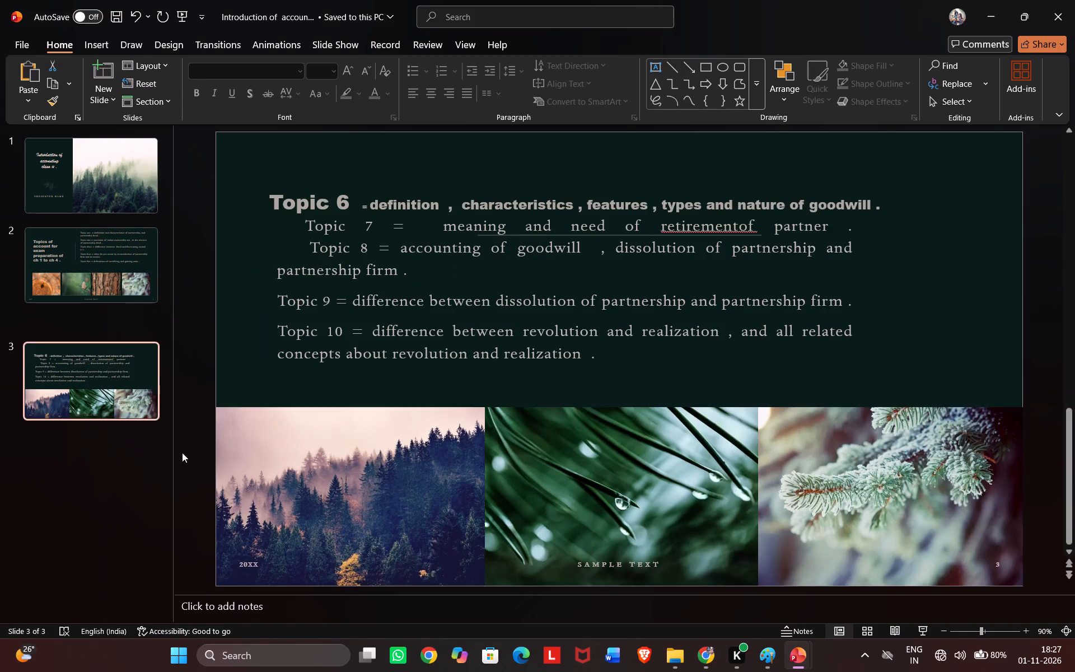
Save the presentation as "Introduction of accounting" in the PDFS folder on Drive D, replacing the existing file.
{"action": "left_click", "coordinate": [13, 37]}
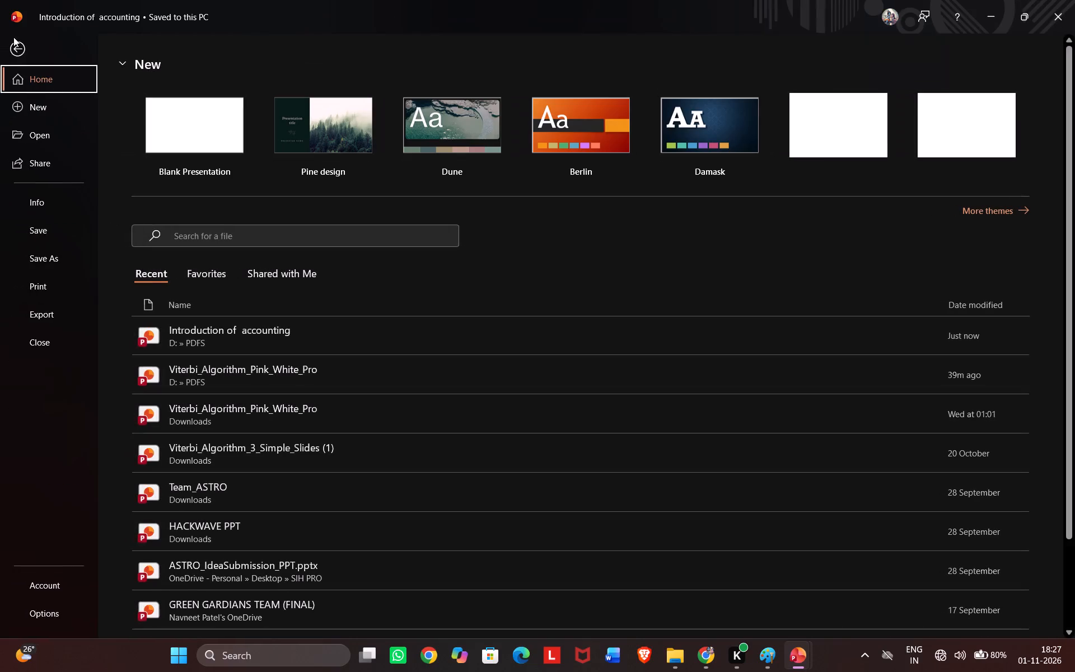
{"action": "left_click", "coordinate": [57, 258]}
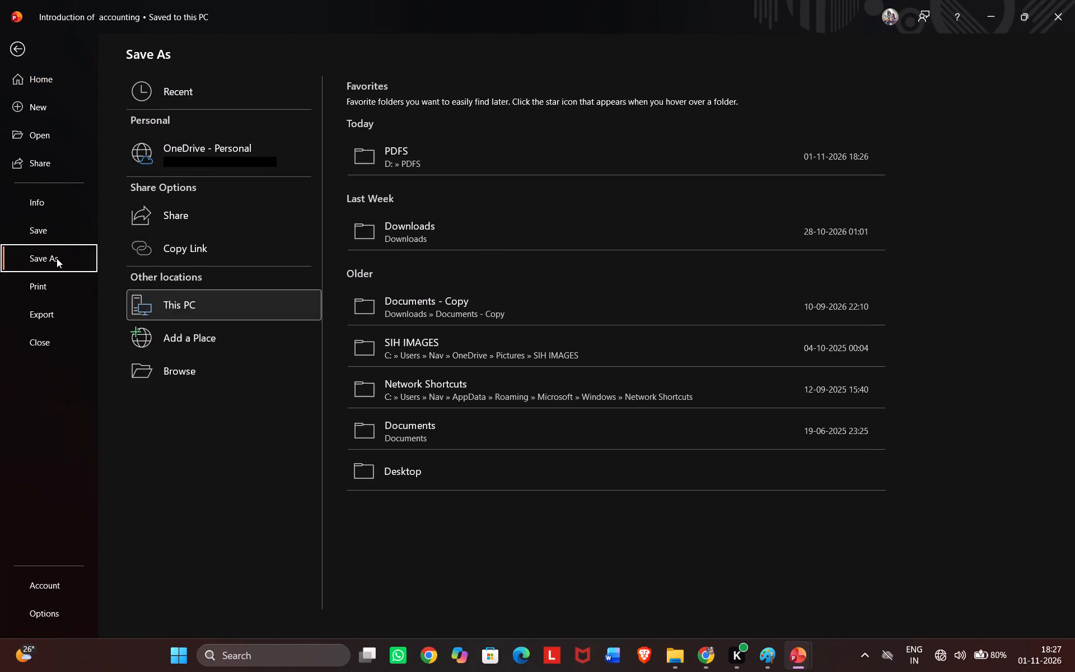
{"action": "left_click", "coordinate": [419, 158]}
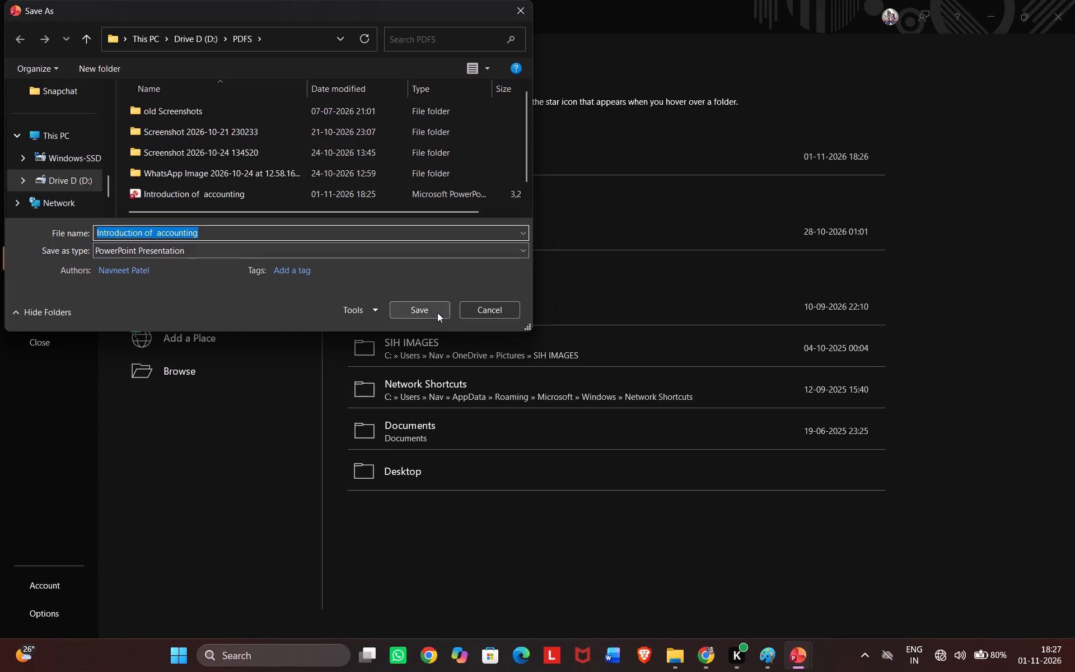
{"action": "left_click", "coordinate": [437, 312]}
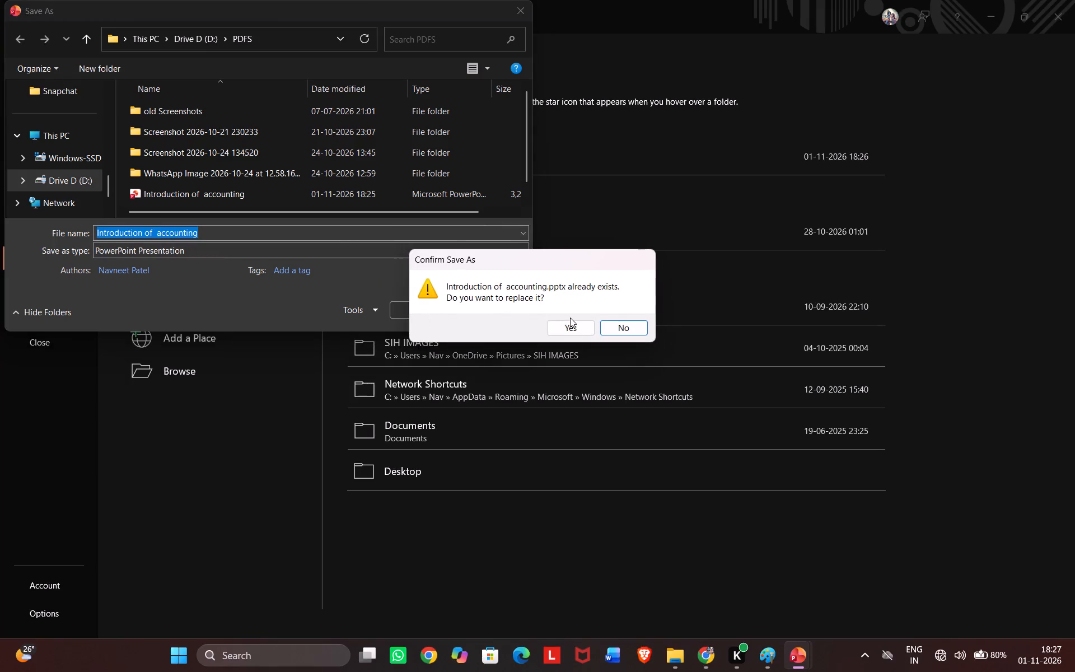
{"action": "left_click", "coordinate": [568, 327]}
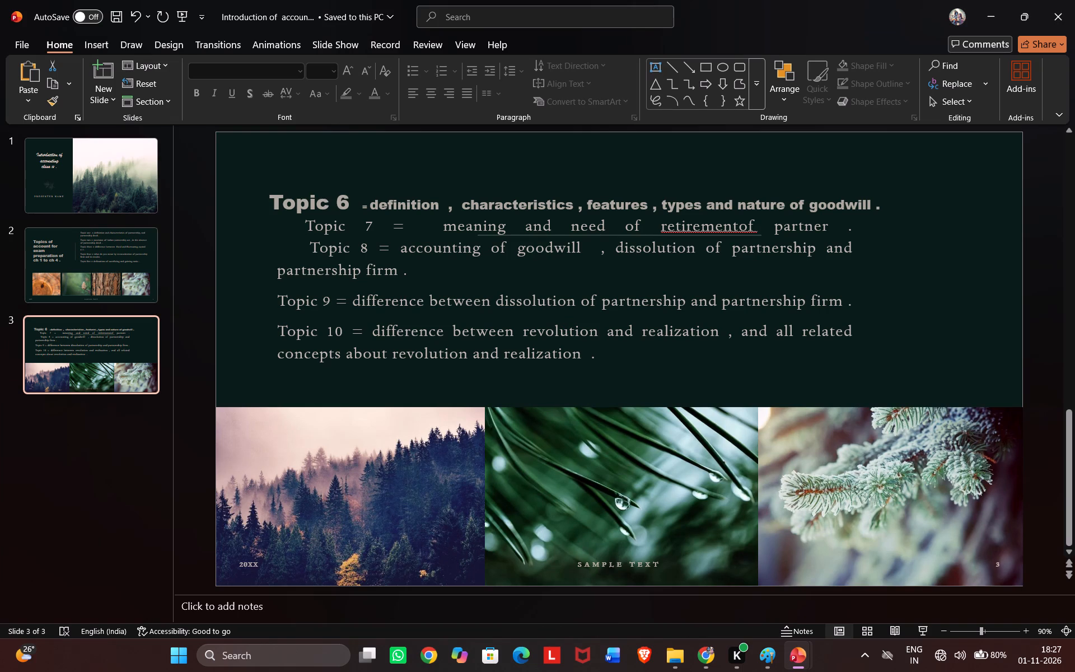
Close the "Introduction of accounting" presentation.
{"action": "scroll", "coordinate": [568, 327], "scroll_direction": "down", "scroll_amount": 3}
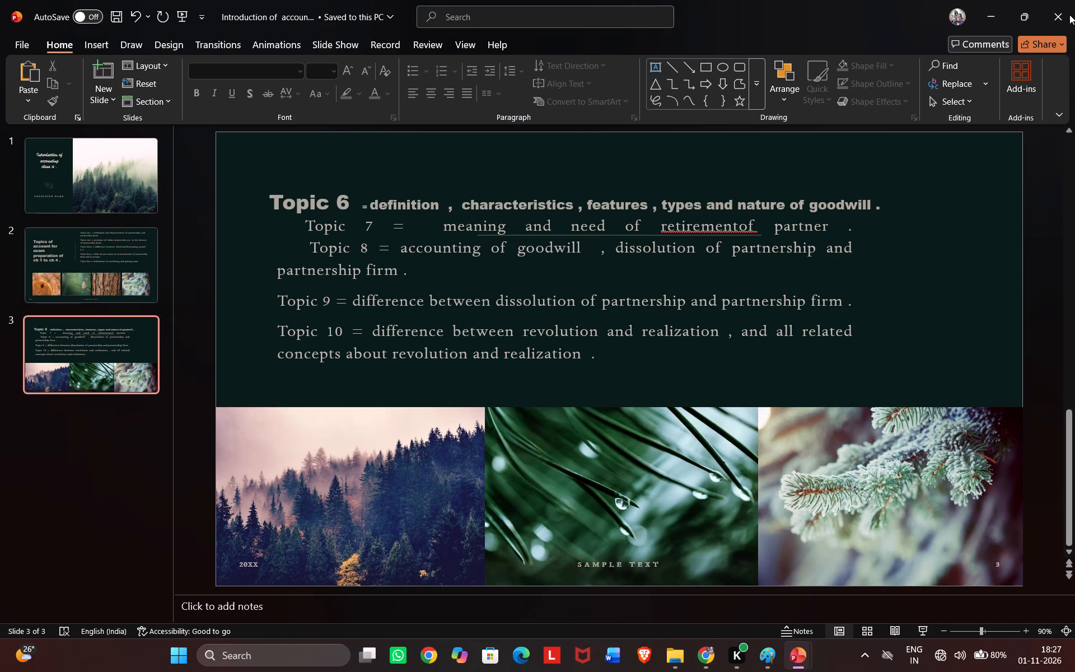
{"action": "left_click", "coordinate": [1055, 17]}
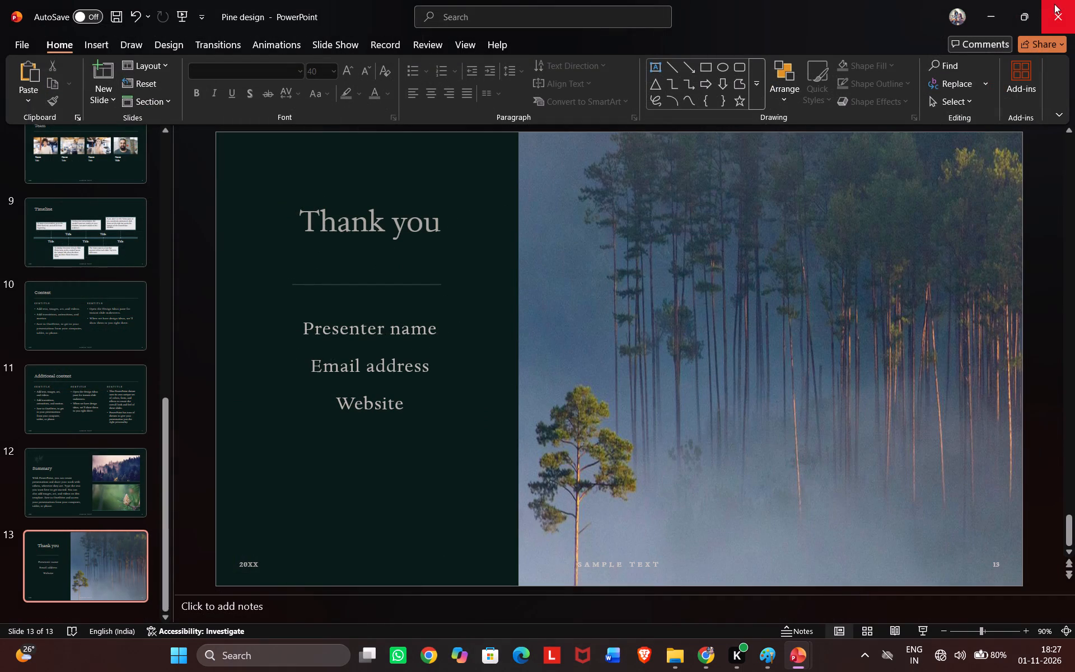
Close the "Pine design" presentation without saving its changes.
{"action": "left_click", "coordinate": [1054, 4]}
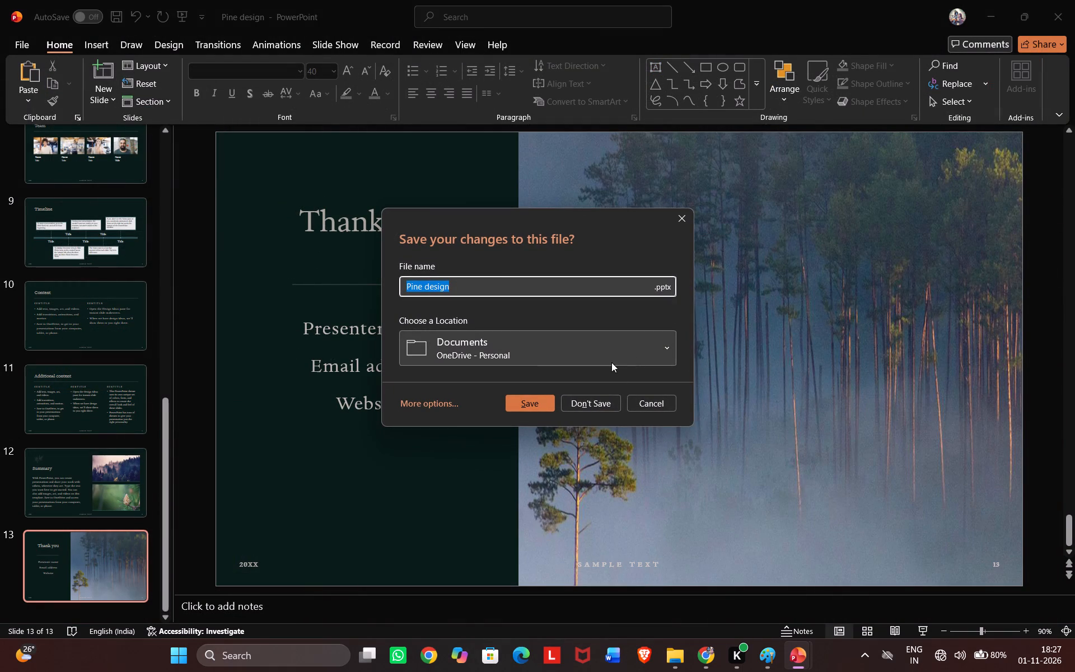
{"action": "left_click", "coordinate": [611, 403]}
{"action": "left_click", "coordinate": [611, 403]}
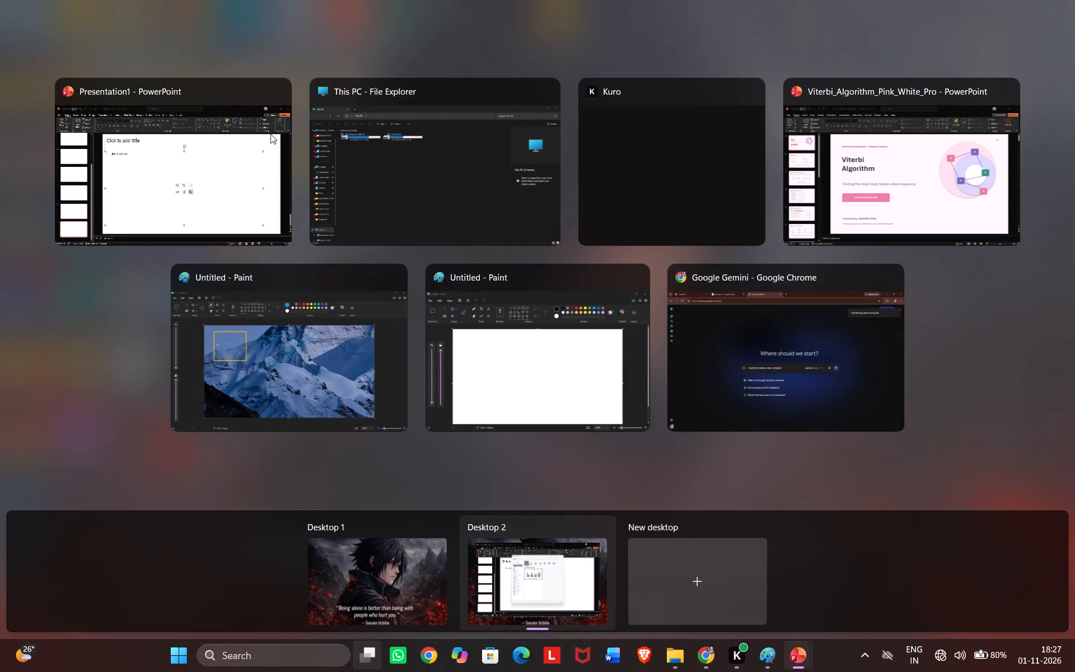
Close File Explorer, Kuro, the blank Paint window and Chrome on Desktop 2, and try to close both presentations and the mountain-picture Paint window.
{"action": "left_click", "coordinate": [275, 100]}
{"action": "left_click", "coordinate": [547, 91]}
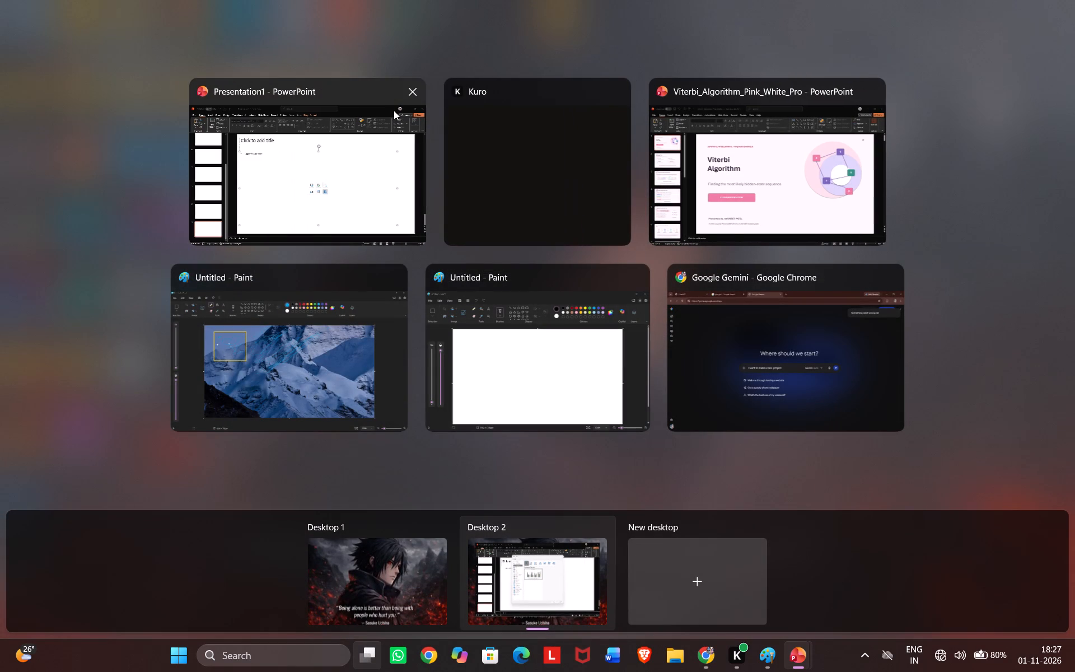
{"action": "left_click", "coordinate": [414, 87]}
{"action": "left_click", "coordinate": [414, 87]}
{"action": "left_click", "coordinate": [613, 86]}
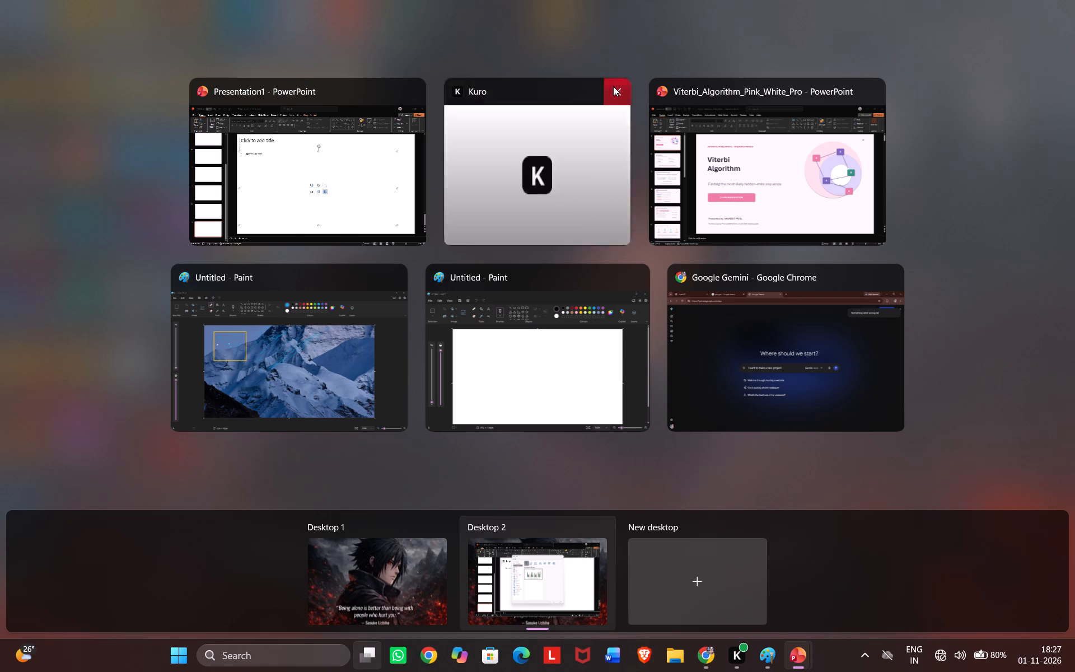
{"action": "left_click", "coordinate": [770, 84]}
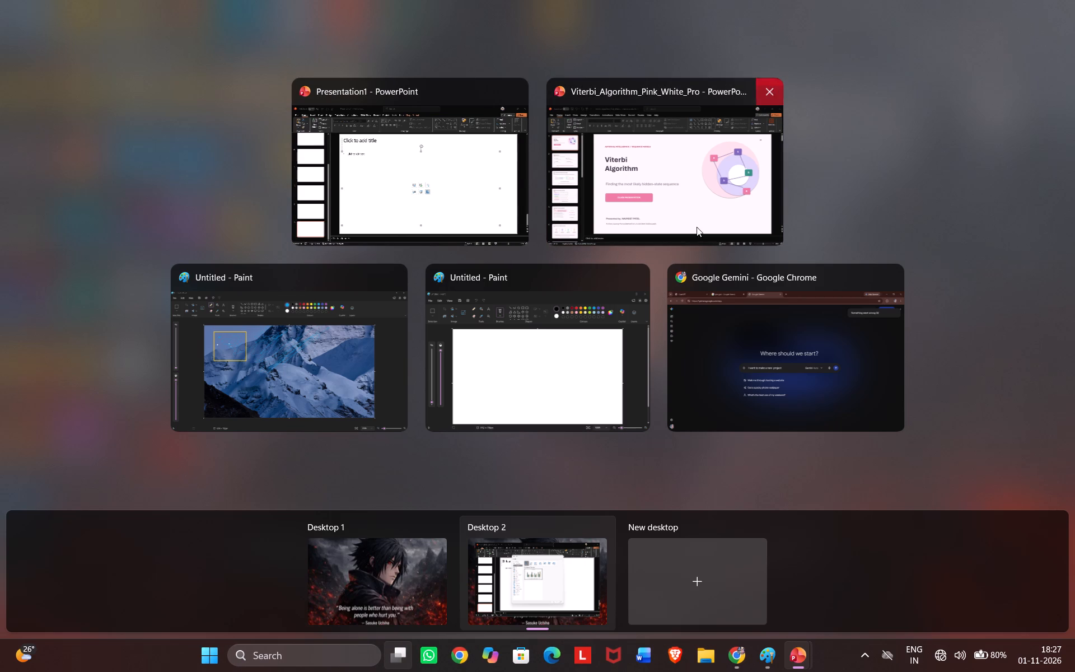
{"action": "left_click", "coordinate": [644, 272]}
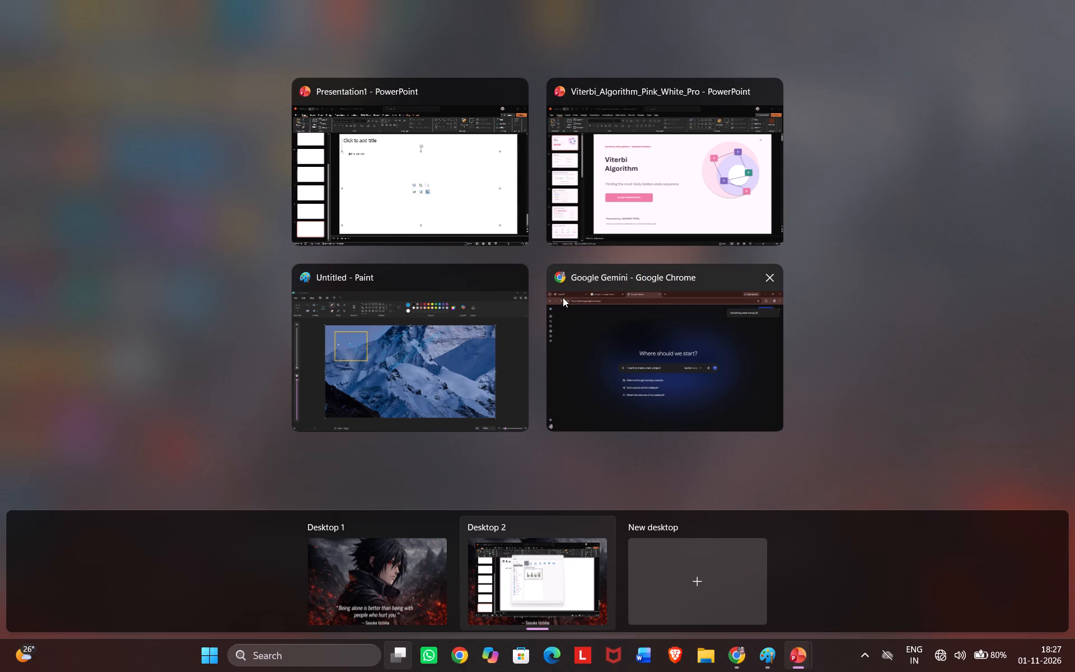
{"action": "left_click", "coordinate": [509, 285]}
{"action": "left_click", "coordinate": [762, 272]}
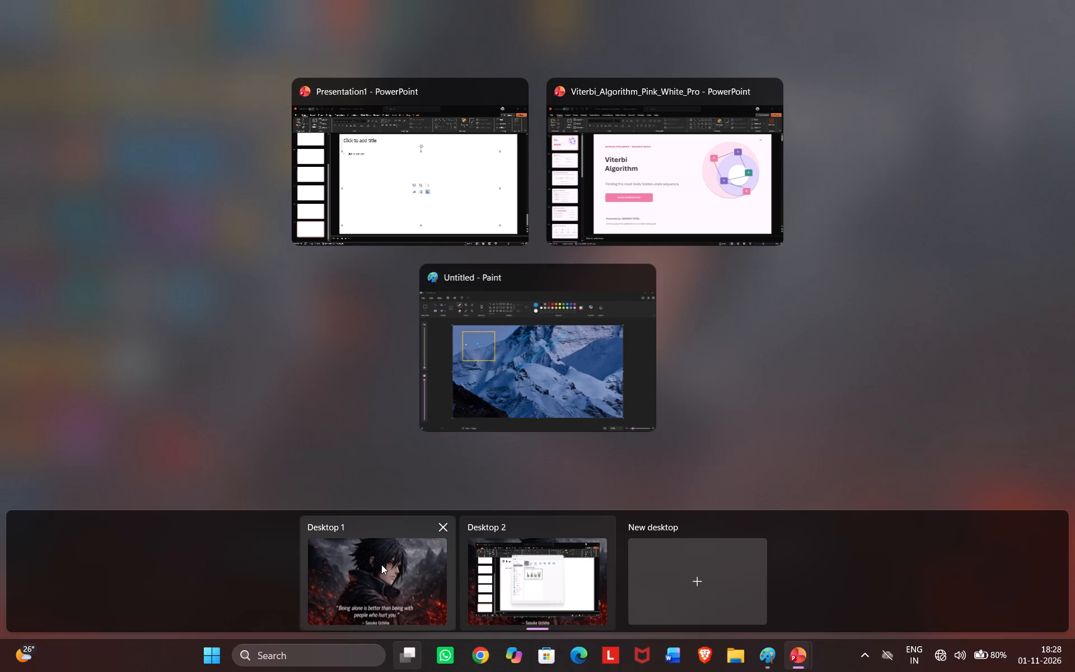
Switch to Desktop 1 and open the computer's power options.
{"action": "left_click", "coordinate": [381, 564]}
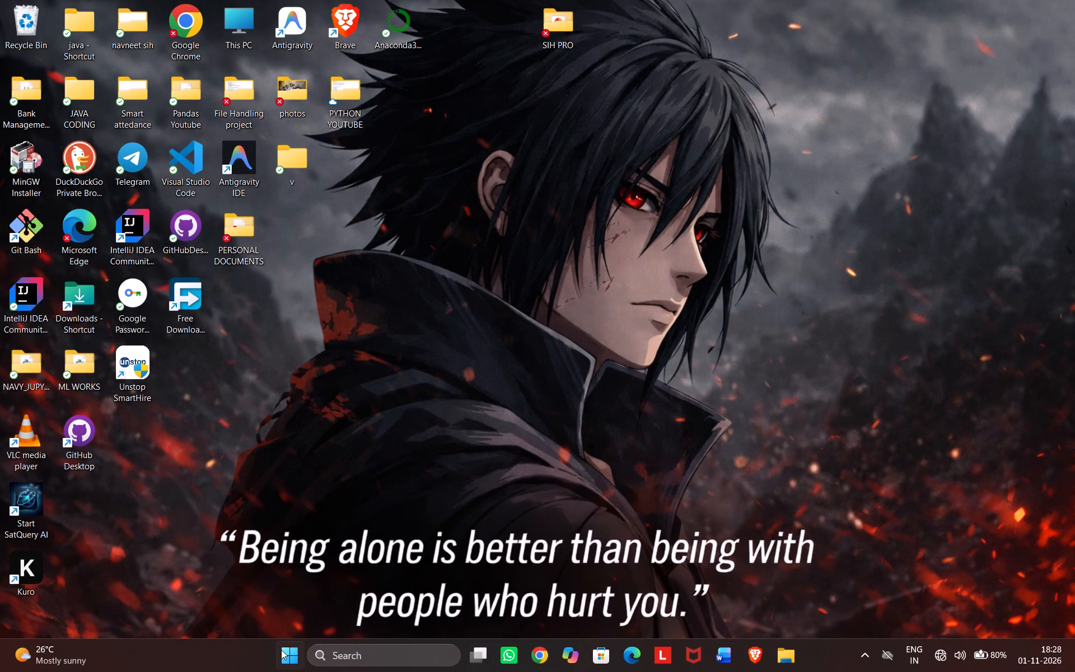
{"action": "left_click", "coordinate": [281, 650]}
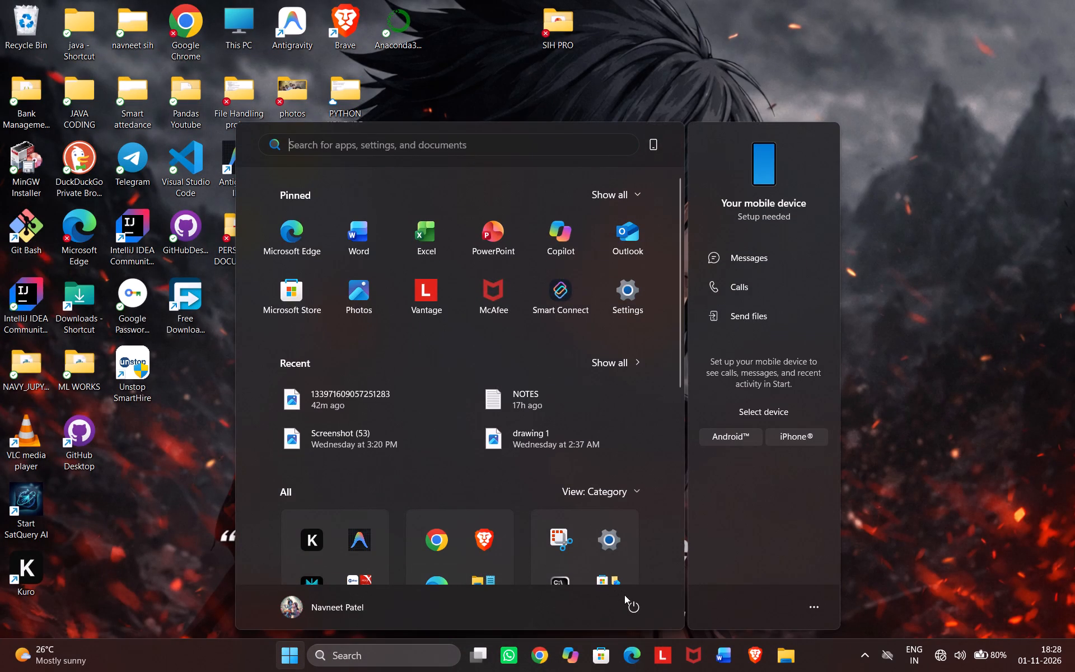
{"action": "left_click", "coordinate": [628, 600]}
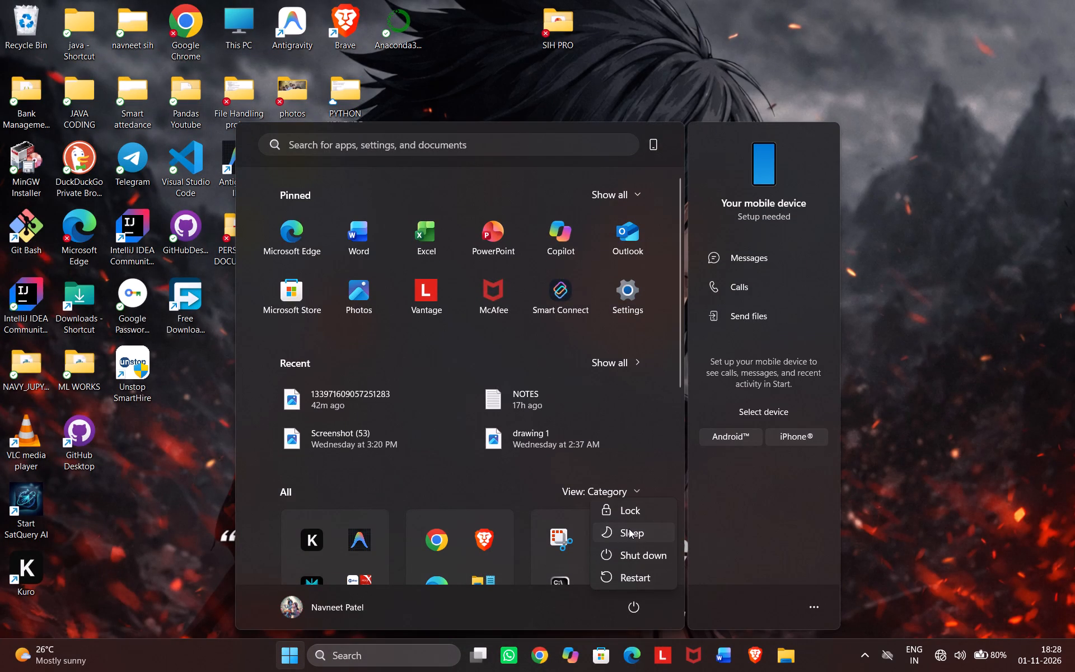